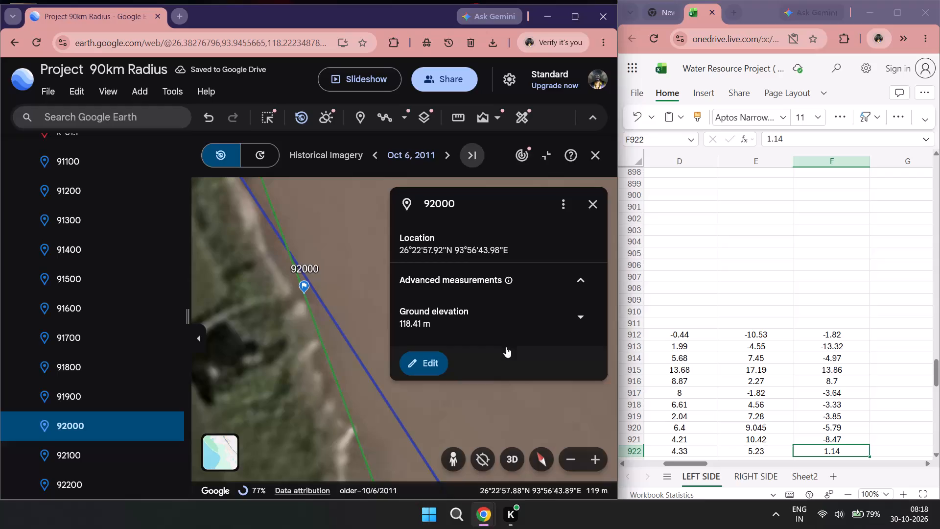
Measure the distance from placemark 92100 to the blue line and record 18.96 in cell F923 of the LEFT SIDE sheet.
drag(685, 463, 604, 464)
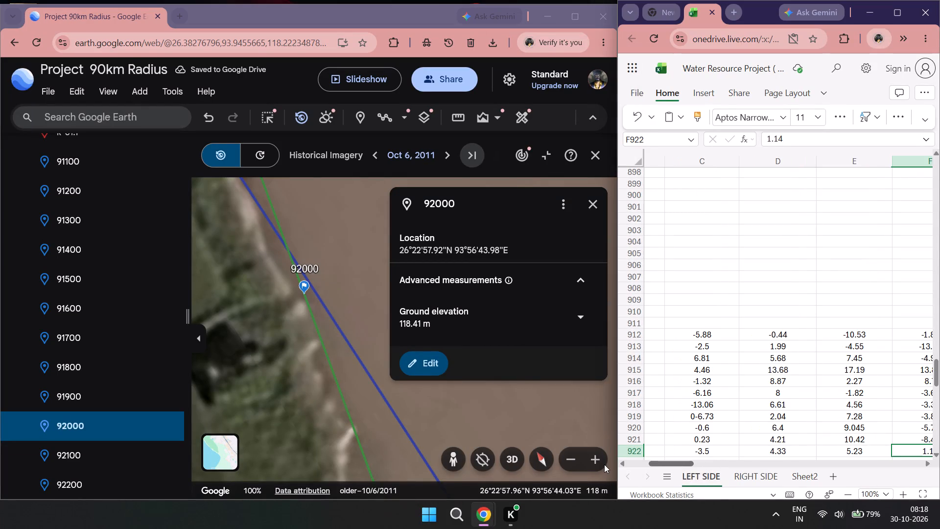
drag(604, 464, 673, 464)
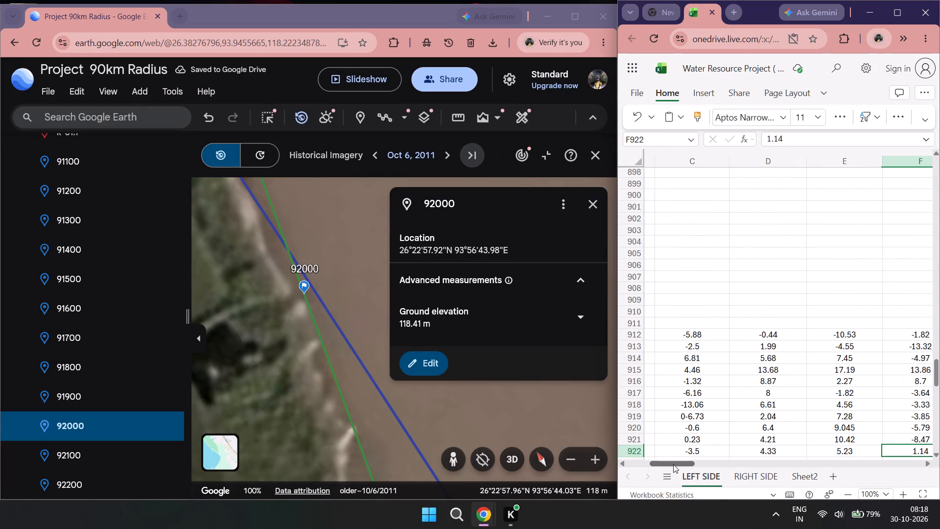
drag(673, 464, 677, 464)
scroll(674, 402, down, 1)
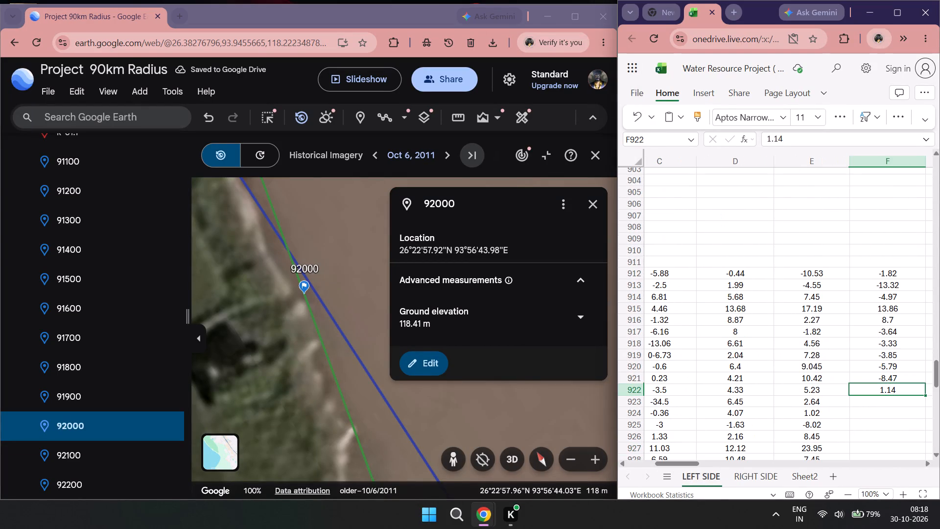
drag(676, 461, 597, 463)
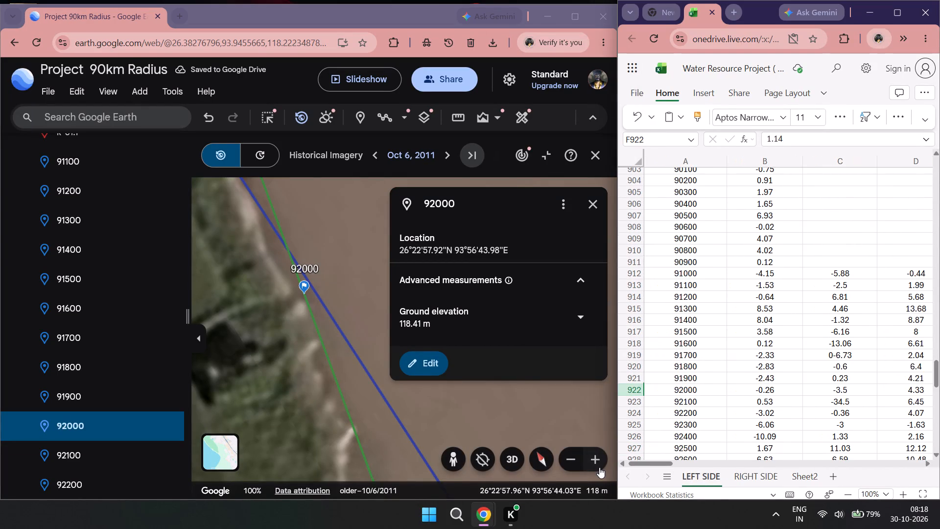
drag(637, 465, 664, 465)
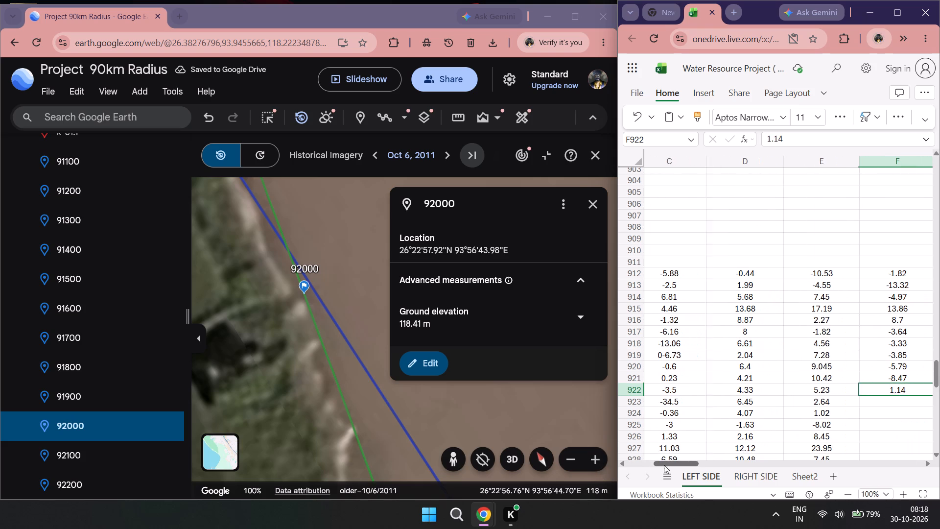
drag(664, 465, 665, 465)
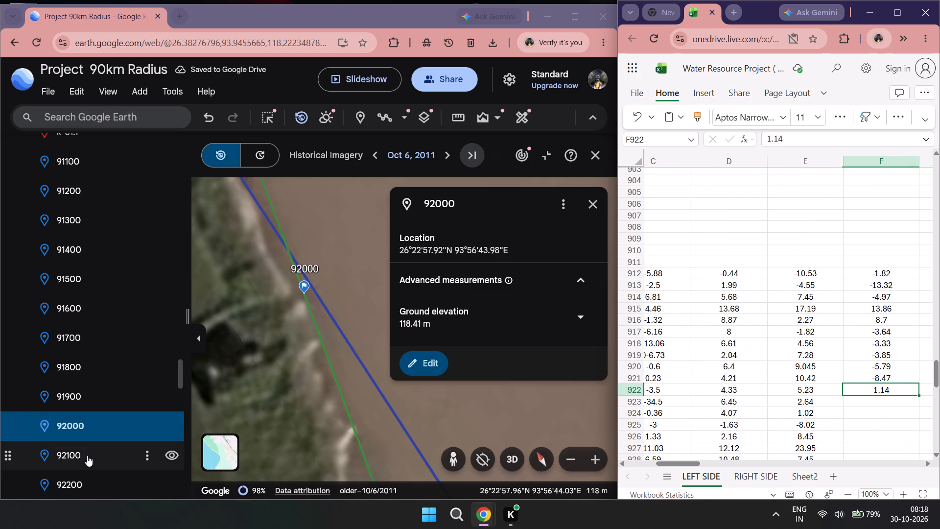
click(87, 456)
double_click(86, 457)
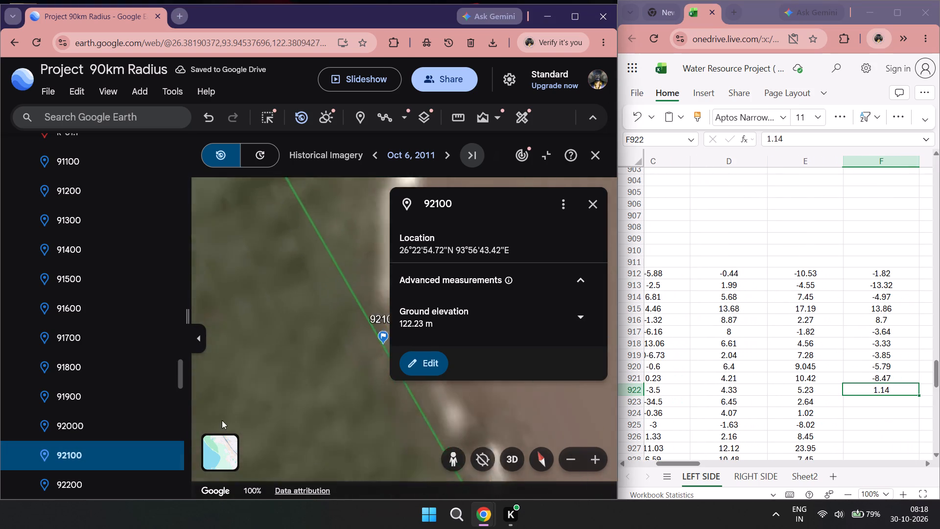
scroll(241, 384, down, 2)
scroll(286, 367, down, 3)
drag(333, 333, 317, 338)
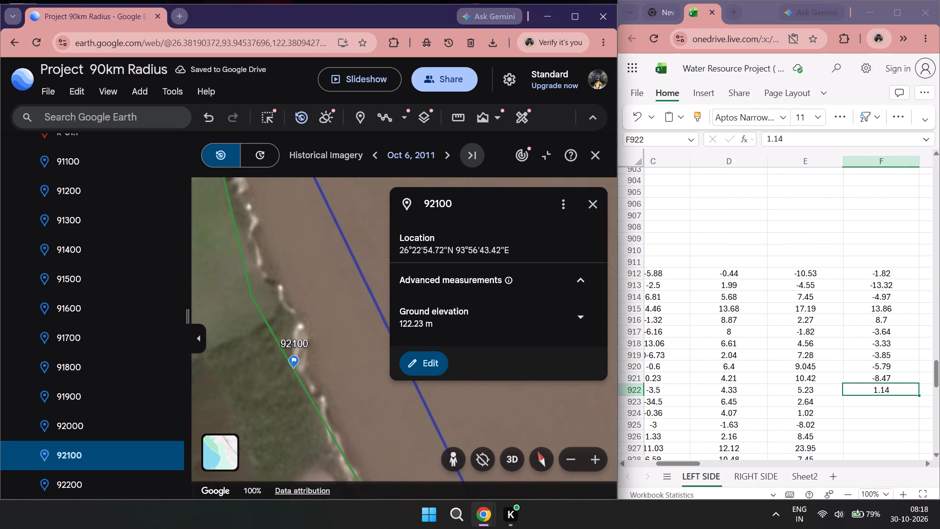
drag(317, 338, 295, 342)
double_click(449, 116)
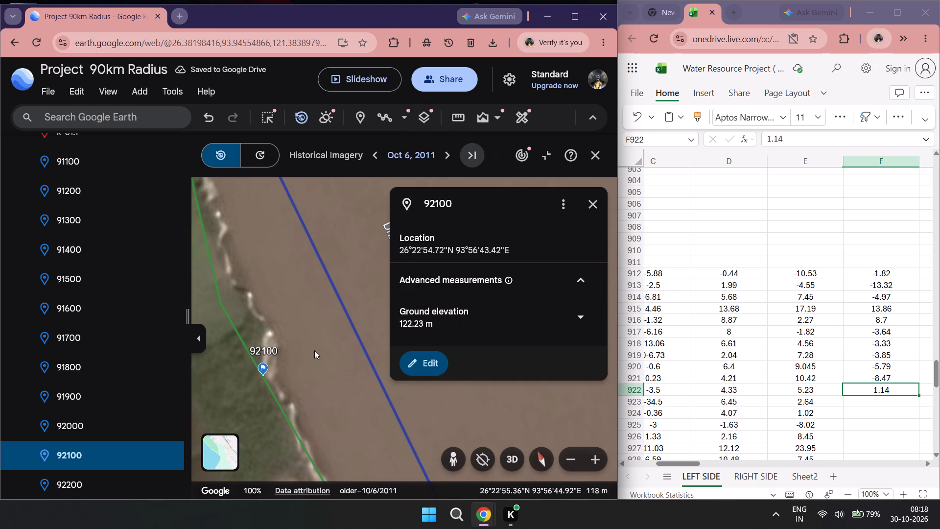
click(261, 374)
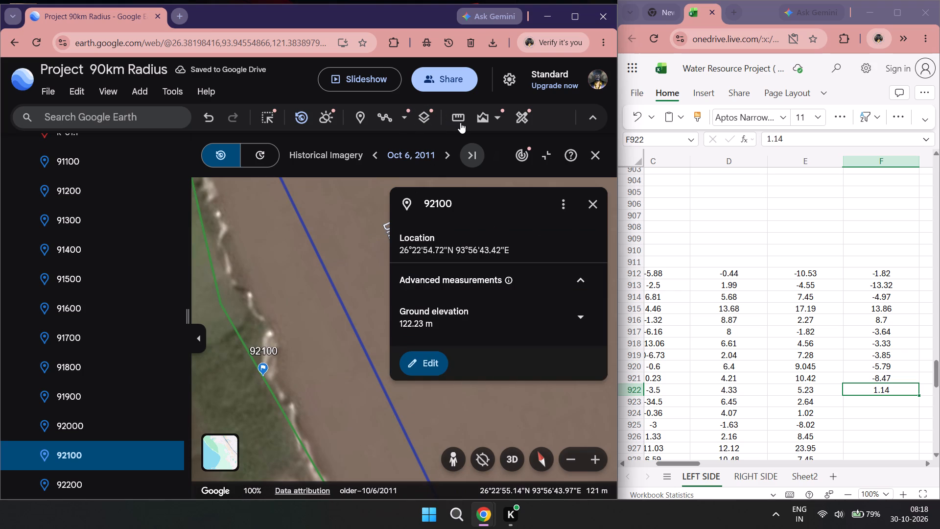
double_click(463, 120)
click(458, 125)
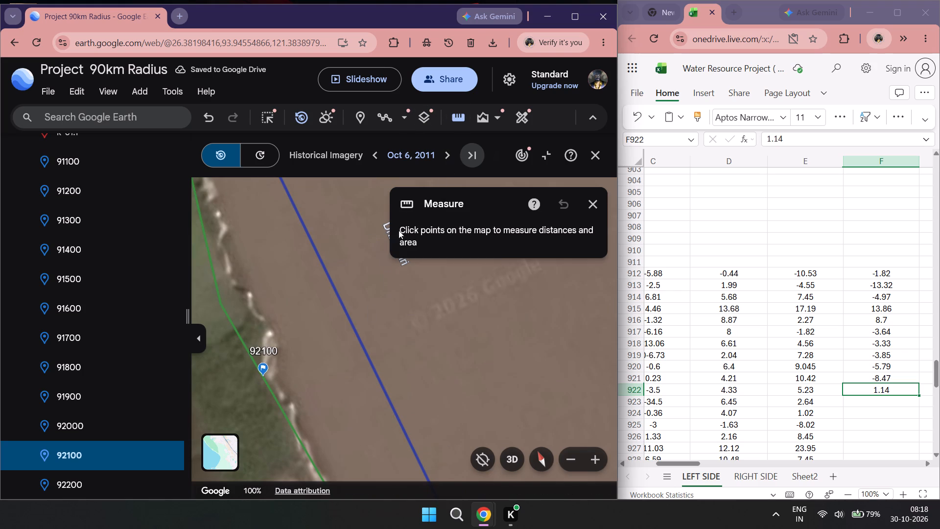
click(262, 378)
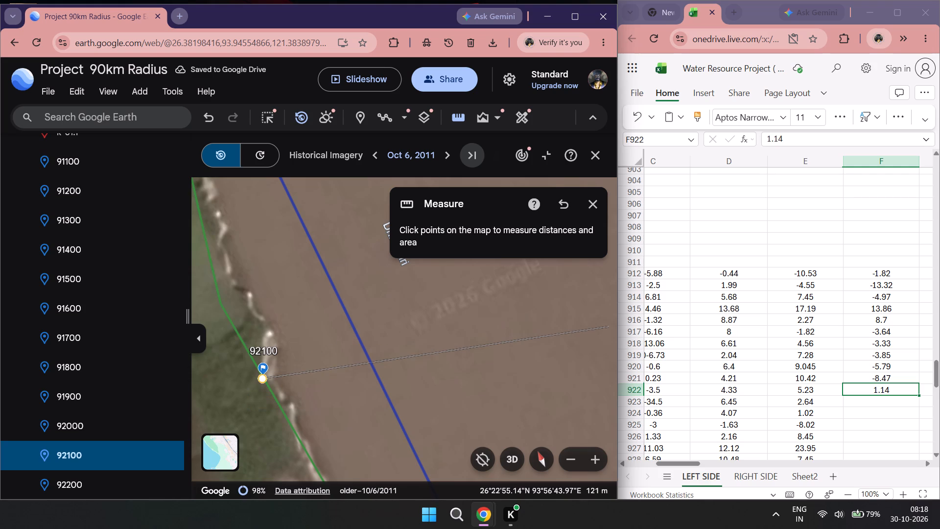
double_click(887, 399)
text(18)
text(.96)
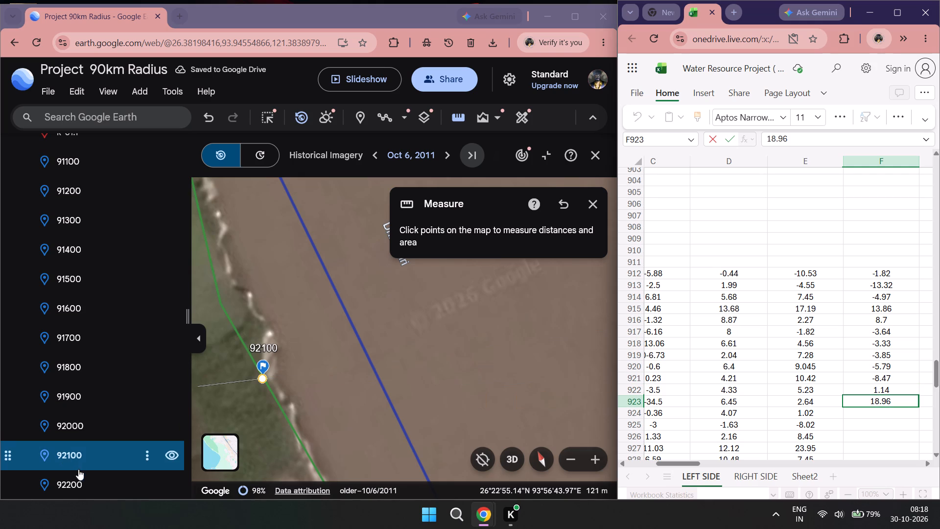
Measure the distance from placemark 92200 to the blue line and record 11.86 in cell F924.
double_click(80, 477)
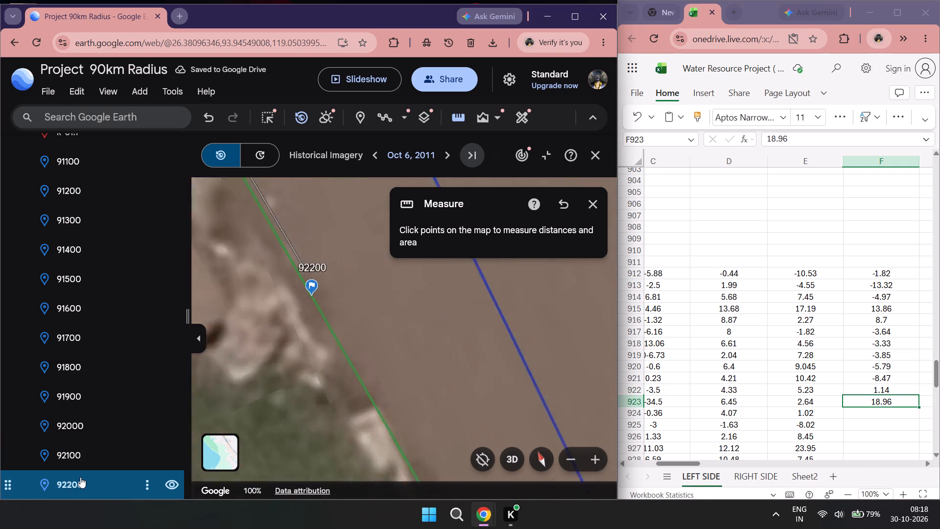
scroll(293, 341, down, 3)
scroll(340, 314, down, 2)
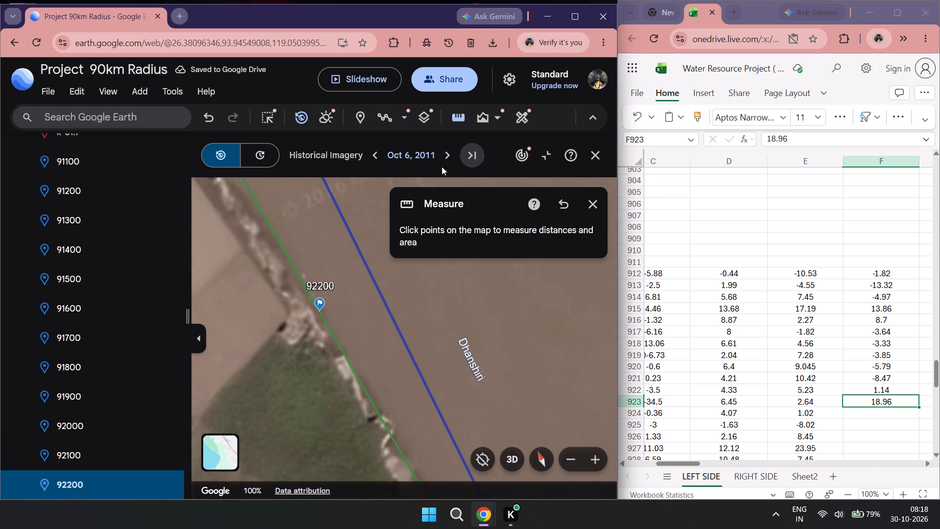
double_click(456, 116)
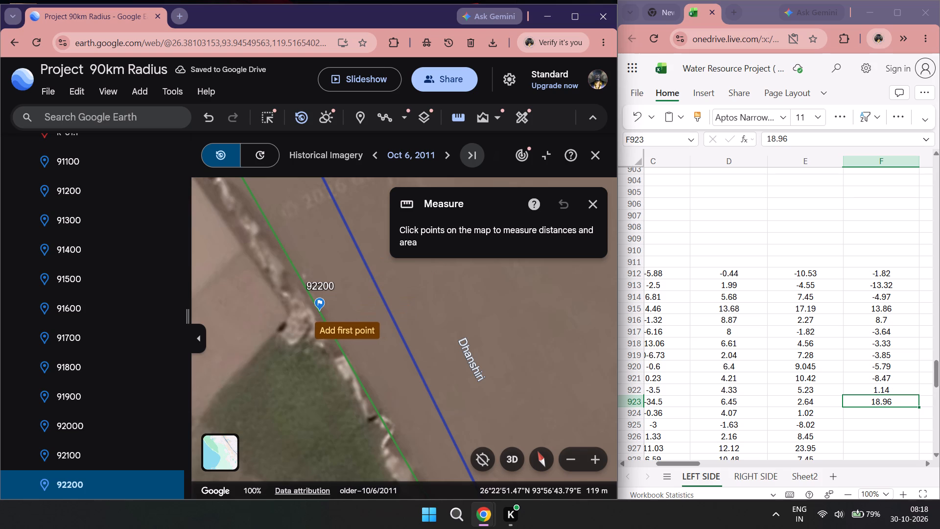
click(322, 311)
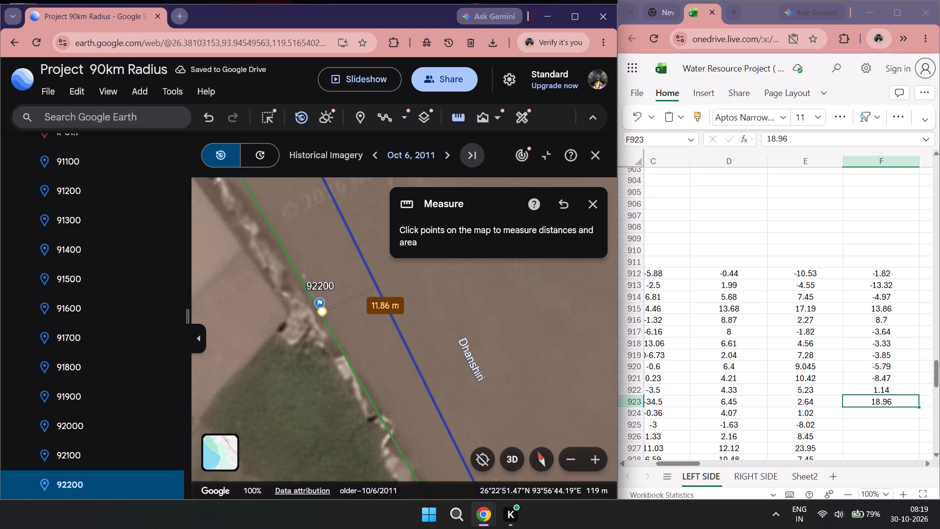
double_click(879, 412)
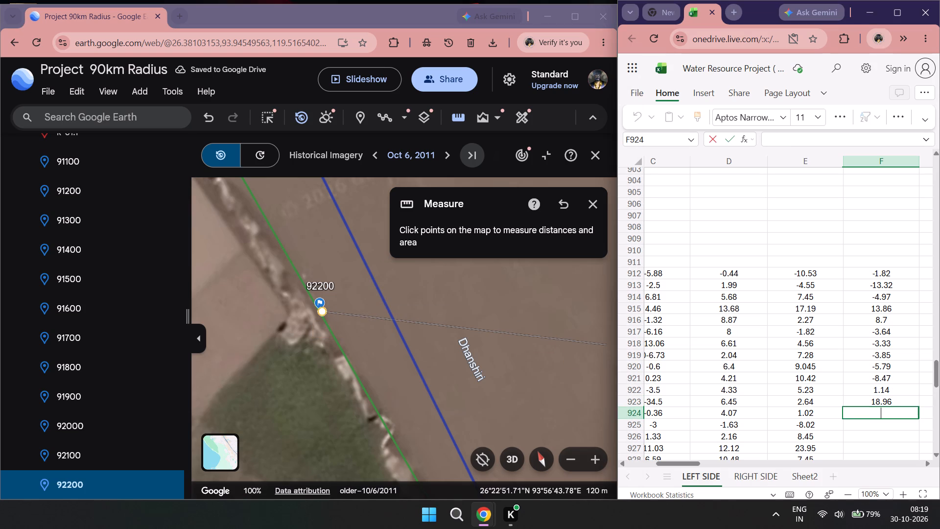
text(11.86)
Measure the distance from placemark 92300 to the blue line and record it as -0.95 in cell F925.
scroll(97, 396, down, 3)
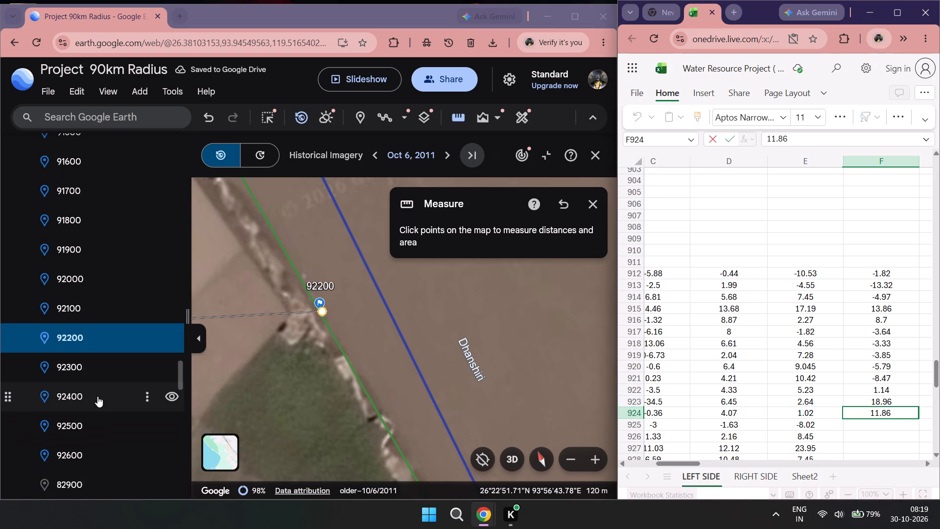
double_click(94, 365)
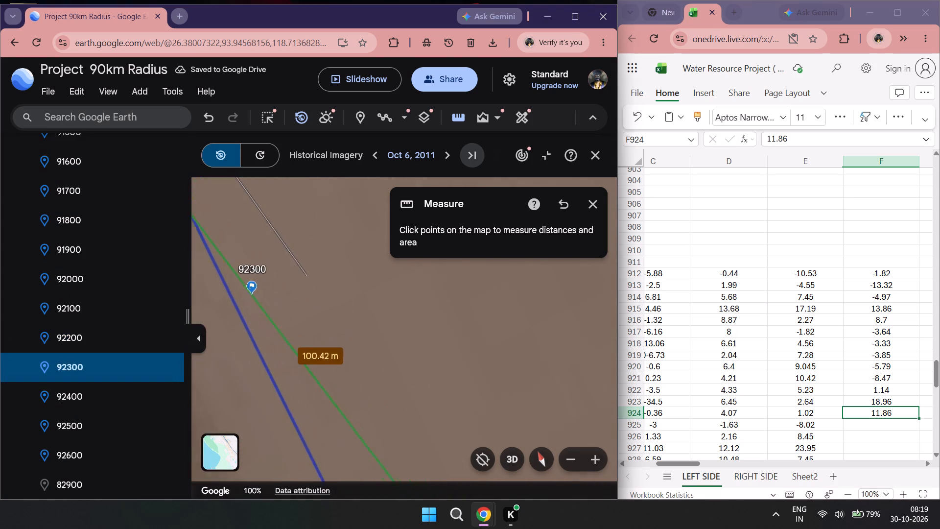
click(452, 114)
click(446, 114)
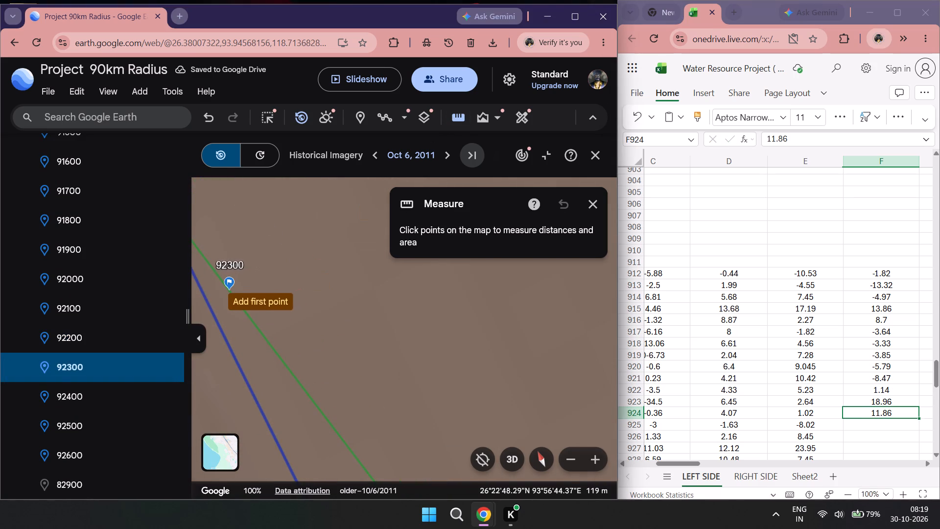
click(230, 289)
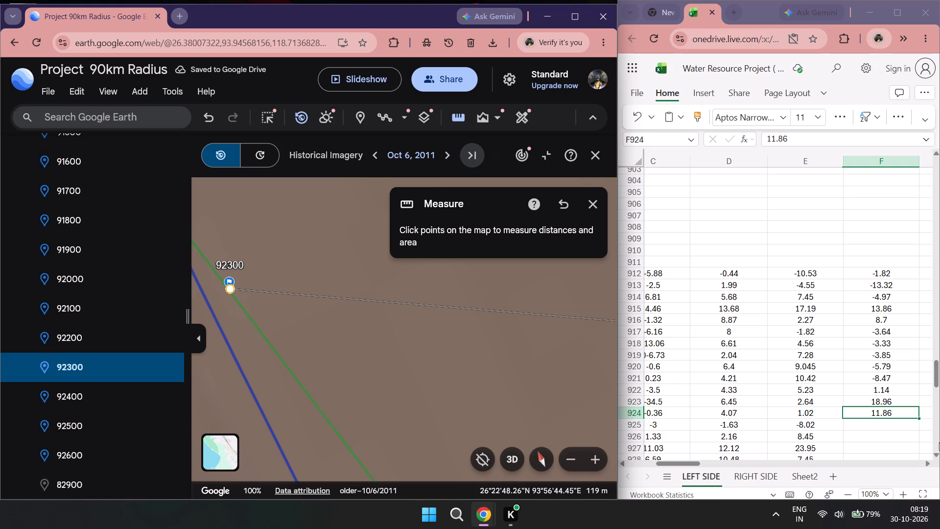
double_click(887, 425)
text(-0.95)
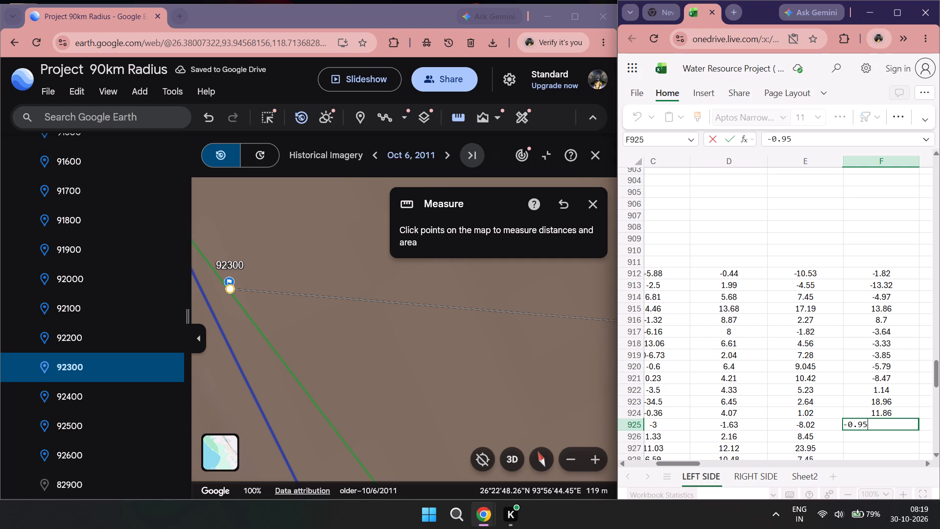
click(453, 119)
Measure the distance from placemark 92400 to the blue line and record it as -1.52 in cell F926.
double_click(112, 395)
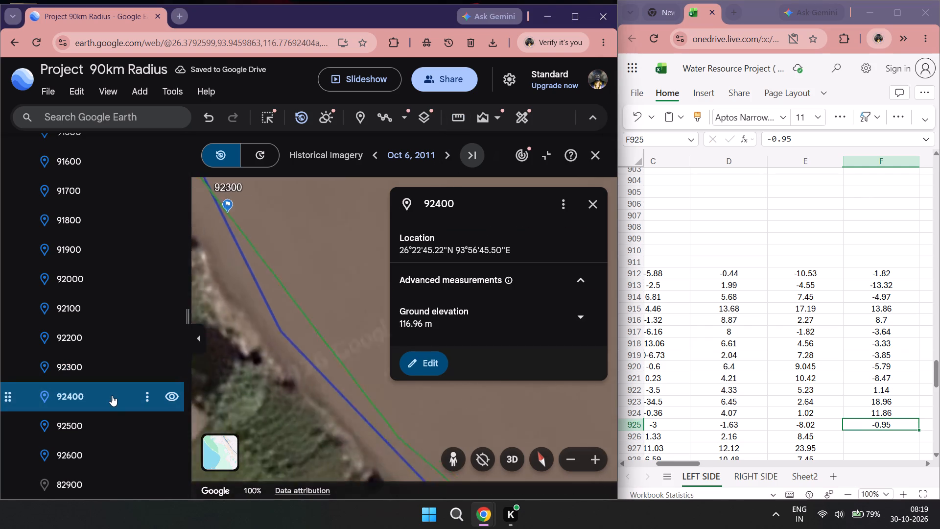
click(453, 109)
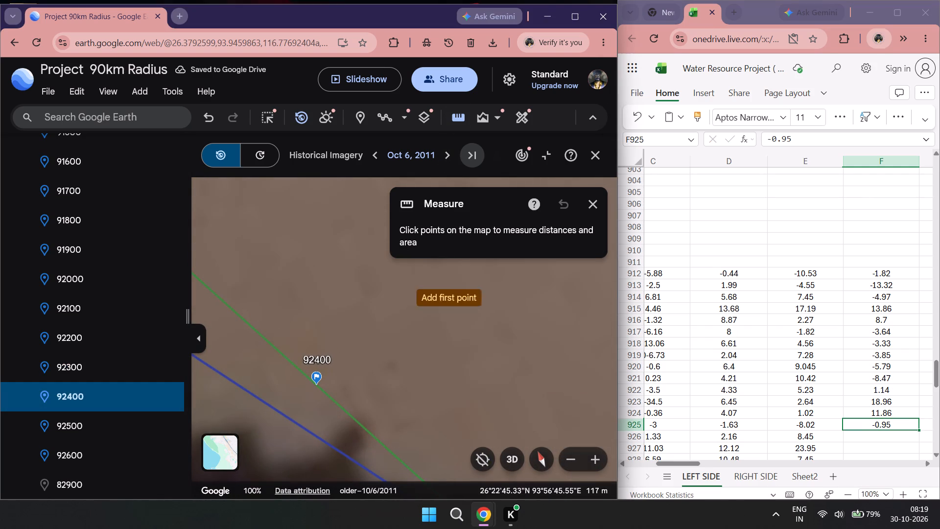
click(316, 385)
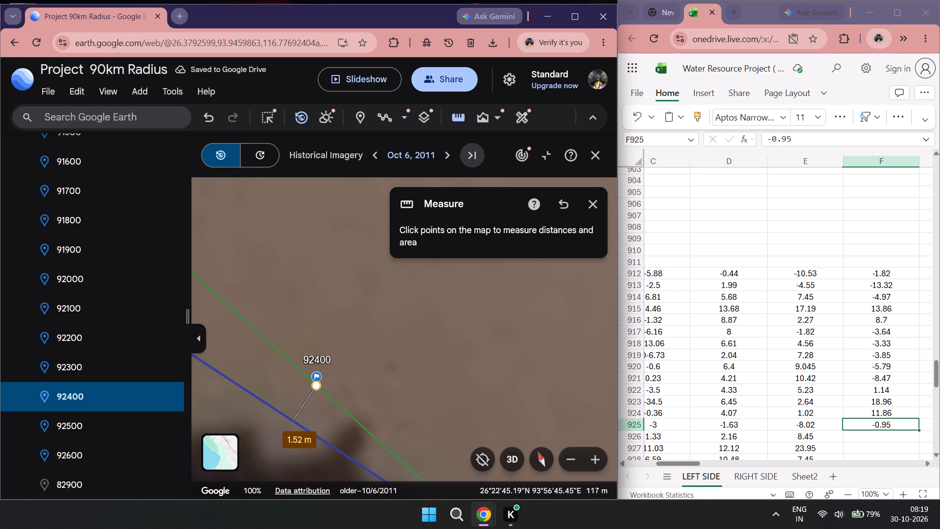
double_click(890, 438)
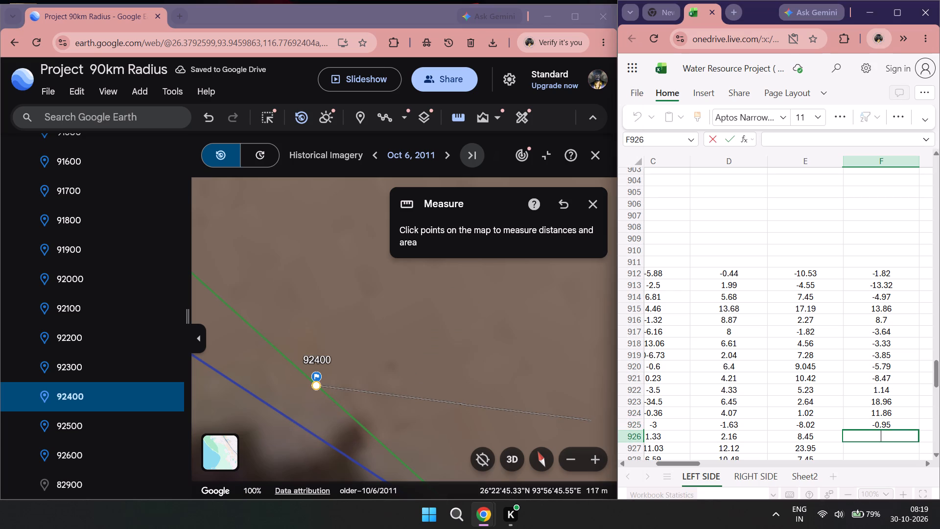
text(-1)
key(period)
text(52)
Measure the distance from placemark 92500 to the blue line and record 10.06 in cell F927.
double_click(102, 416)
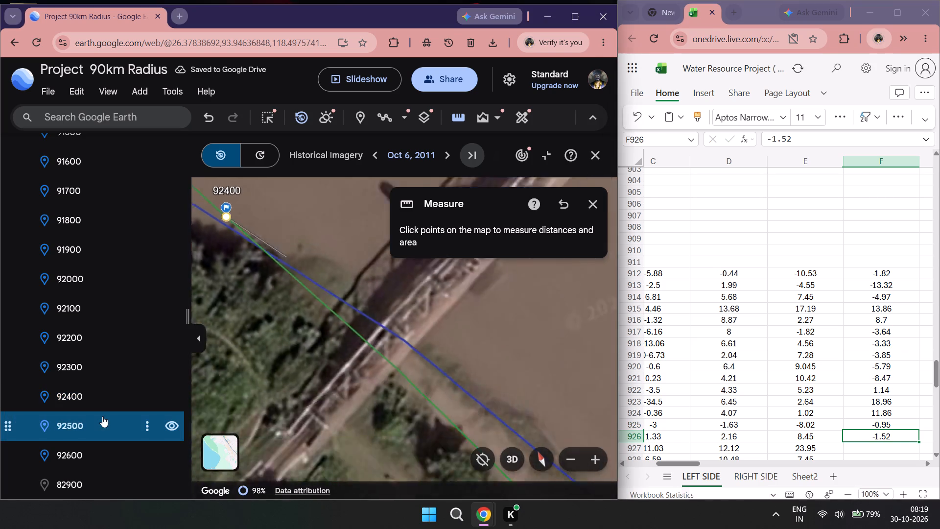
scroll(252, 344, down, 3)
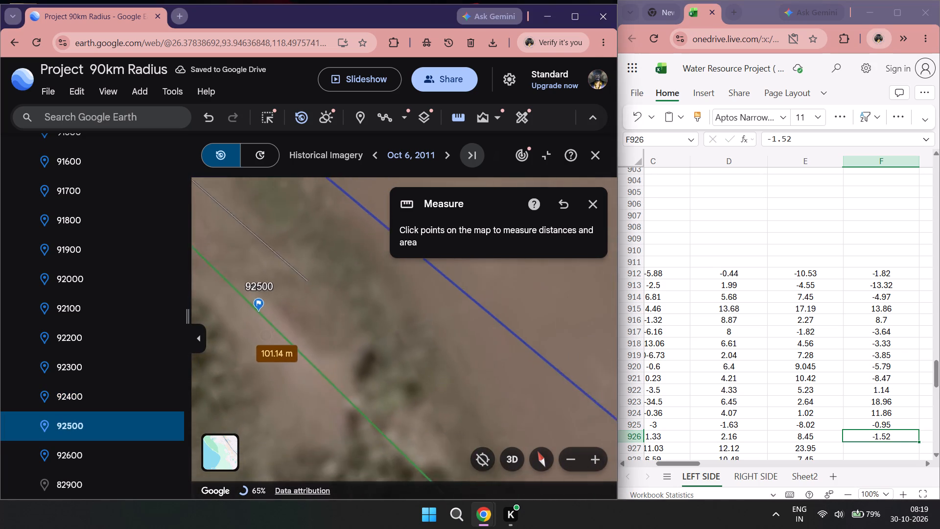
double_click(456, 122)
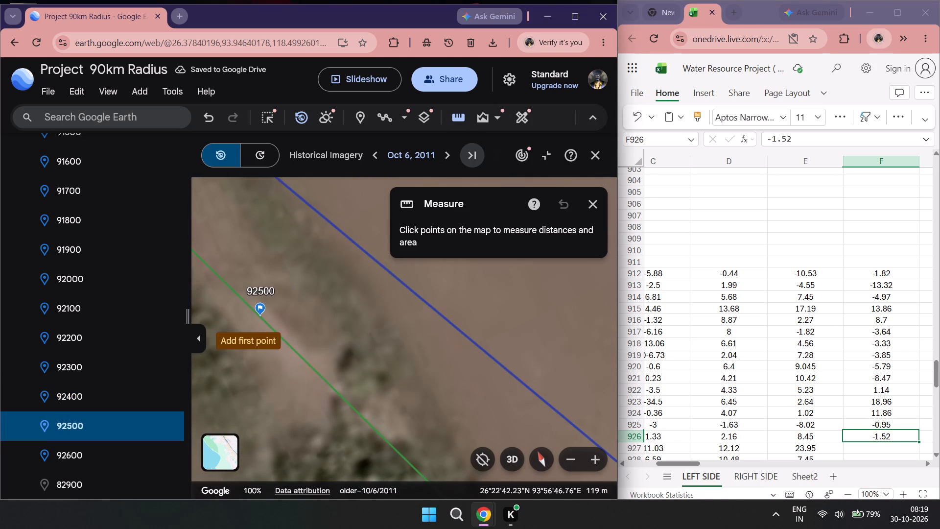
click(259, 318)
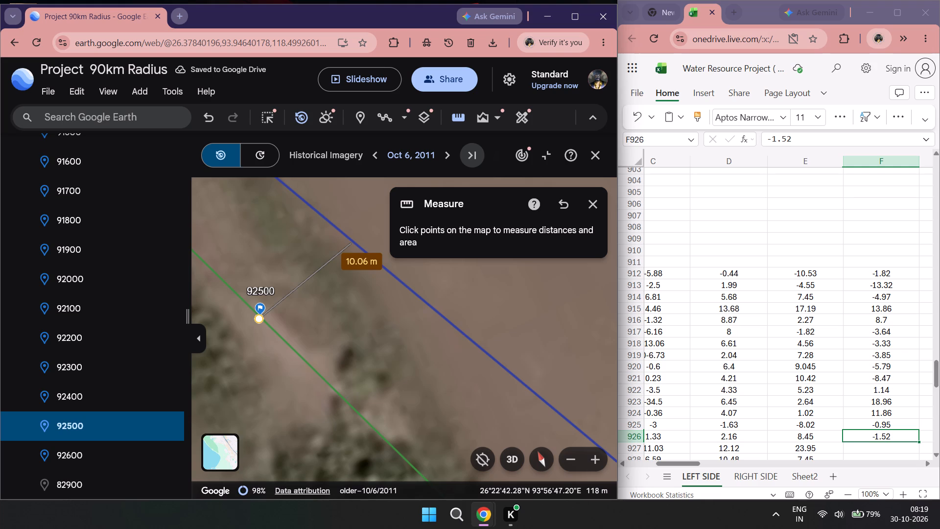
double_click(876, 446)
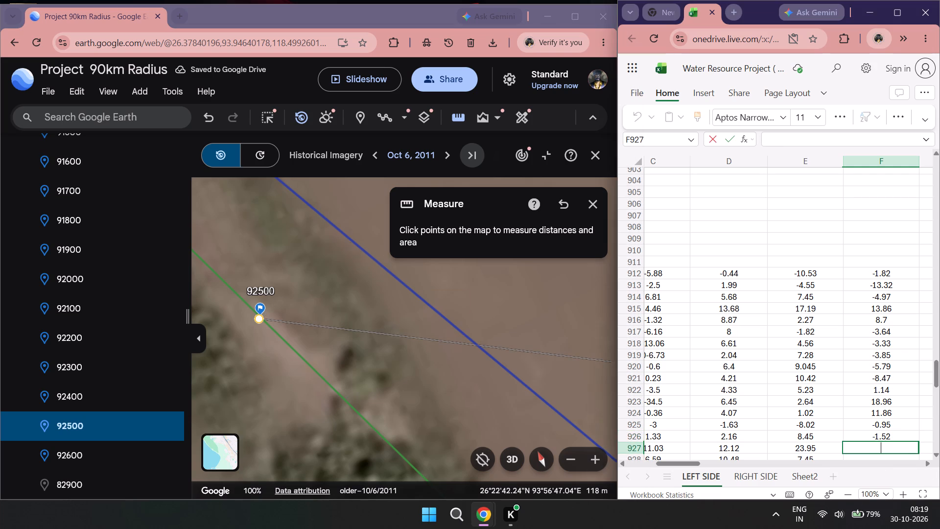
text(10.06)
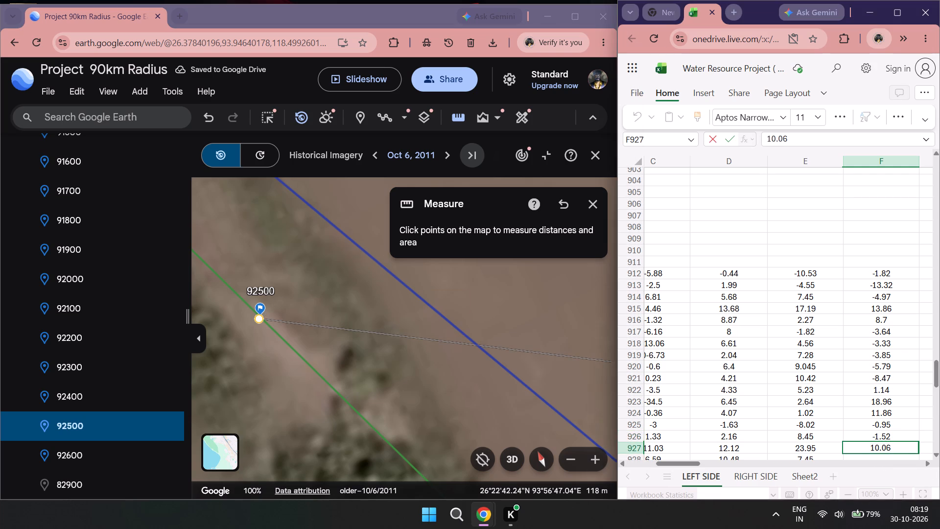
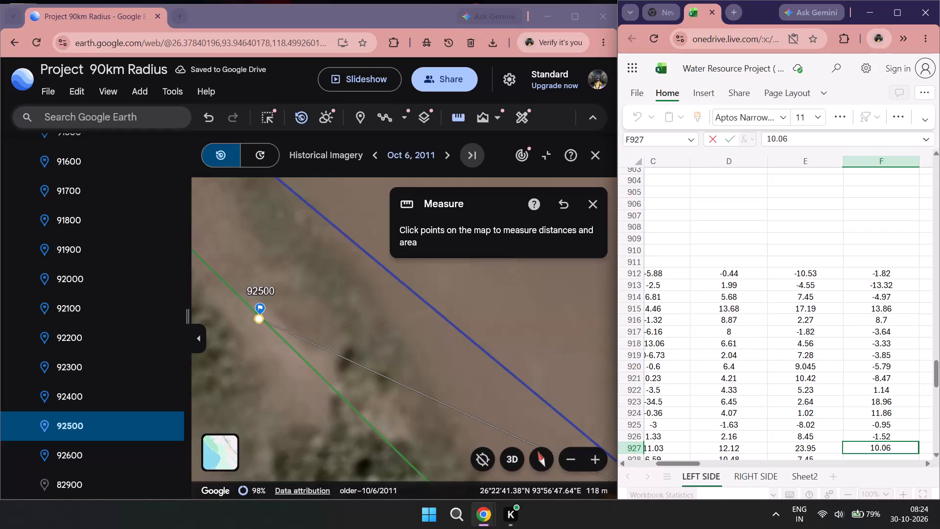
Measure the distance from placemark 92600 to the blue line and record 14.37 in cell F928.
drag(680, 465, 652, 467)
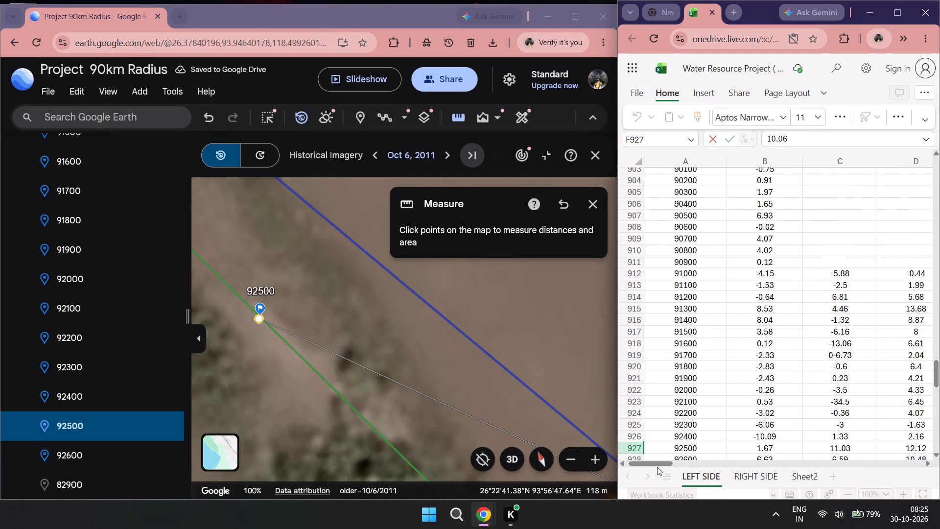
drag(658, 465, 698, 465)
scroll(722, 436, down, 3)
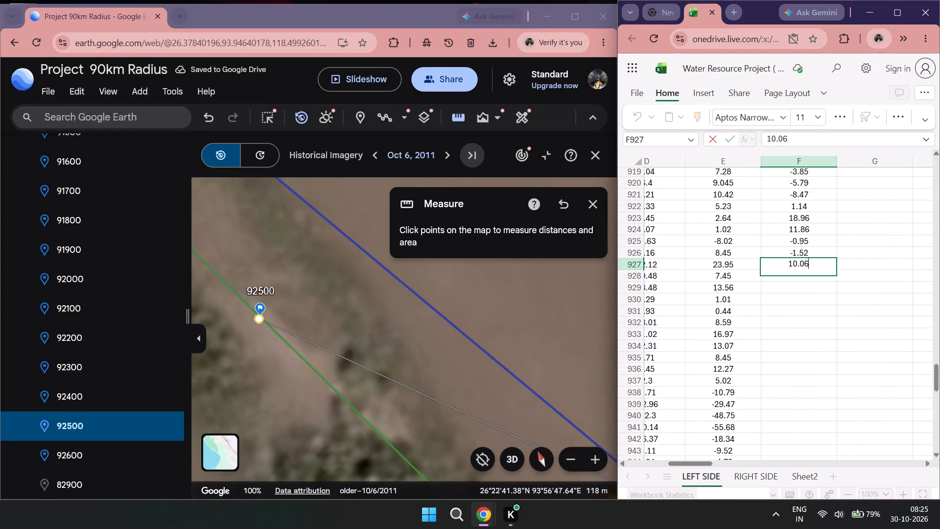
click(809, 289)
click(809, 276)
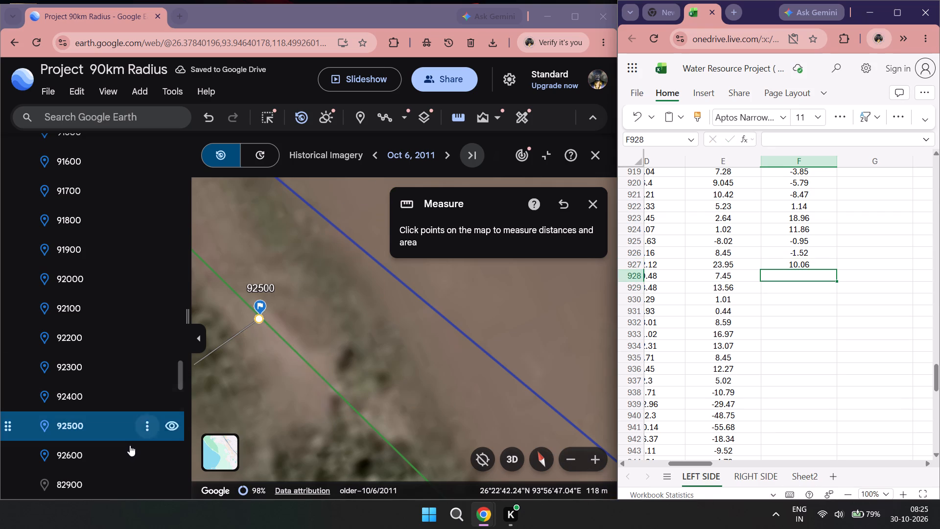
double_click(117, 447)
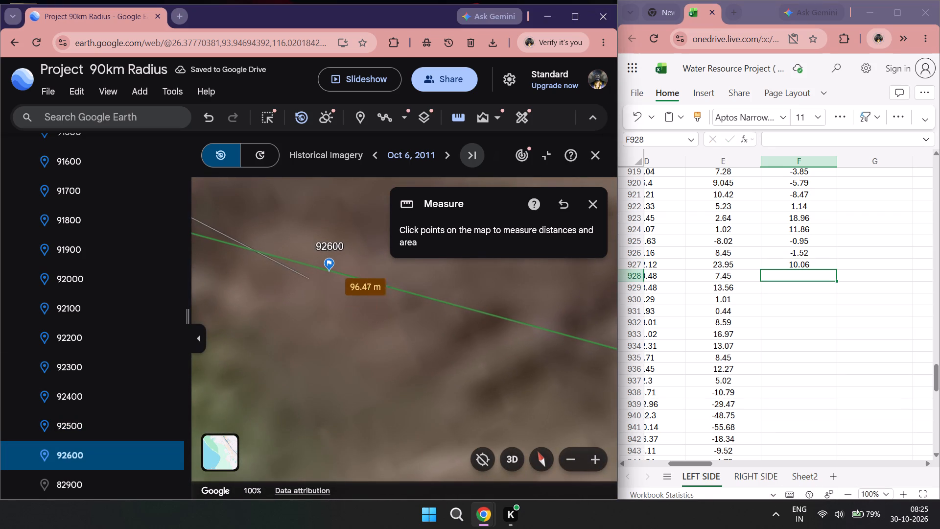
double_click(459, 126)
scroll(354, 273, down, 2)
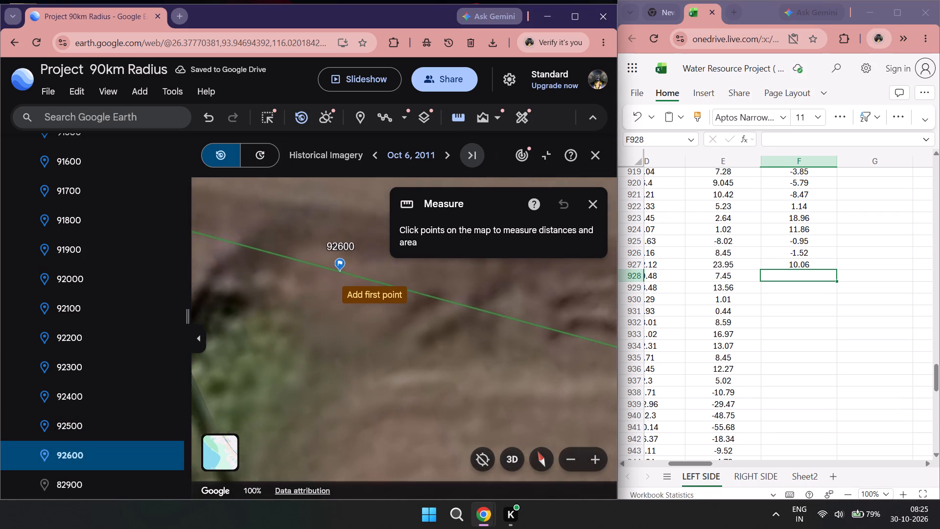
drag(347, 277, 325, 391)
scroll(325, 391, down, 1)
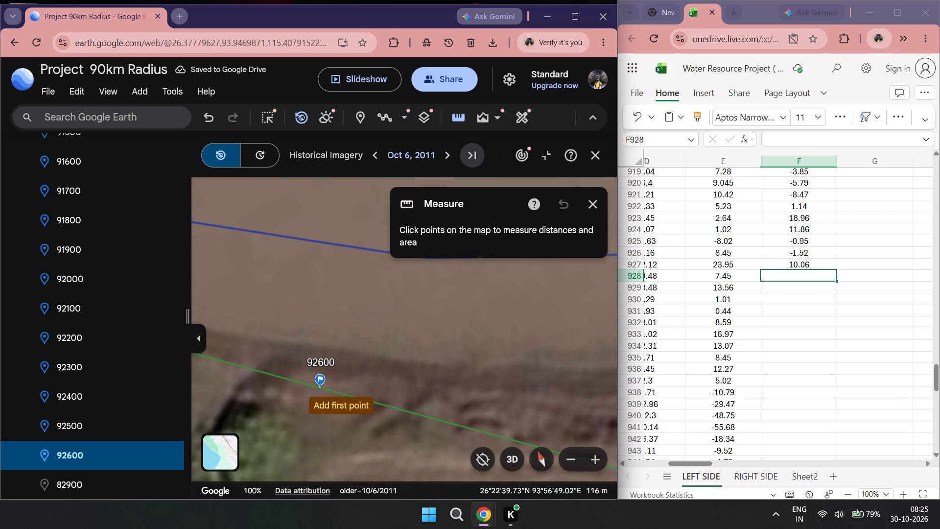
click(319, 387)
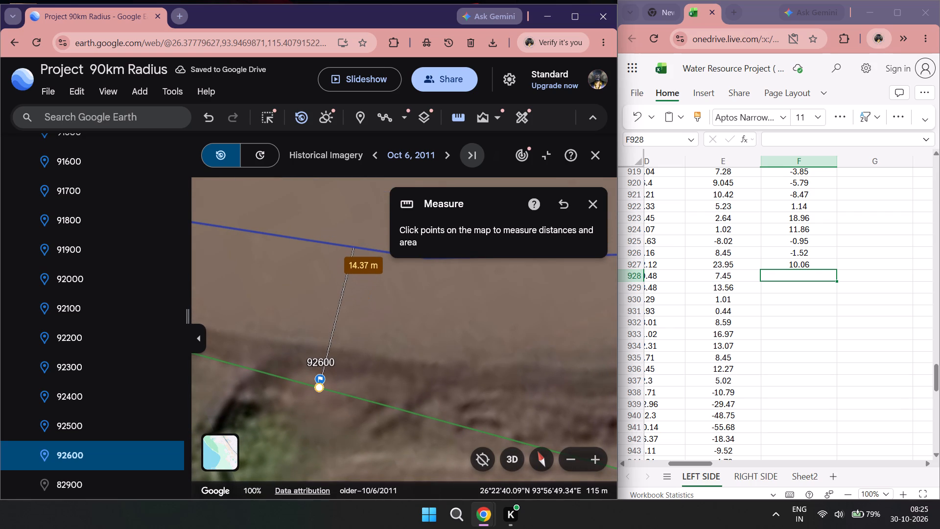
double_click(799, 273)
text(14)
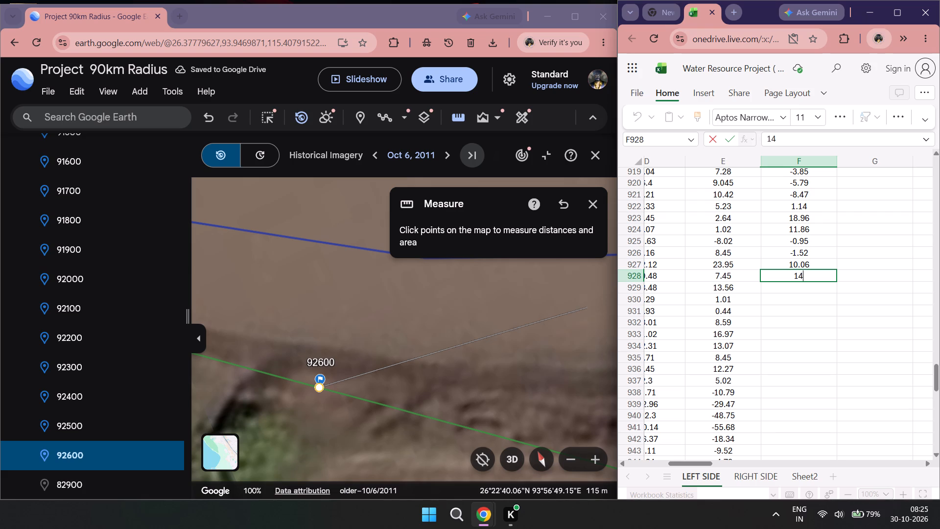
text(.37)
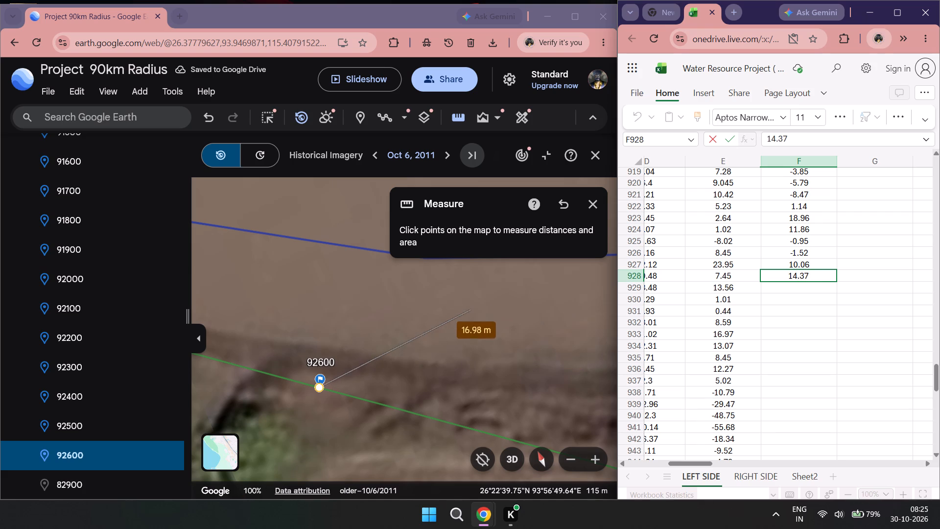
Measure the distance from placemark 92700 to the blue line and record 19.89 in cell F929.
scroll(419, 326, down, 2)
scroll(98, 457, down, 2)
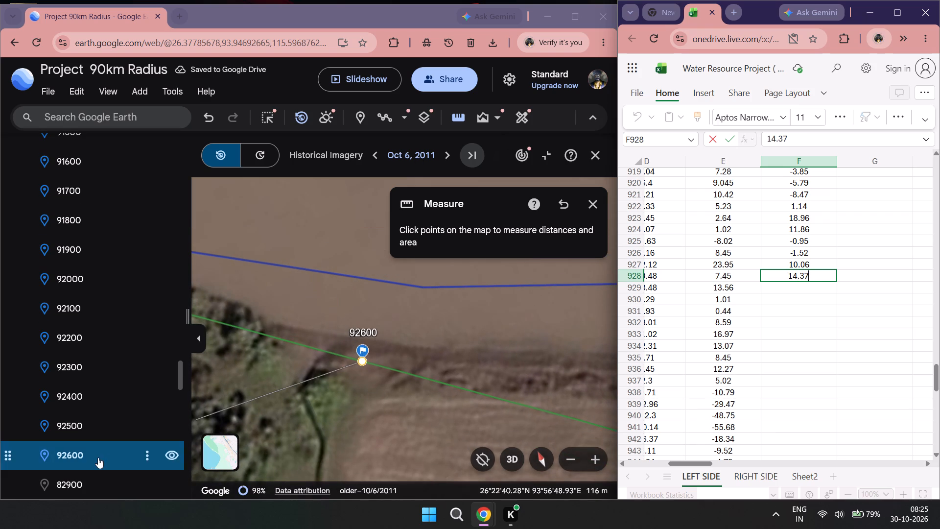
scroll(98, 457, down, 2)
double_click(95, 308)
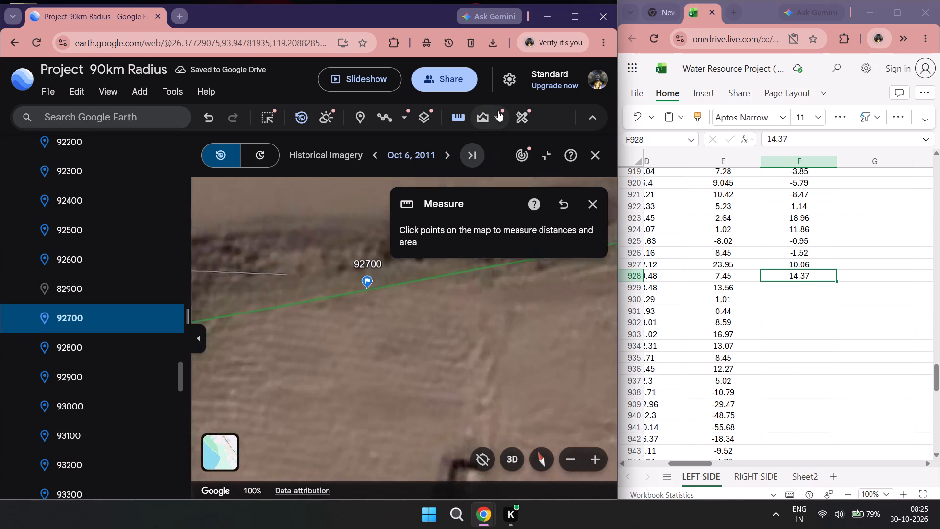
double_click(460, 112)
scroll(348, 255, down, 4)
drag(345, 251, 331, 316)
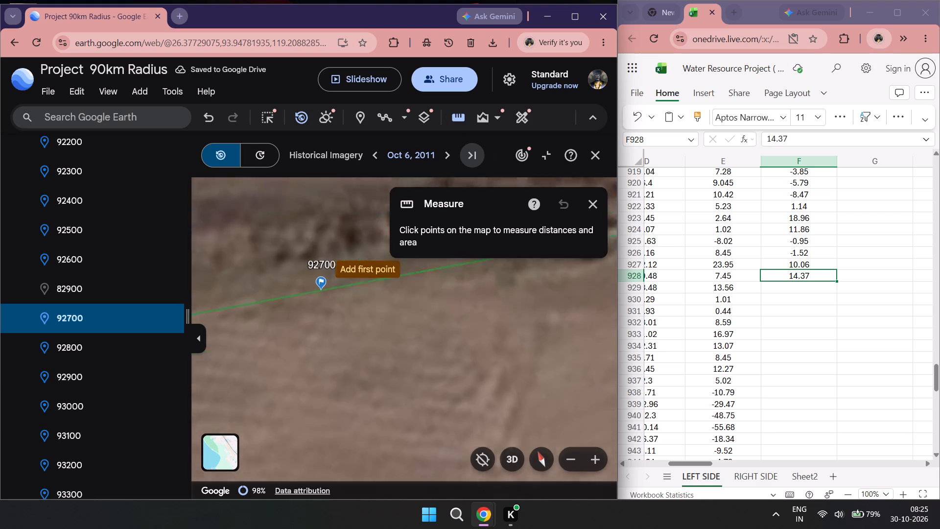
drag(331, 316, 322, 403)
scroll(322, 403, down, 1)
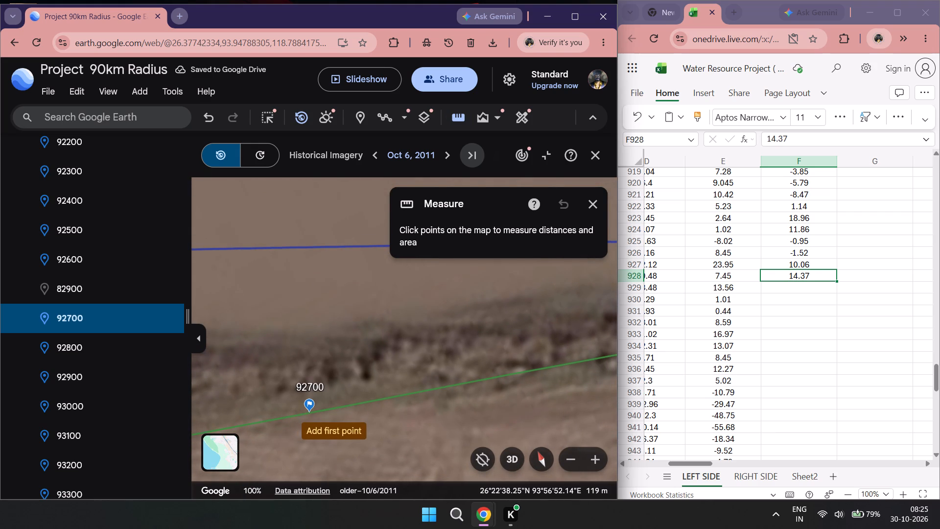
click(311, 413)
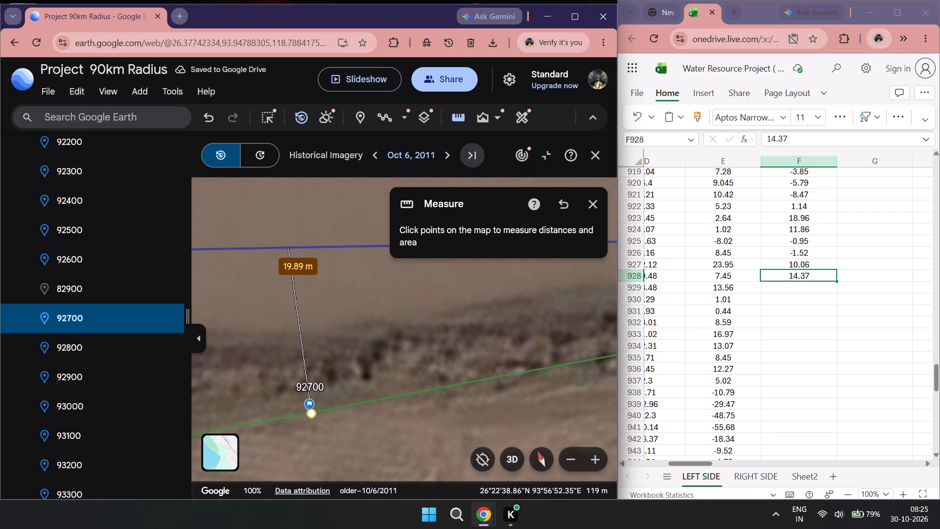
double_click(811, 288)
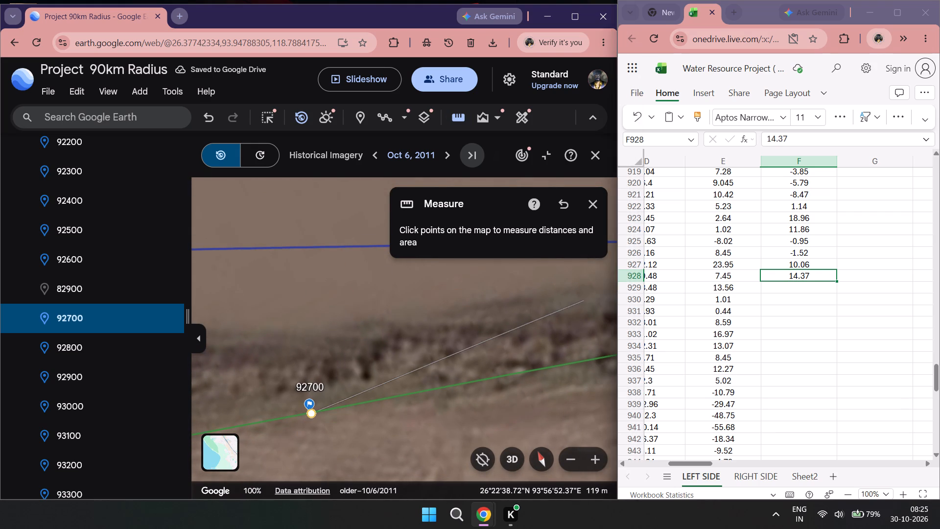
text(19.89)
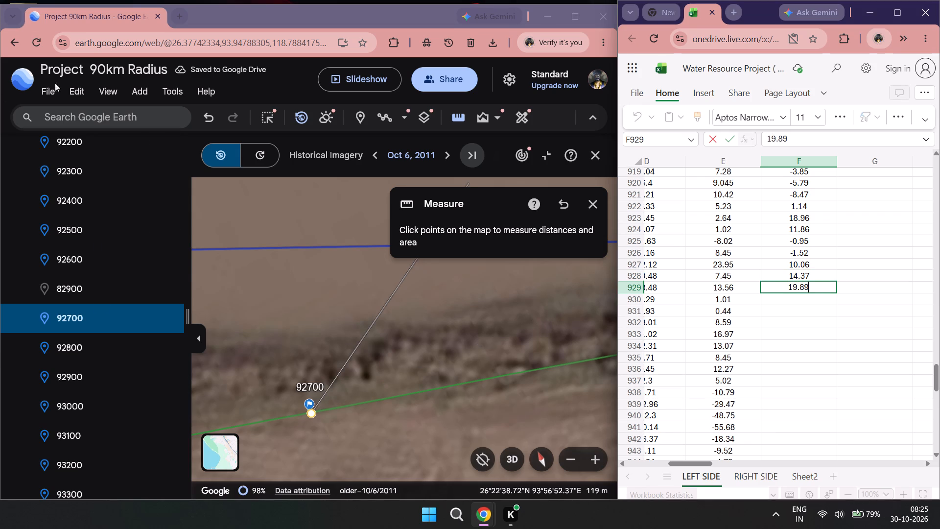
Measure the distance from placemark 92800 to the blue line and record 3.12 in cell F930.
double_click(87, 358)
scroll(267, 325, down, 1)
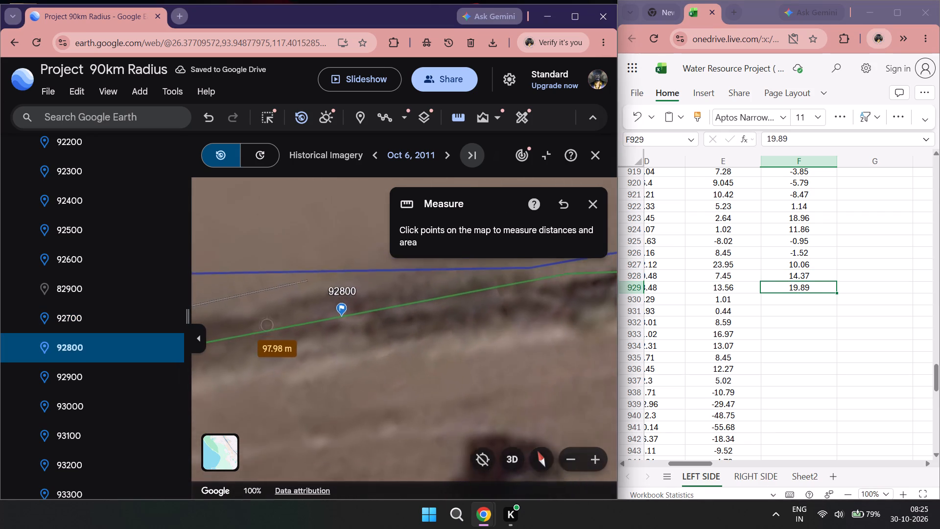
double_click(452, 122)
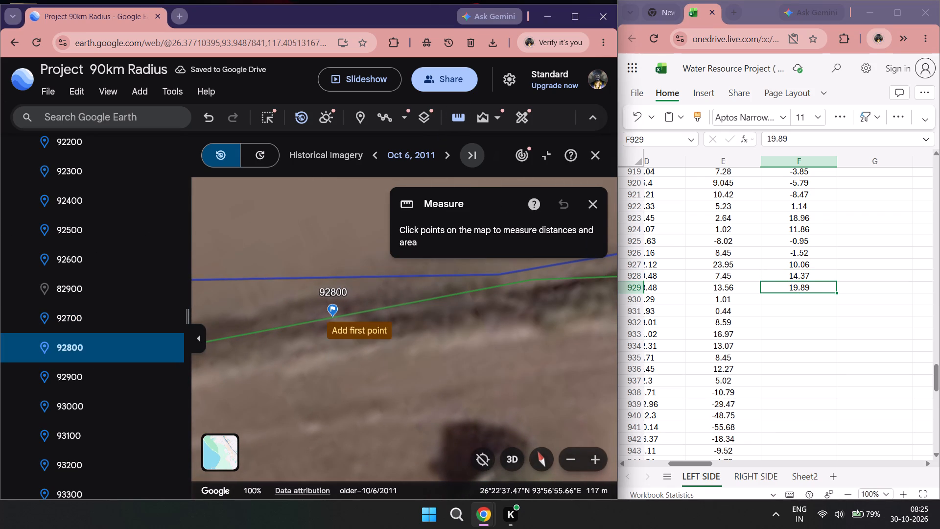
click(334, 316)
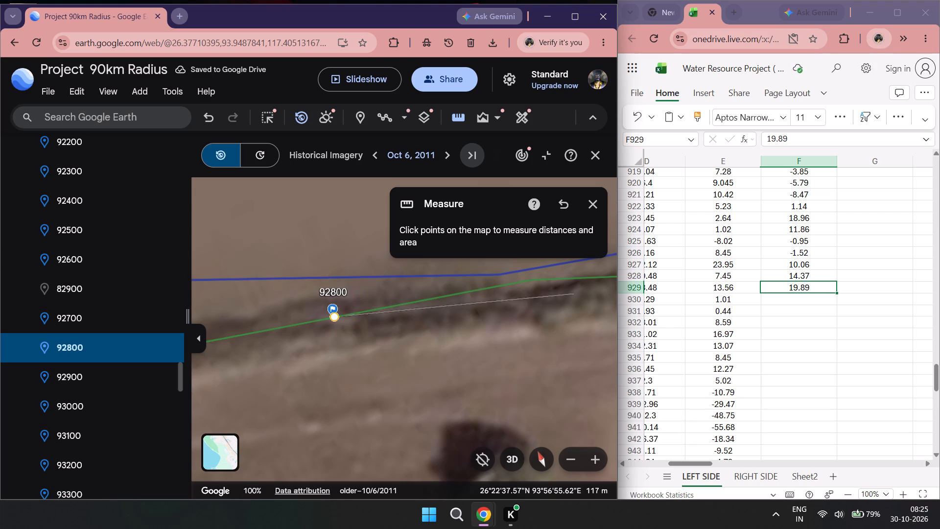
double_click(807, 303)
key(3)
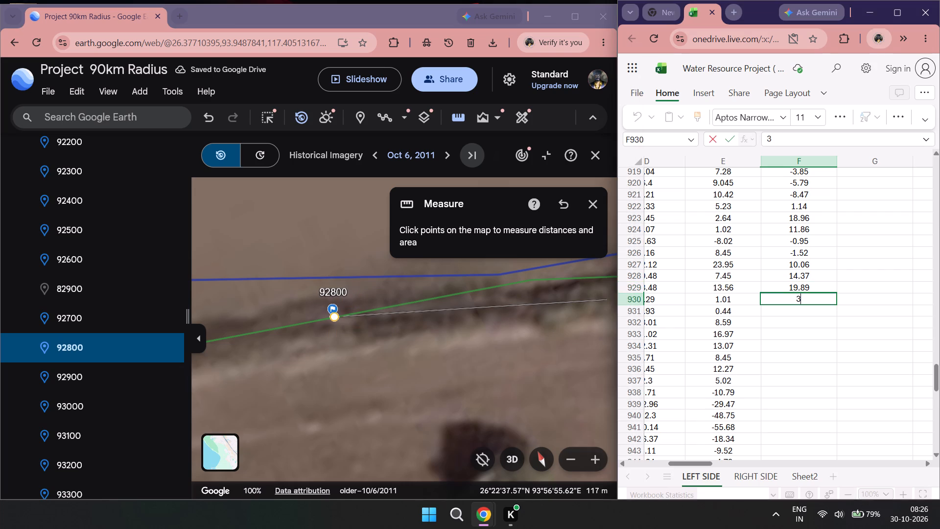
text(.12)
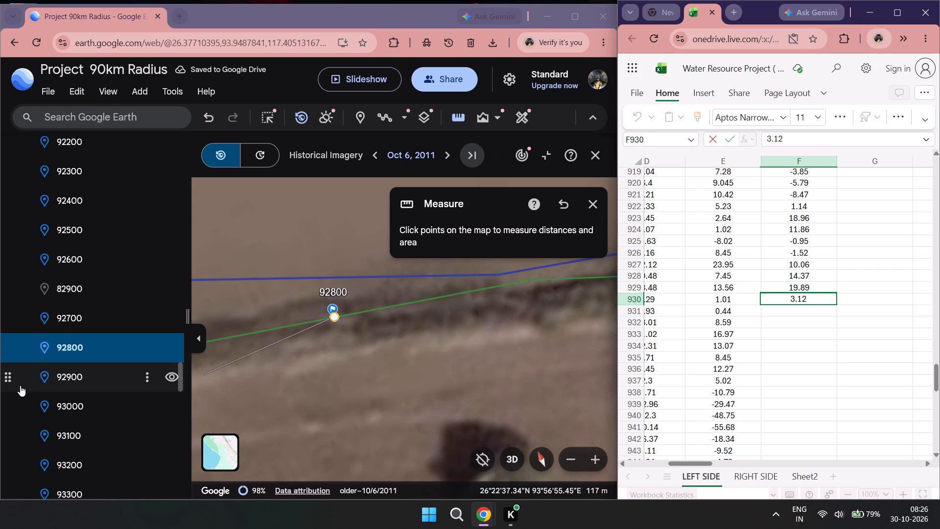
Measure the distance from placemark 92900 to the blue line and record 10.95 in cell F931.
double_click(90, 381)
scroll(207, 352, down, 2)
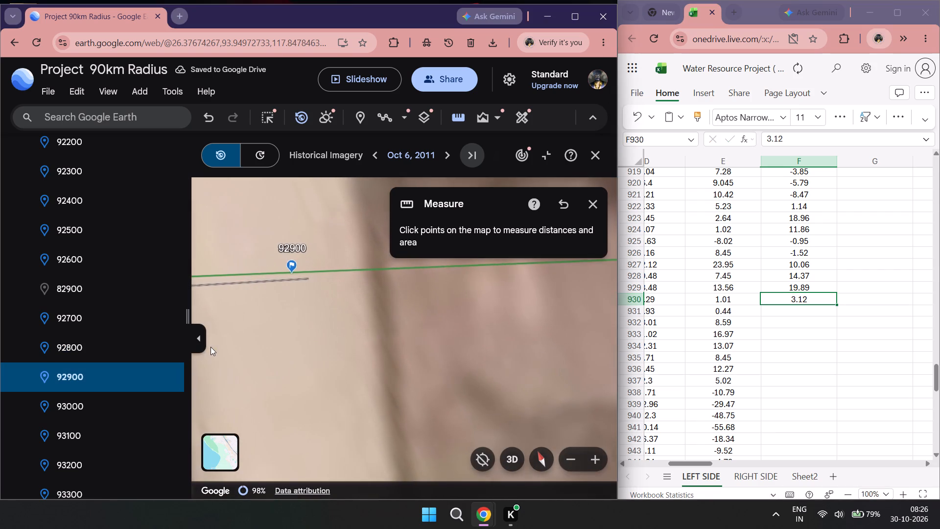
scroll(211, 347, down, 1)
scroll(252, 318, down, 2)
drag(262, 315, 297, 406)
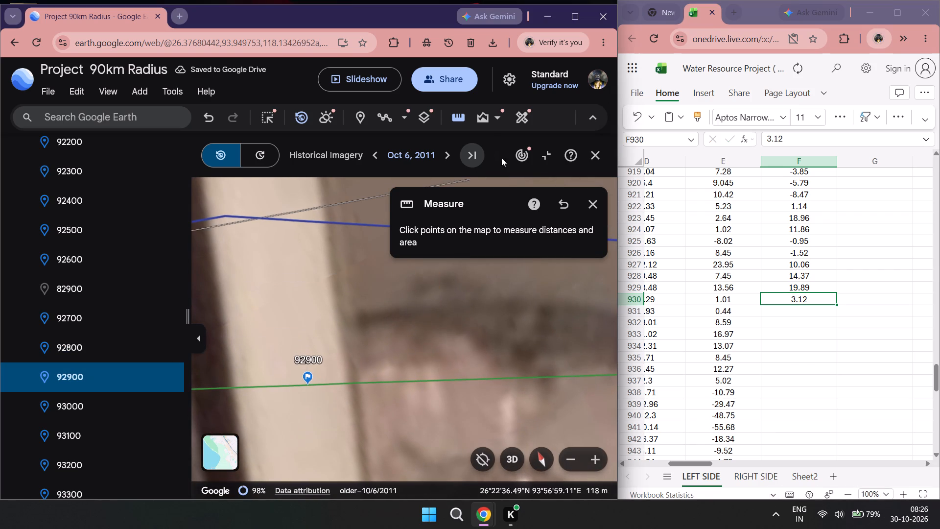
double_click(465, 117)
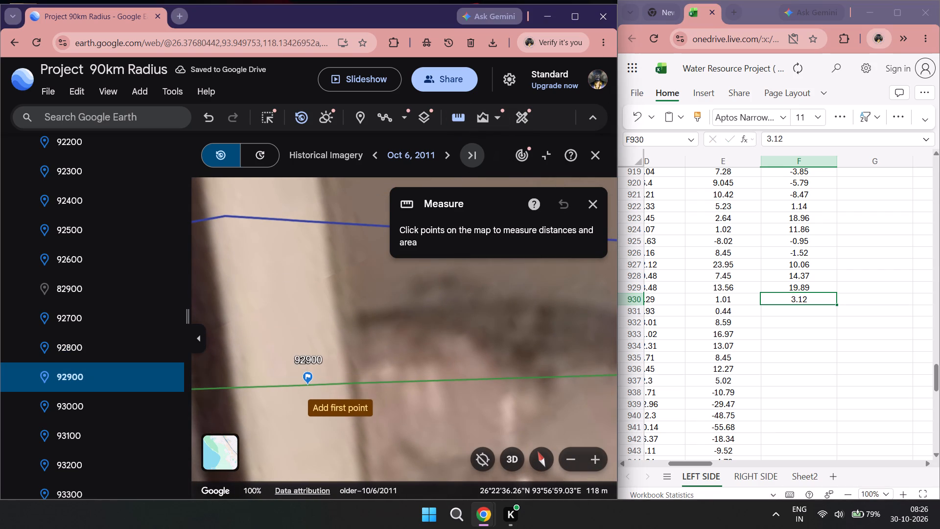
click(314, 386)
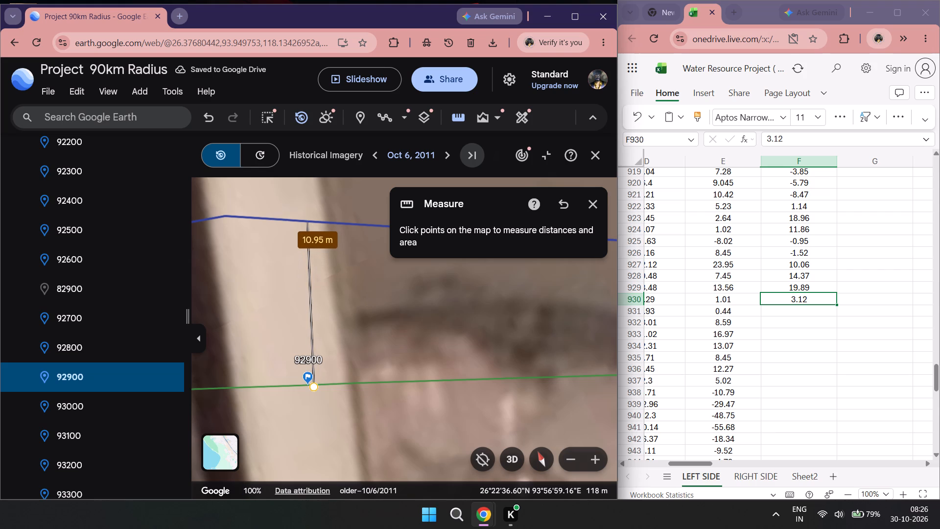
double_click(802, 315)
double_click(784, 310)
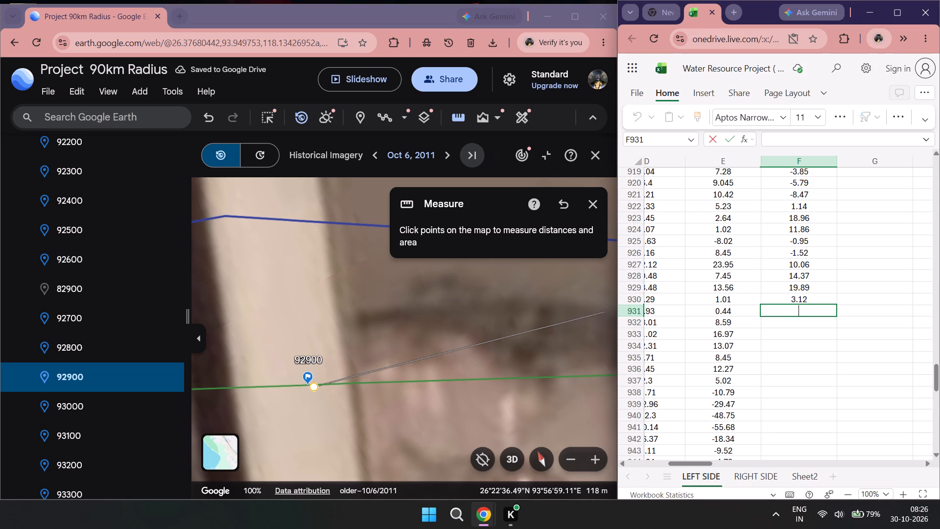
text(10.95)
Measure the distance from placemark 93000 to the blue line and record 7.01 in cell F932.
double_click(64, 415)
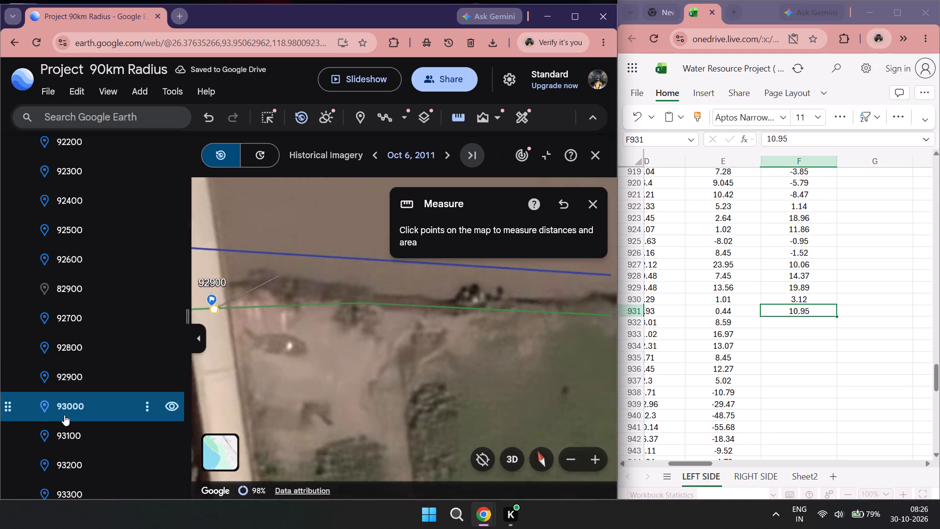
scroll(259, 413, down, 1)
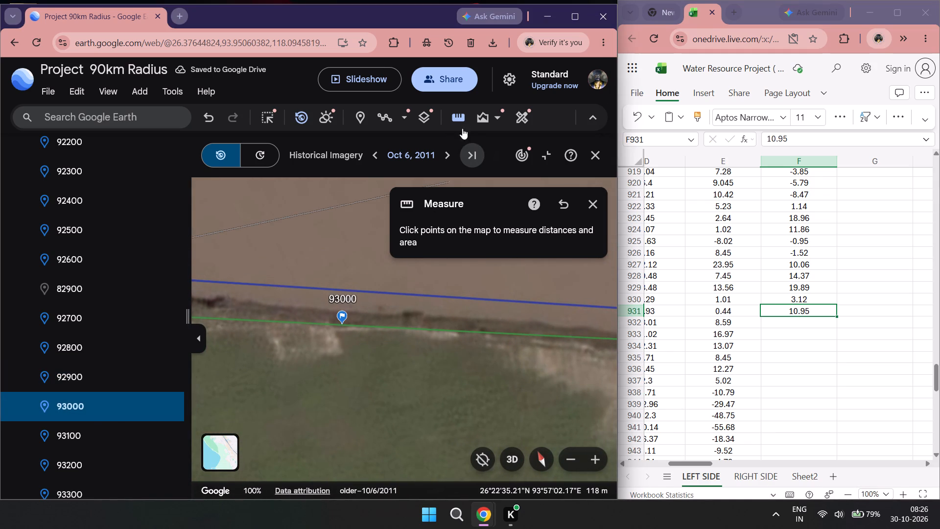
double_click(459, 121)
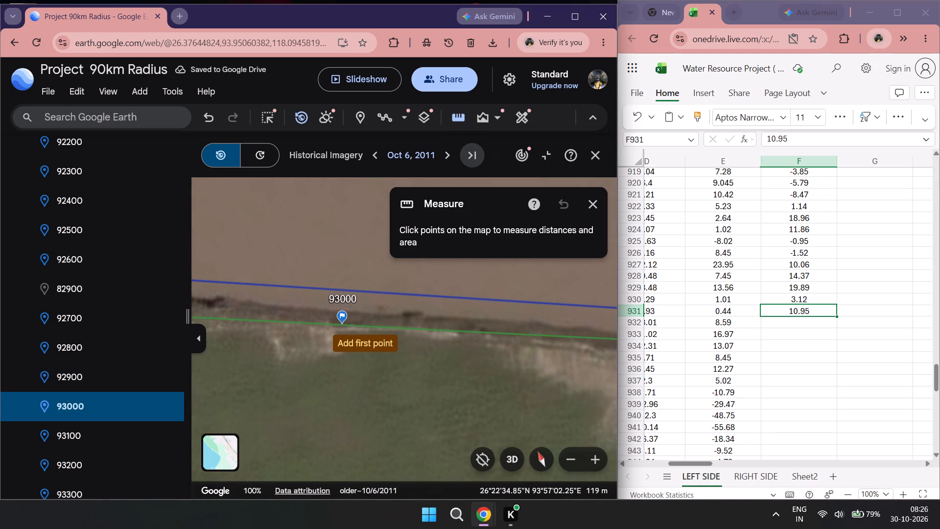
click(343, 325)
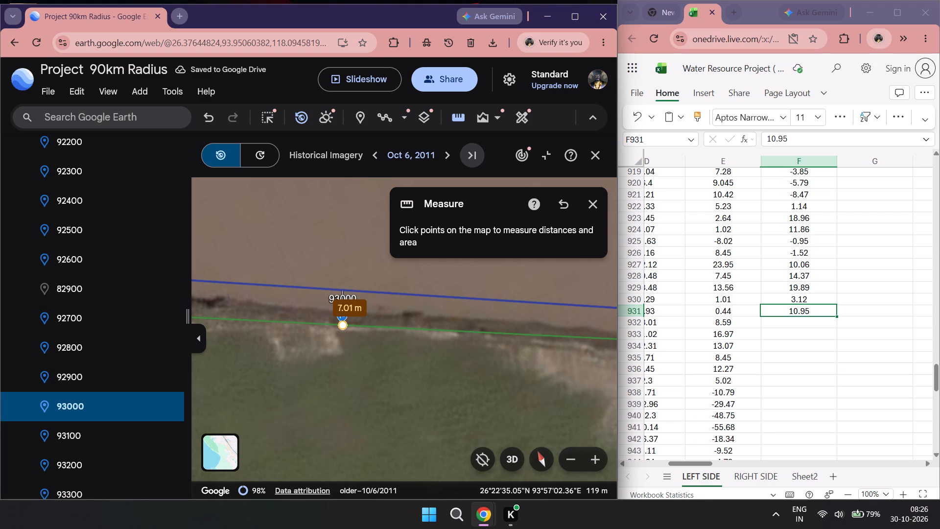
double_click(789, 321)
text(7.01)
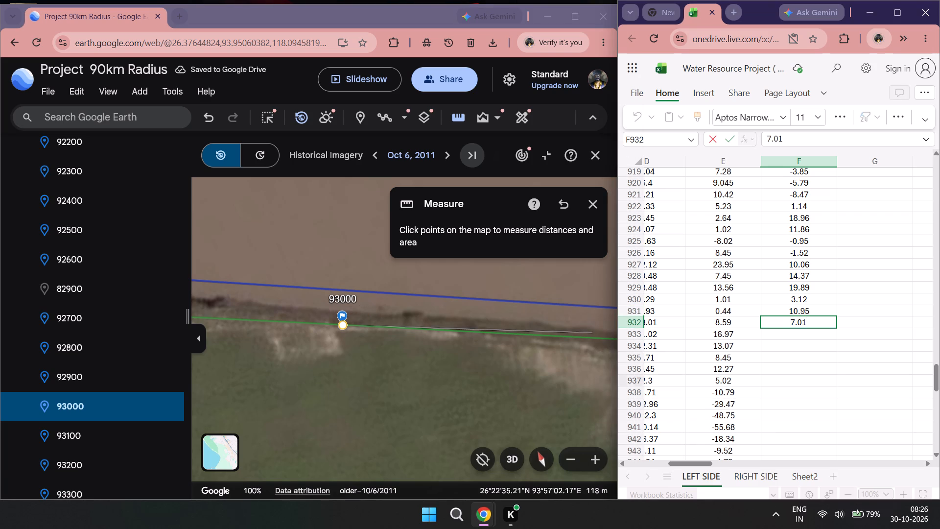
Measure the distance from placemark 93100 to the blue line and record 25.89 in cell F933.
double_click(74, 439)
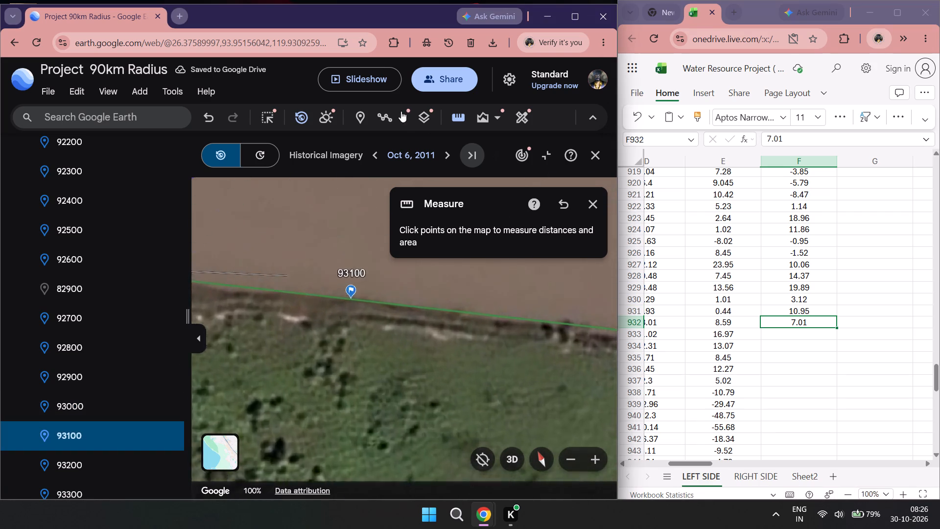
click(463, 120)
scroll(299, 269, down, 1)
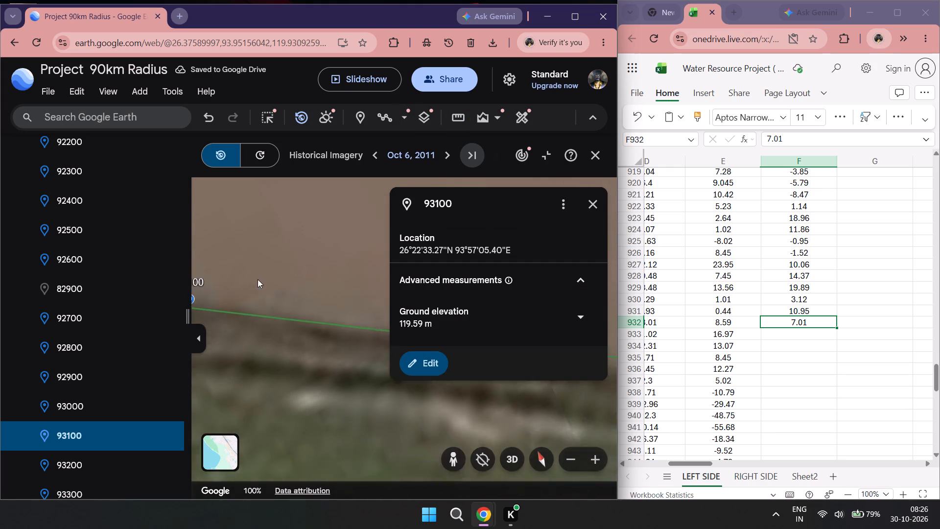
drag(257, 280, 356, 360)
double_click(463, 116)
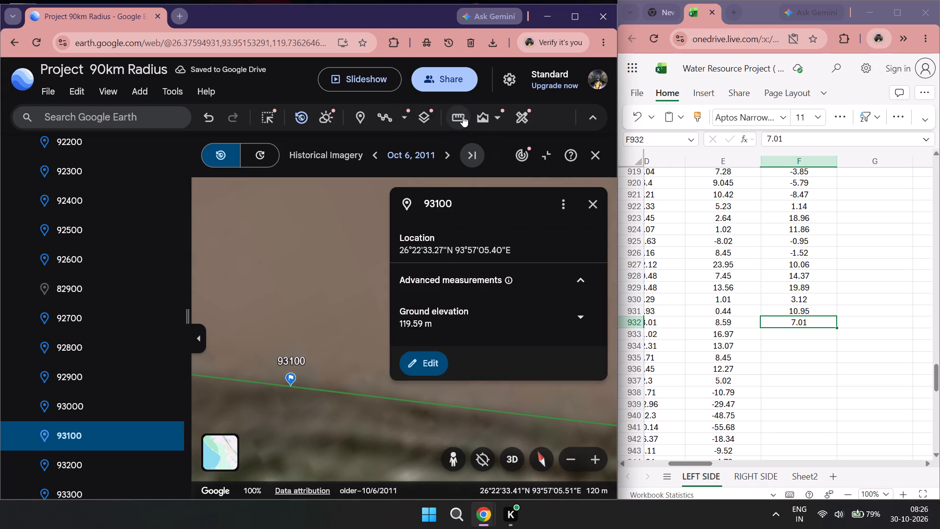
click(463, 116)
scroll(293, 348, down, 2)
drag(320, 309, 320, 341)
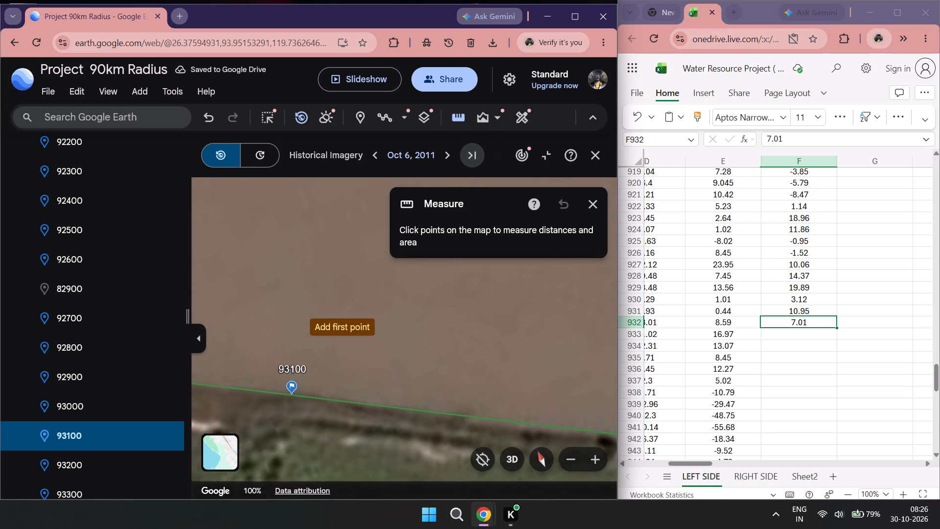
drag(320, 341, 320, 344)
scroll(321, 343, down, 3)
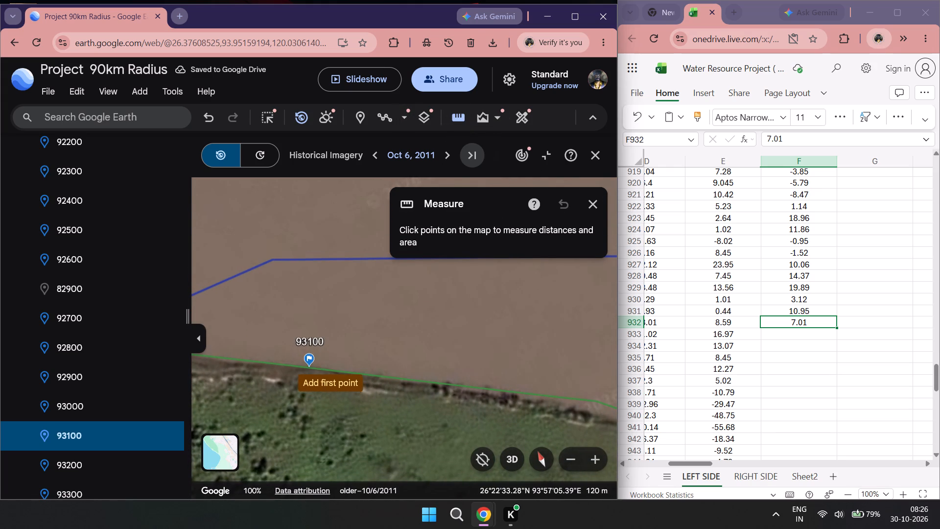
click(310, 367)
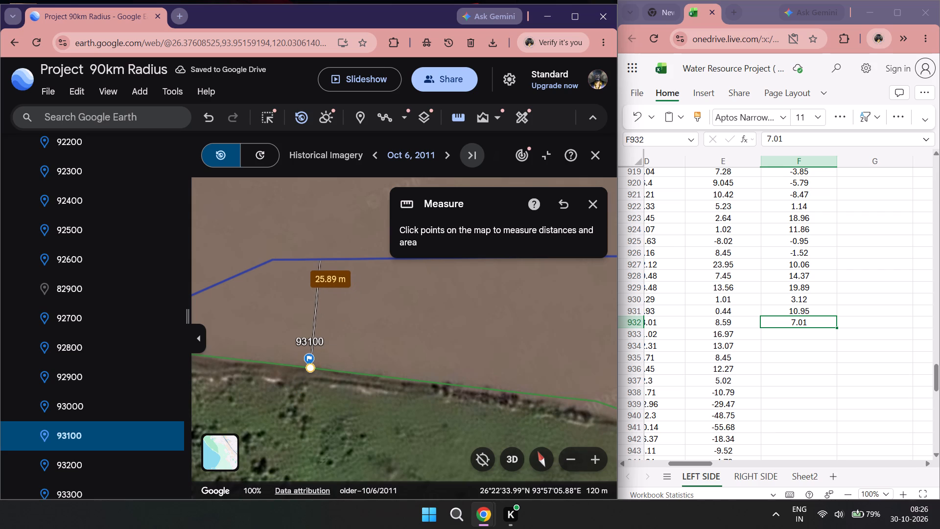
double_click(794, 332)
text(25)
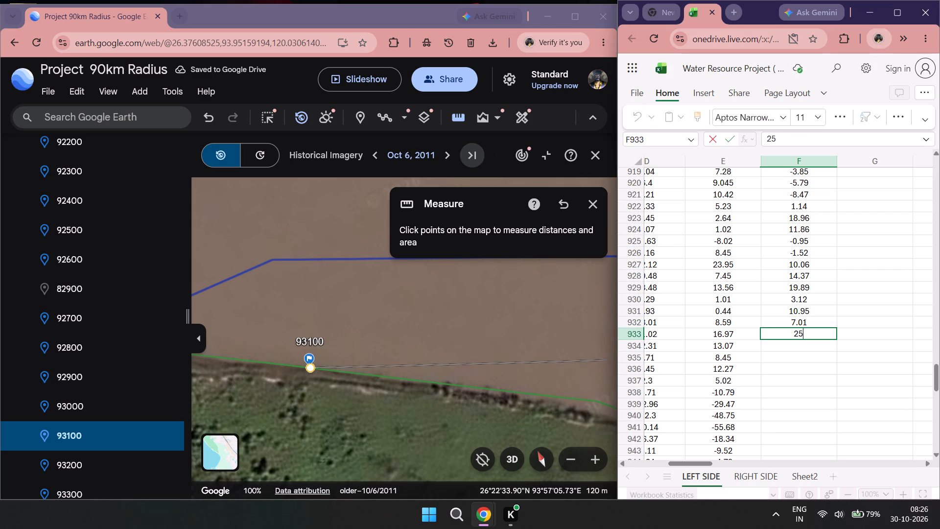
text(.89)
Measure the distance from placemark 93200 to the blue line and record 25.52 in cell F934.
double_click(113, 450)
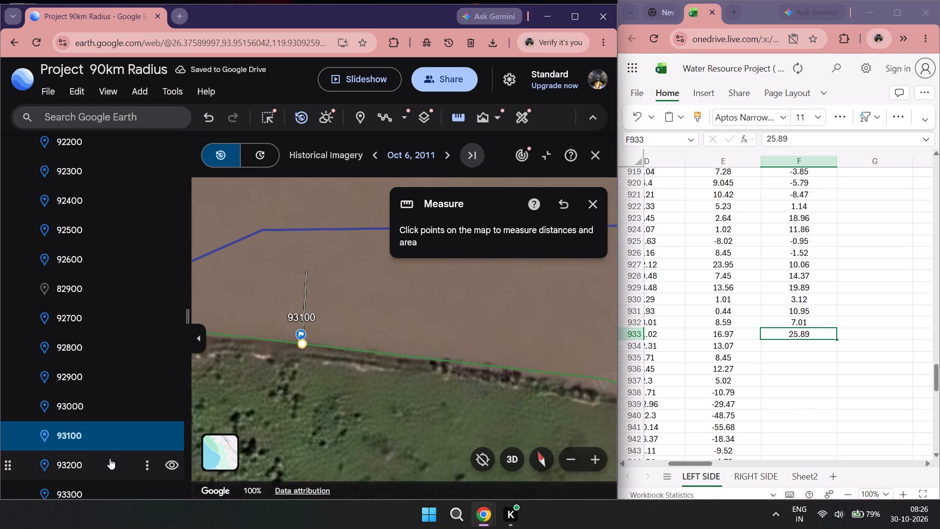
double_click(110, 458)
scroll(324, 248, down, 3)
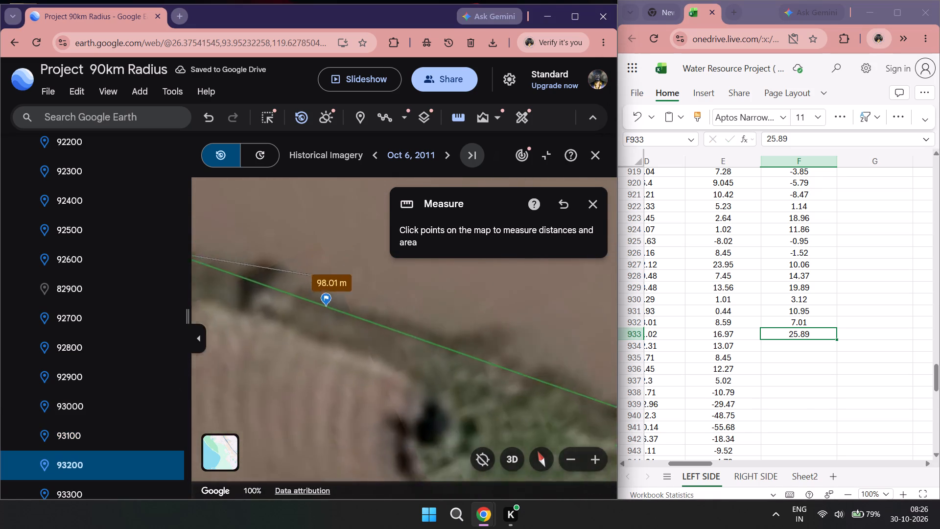
scroll(321, 264, down, 3)
drag(331, 246, 333, 300)
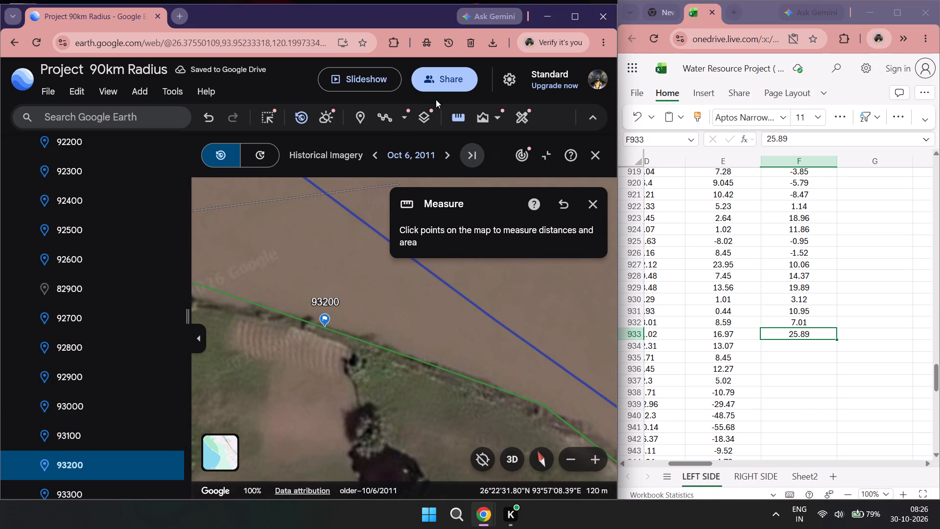
double_click(450, 117)
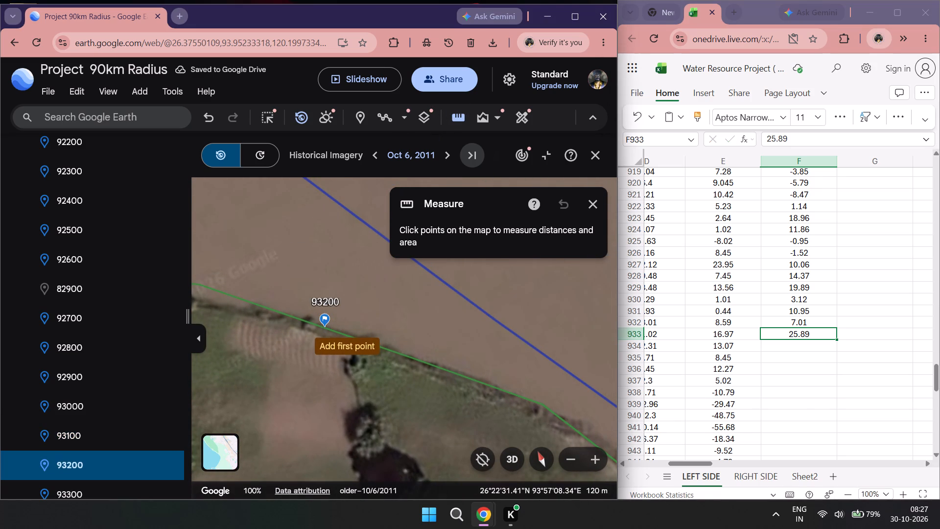
click(325, 326)
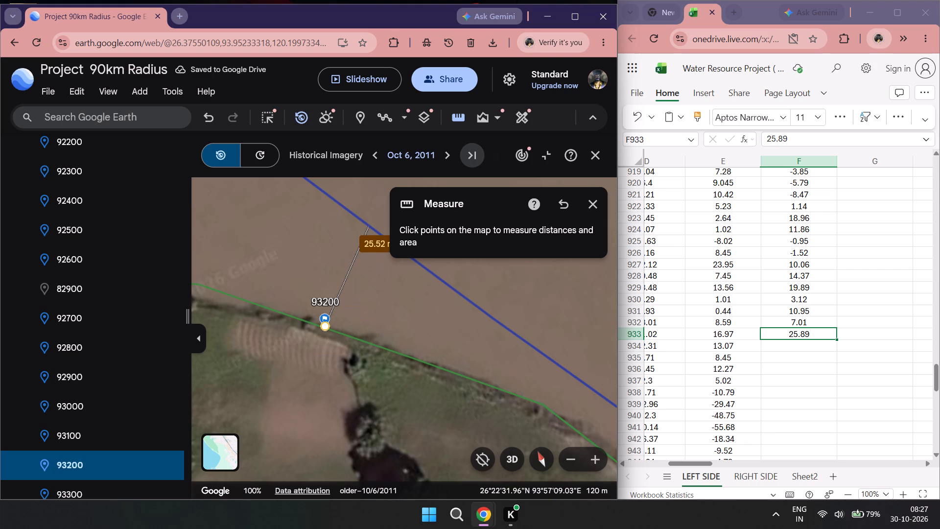
double_click(787, 348)
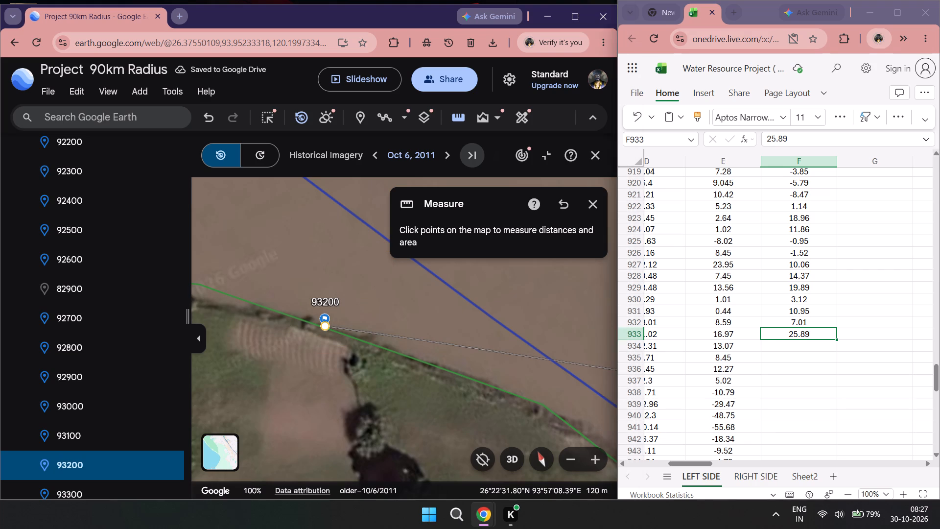
text(25.52)
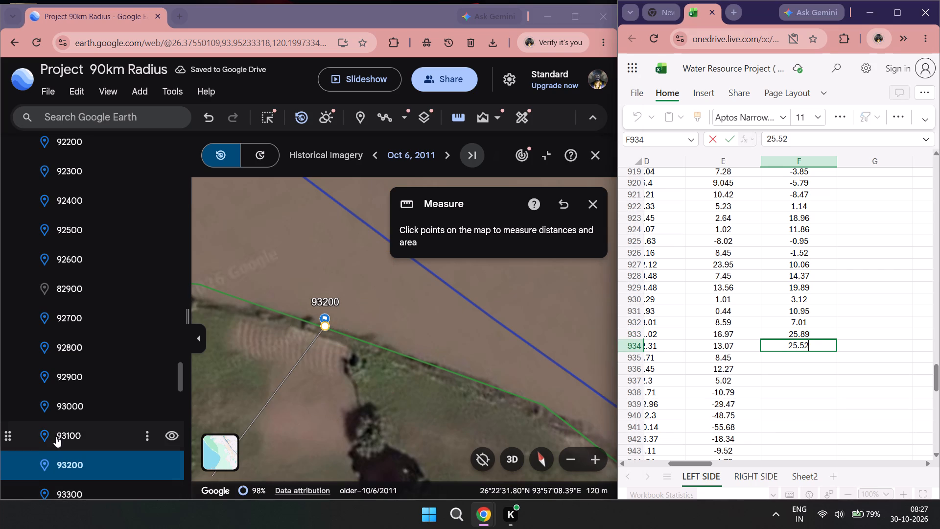
Measure the distance from placemark 93300 to the blue line and record 10.5 in cell F935.
scroll(56, 436, down, 3)
double_click(73, 346)
scroll(413, 365, down, 1)
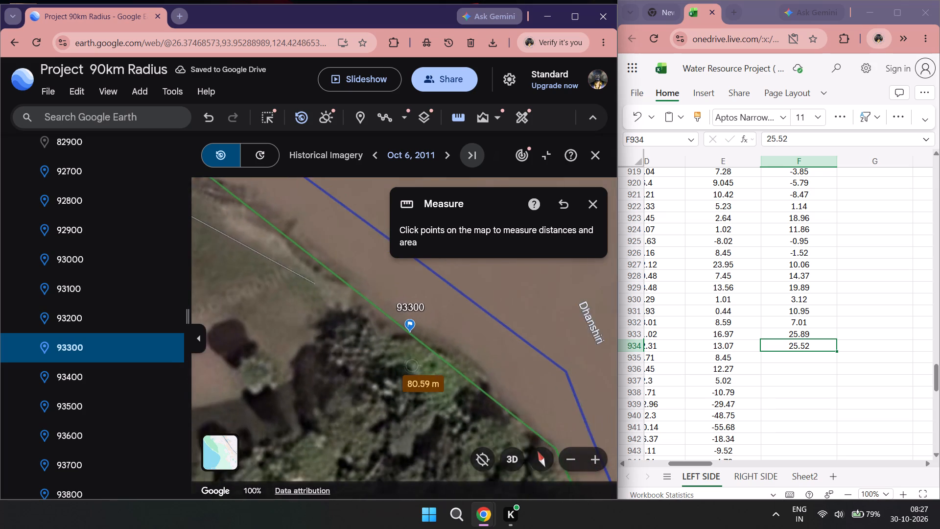
drag(410, 364, 365, 385)
double_click(459, 122)
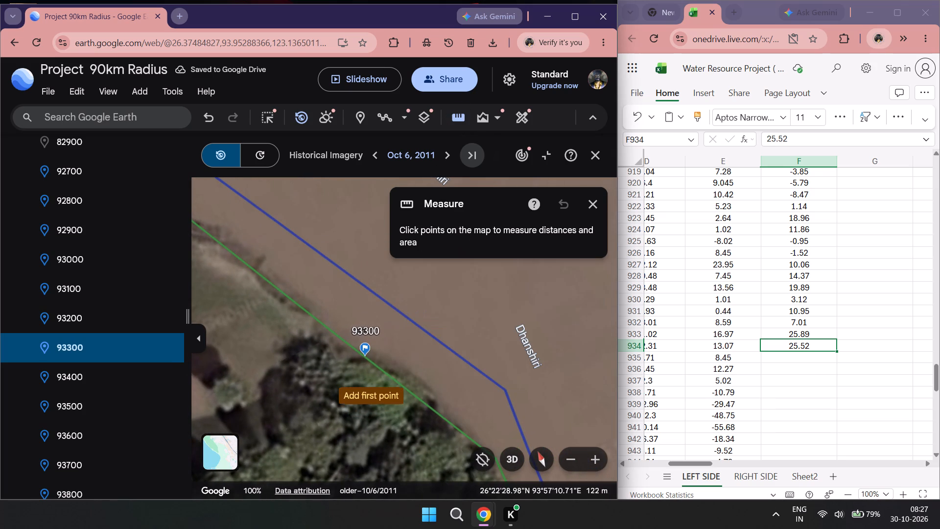
click(364, 356)
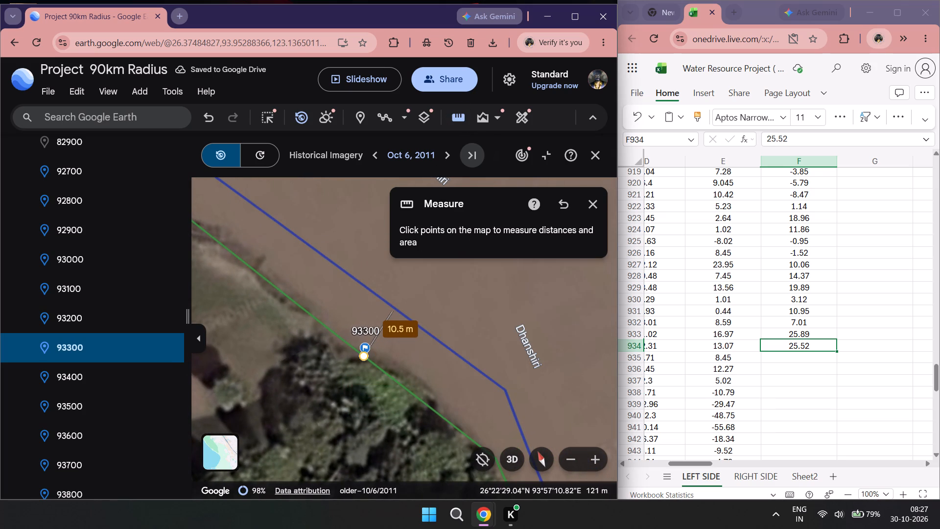
click(792, 359)
click(787, 361)
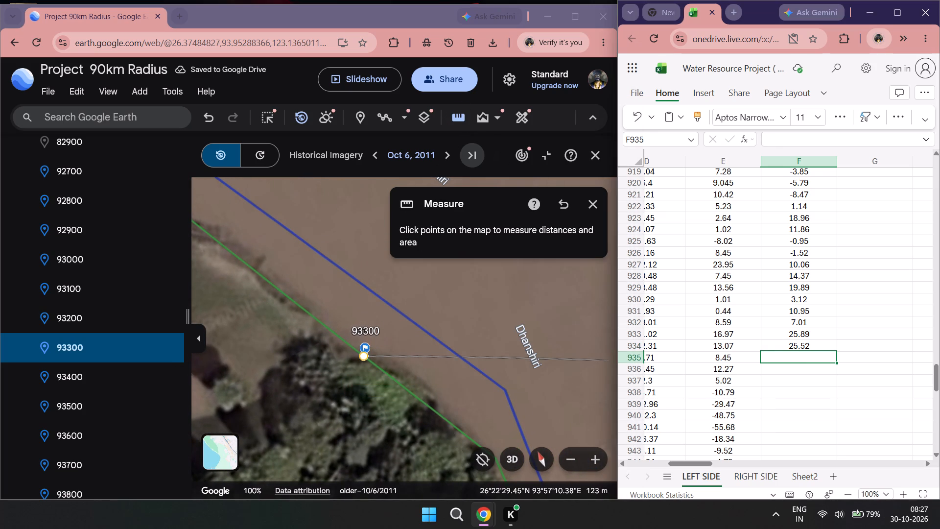
double_click(790, 358)
text(10.5)
Measure the distance from placemark 93400 to the blue line and record 3.91 in cell F936.
double_click(98, 380)
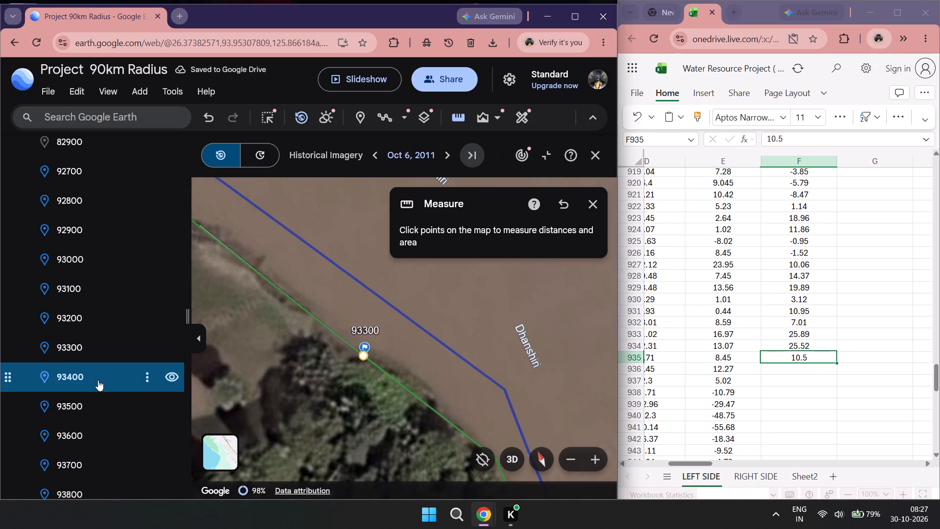
scroll(358, 382, down, 1)
double_click(463, 116)
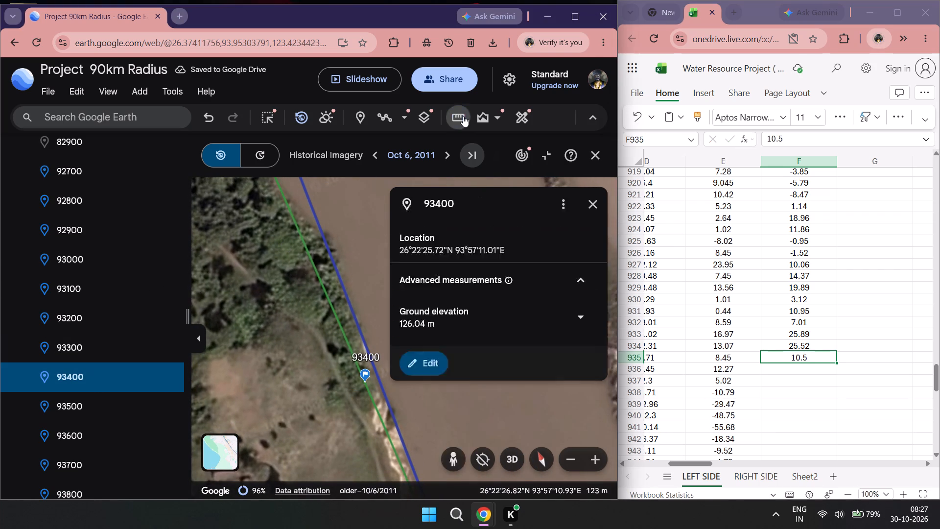
click(364, 383)
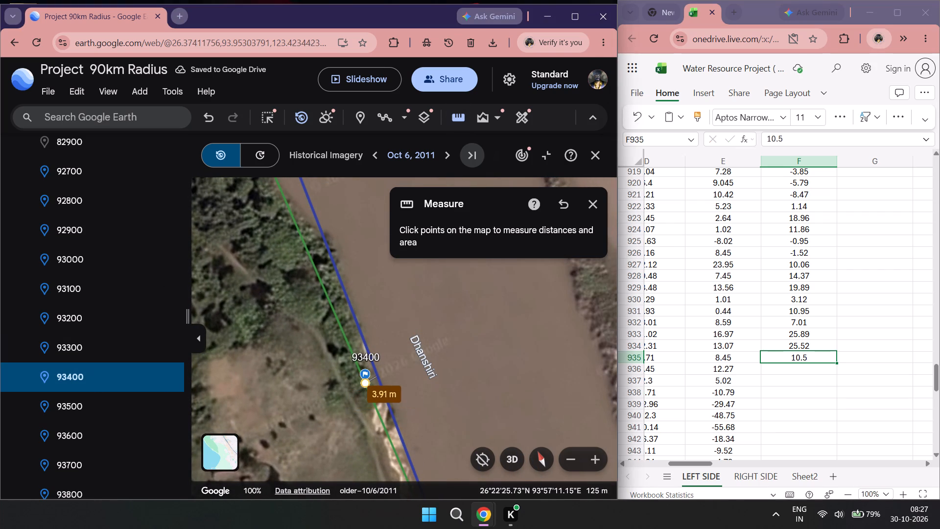
double_click(779, 372)
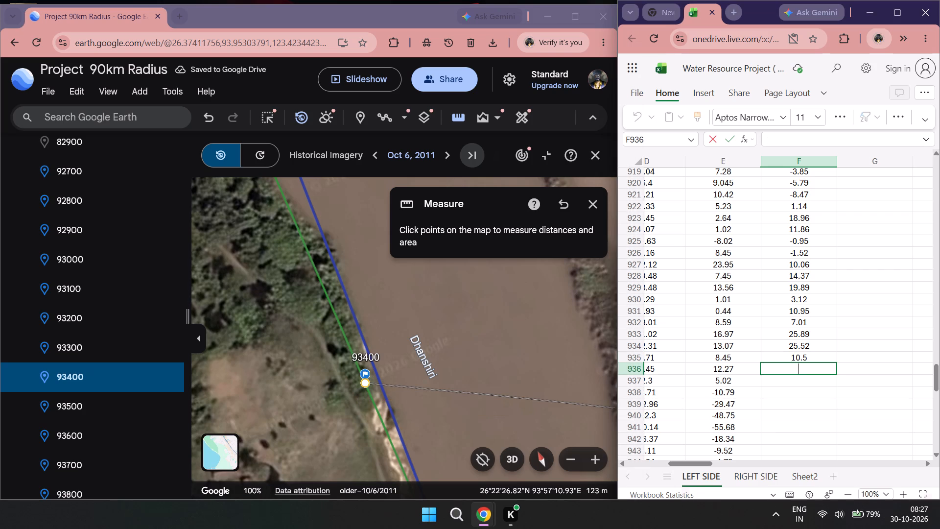
text(3.91)
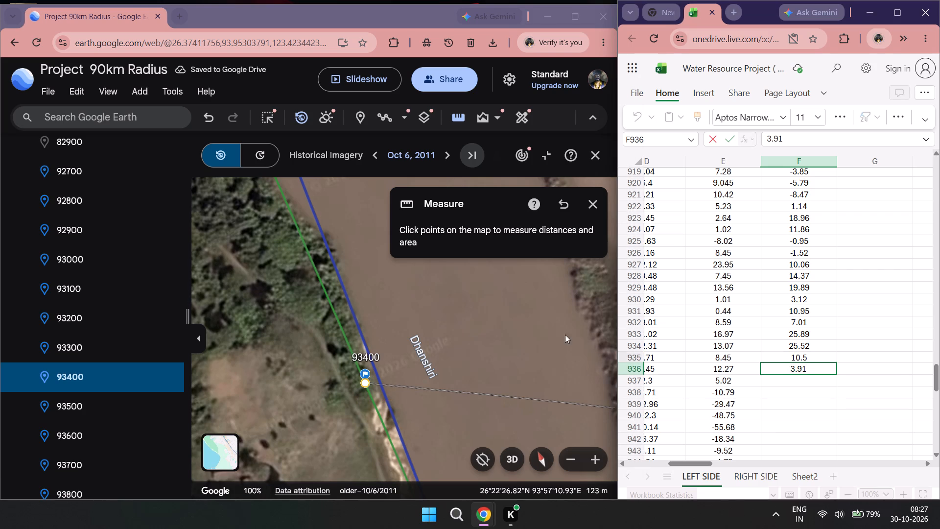
Measure the distance from placemark 93500 to the blue line and record 6.17 in cell F937.
double_click(82, 404)
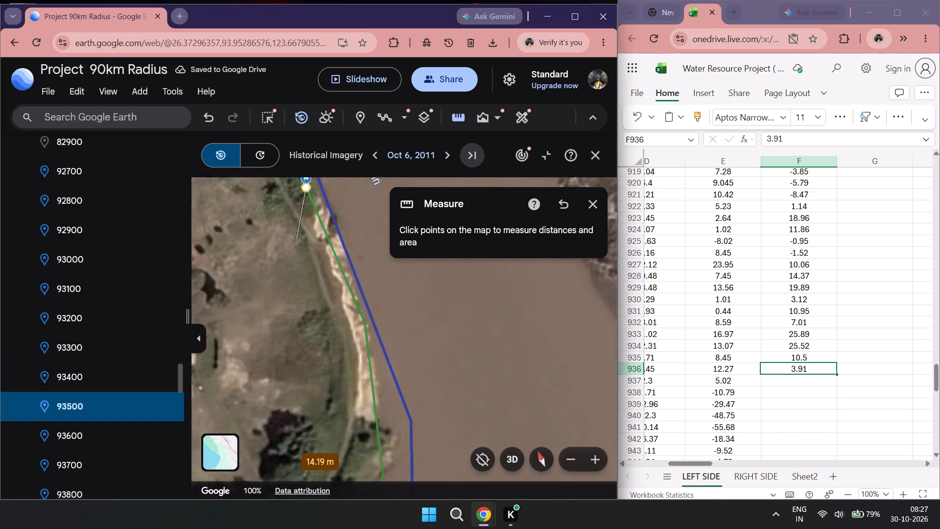
double_click(462, 121)
click(340, 366)
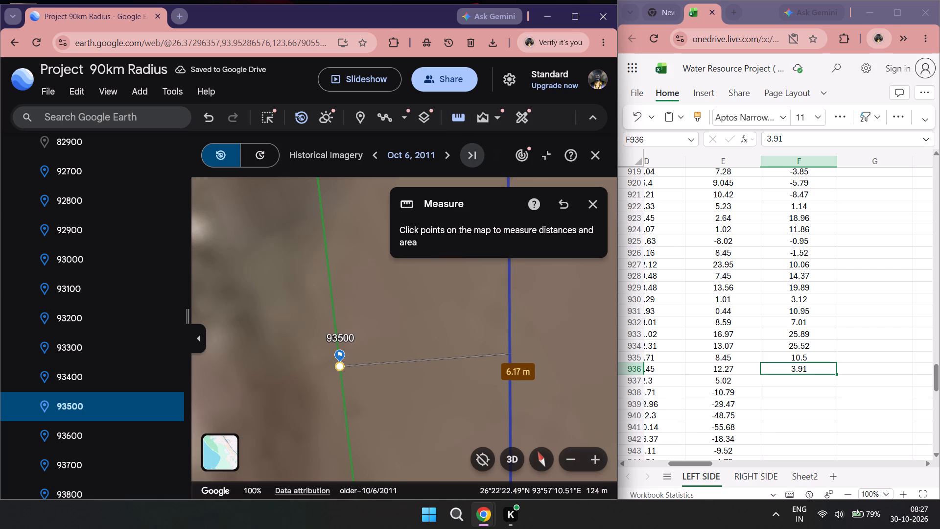
double_click(778, 384)
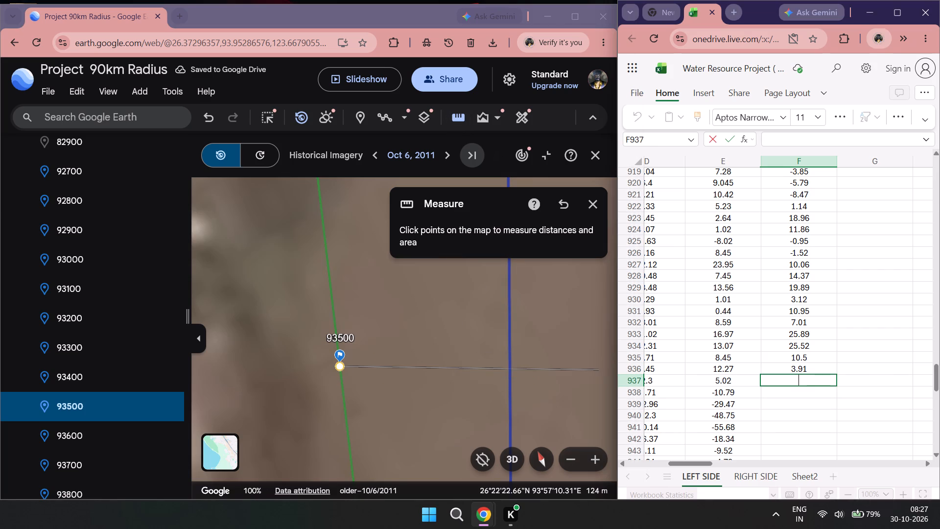
text(6.1)
key(7)
Measure the distance from placemark 93600 to the blue line and record 5.75 in cell F938.
double_click(88, 434)
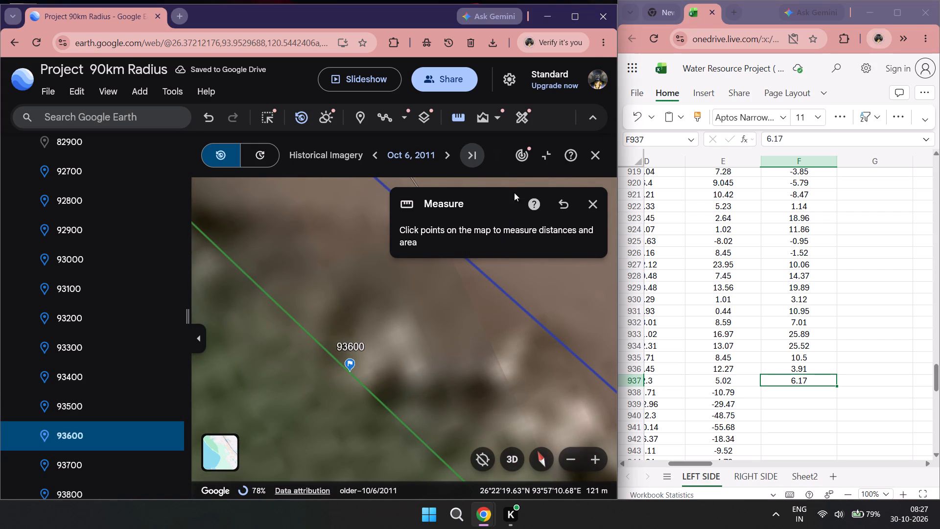
double_click(468, 115)
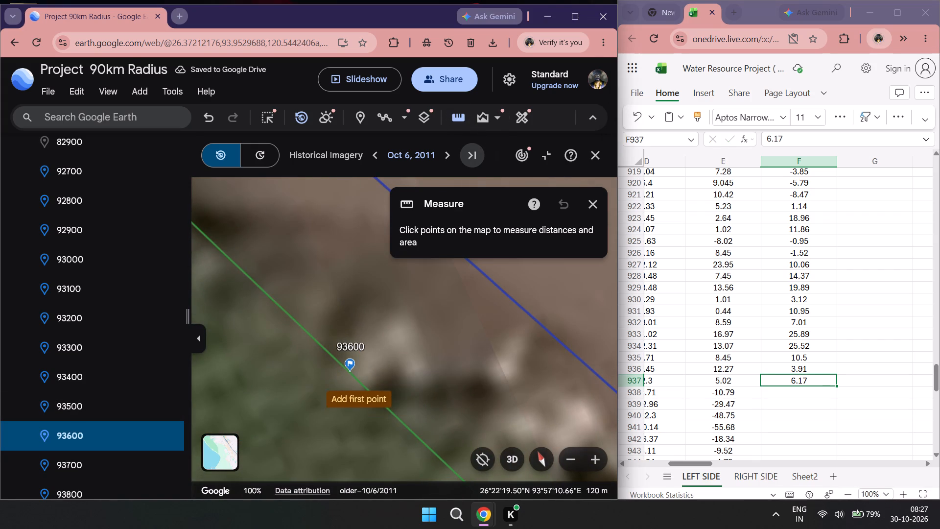
click(353, 374)
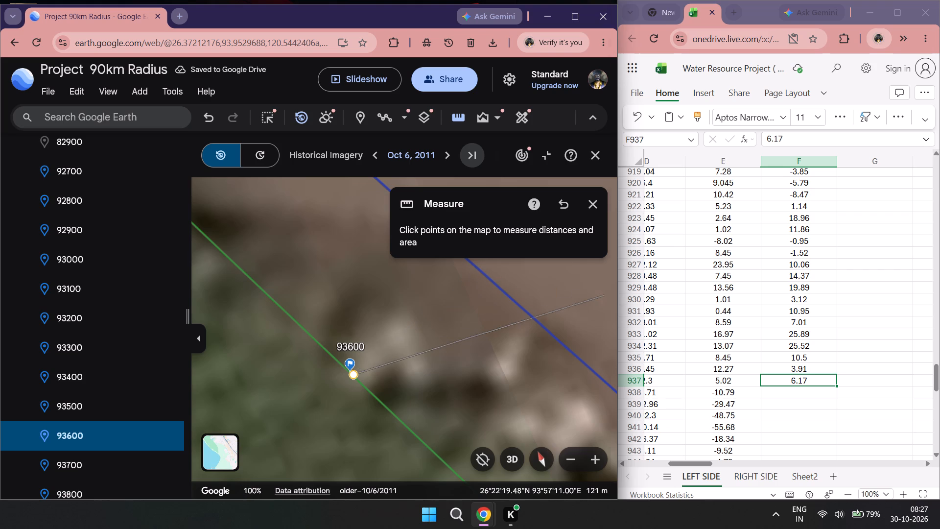
double_click(802, 390)
text(5.)
text(75)
Measure the distance from placemark 93700 to the blue line and record 20.42 in cell F939.
scroll(114, 346, down, 3)
double_click(108, 321)
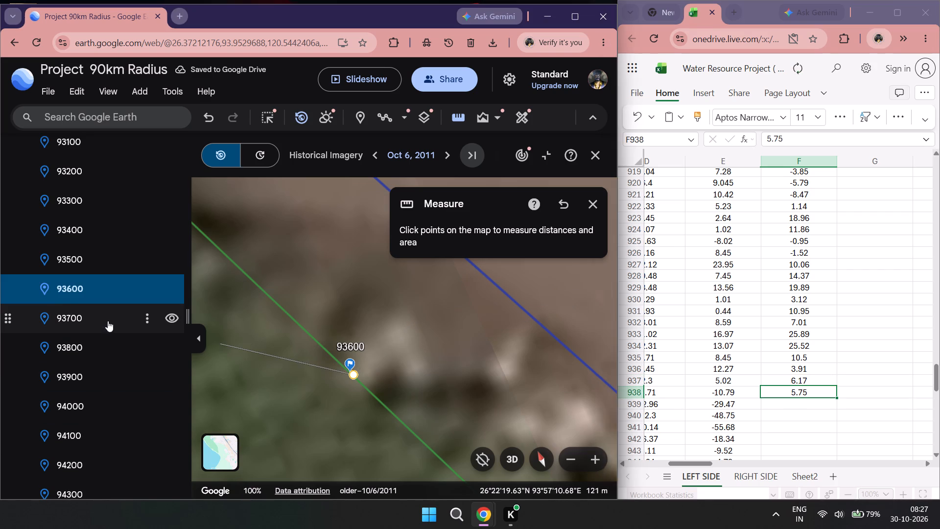
scroll(267, 313, down, 2)
drag(272, 372, 331, 360)
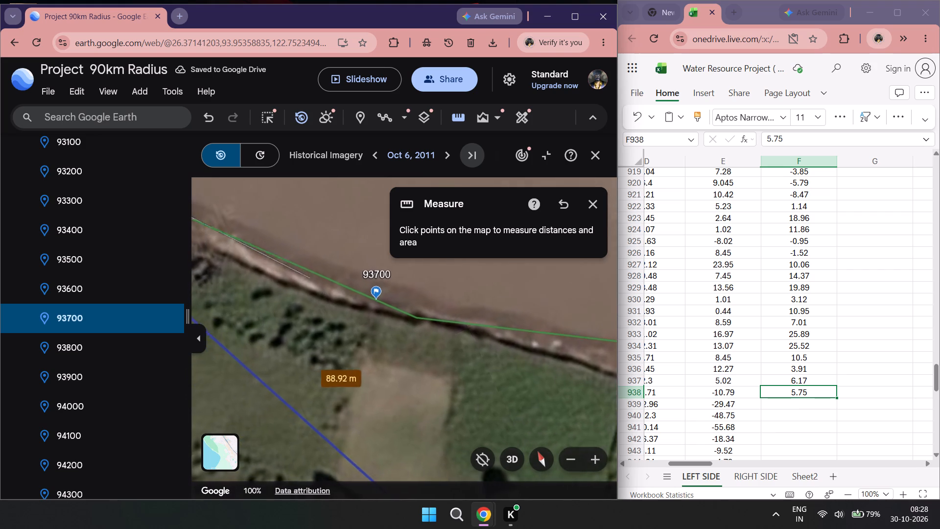
double_click(464, 119)
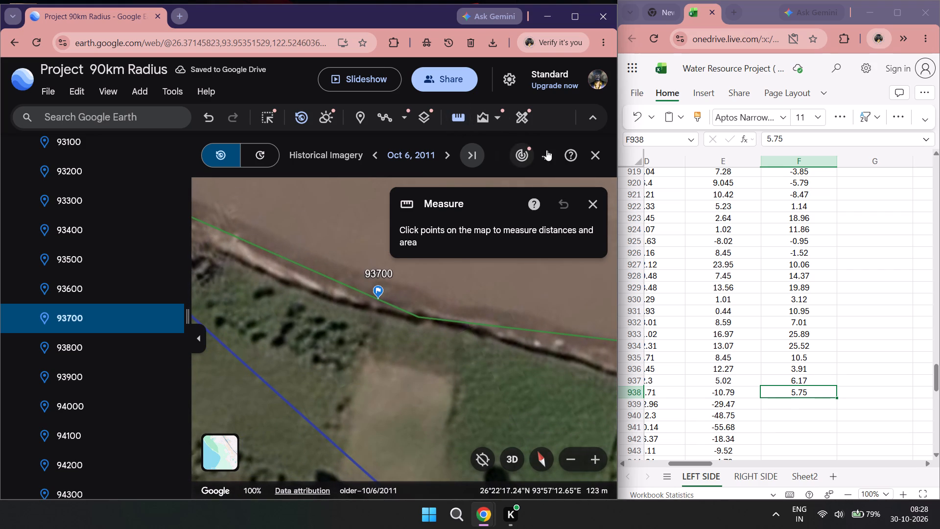
click(378, 300)
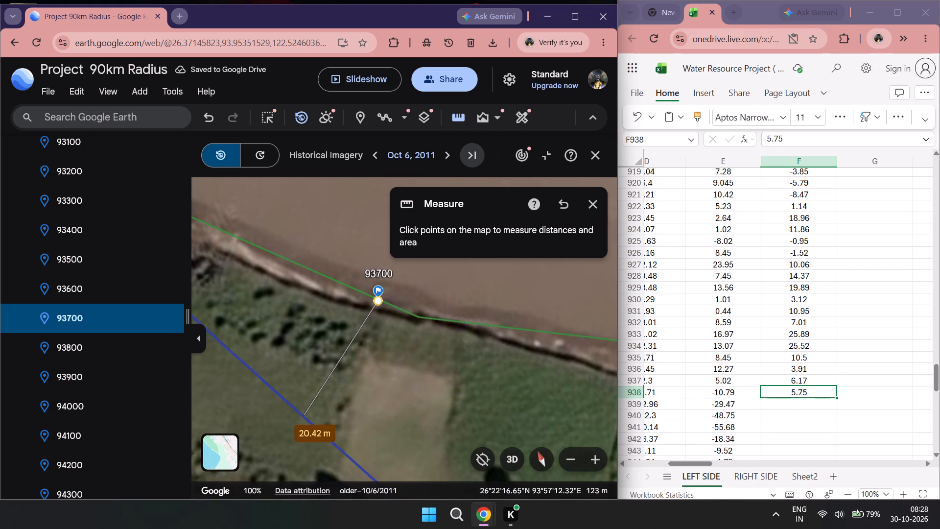
double_click(783, 404)
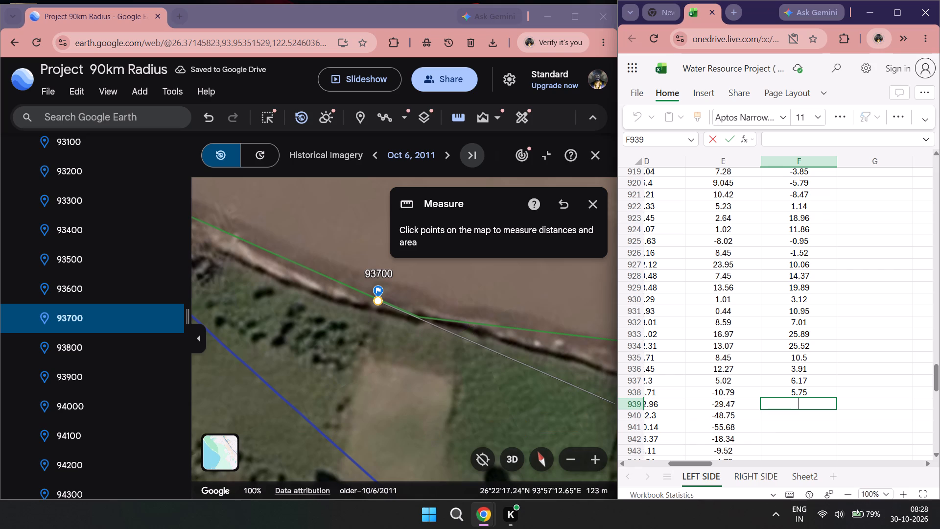
text(20.42)
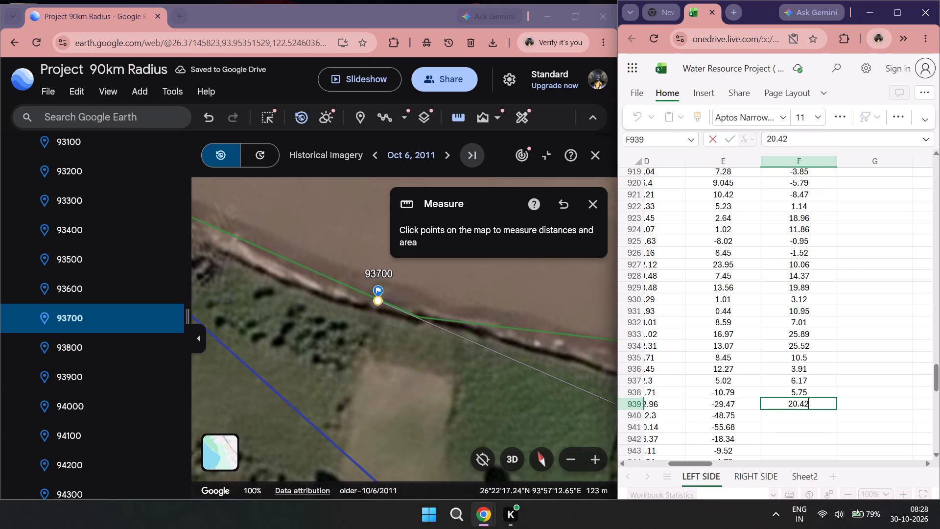
Measure the distance from placemark 93800 to the blue line and record -42.32 in cell F940.
double_click(111, 345)
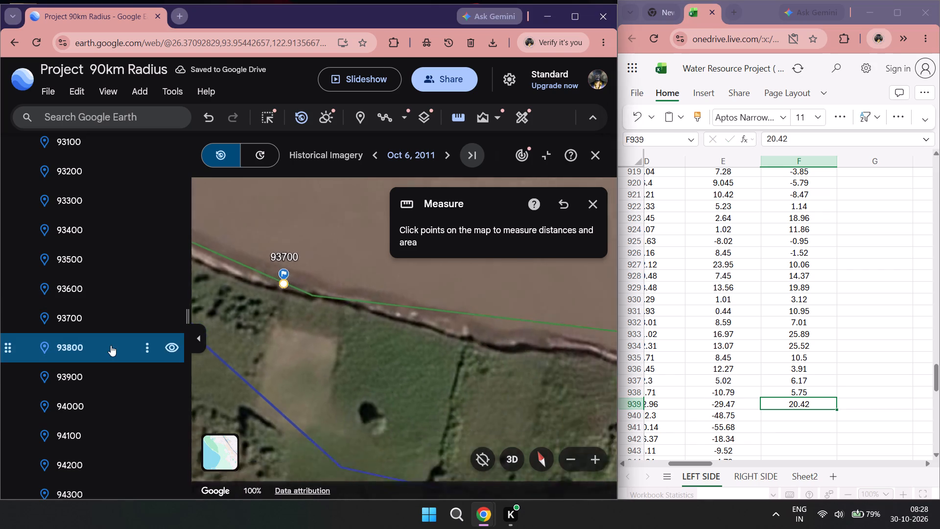
scroll(251, 330, down, 1)
drag(325, 452, 329, 396)
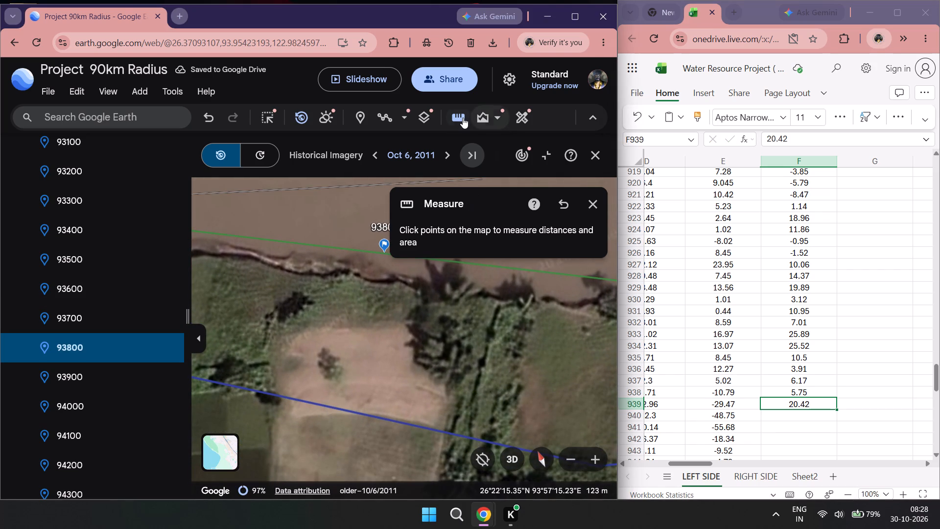
double_click(462, 117)
click(377, 254)
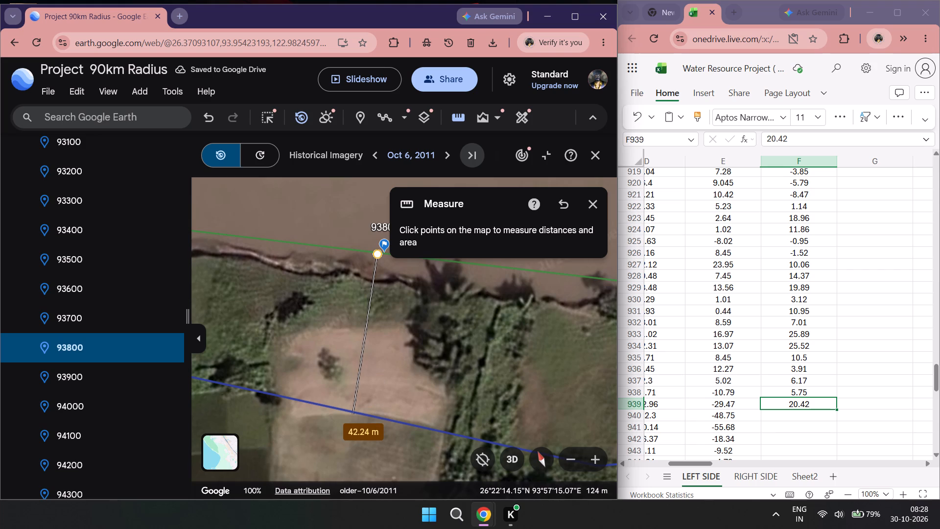
double_click(777, 418)
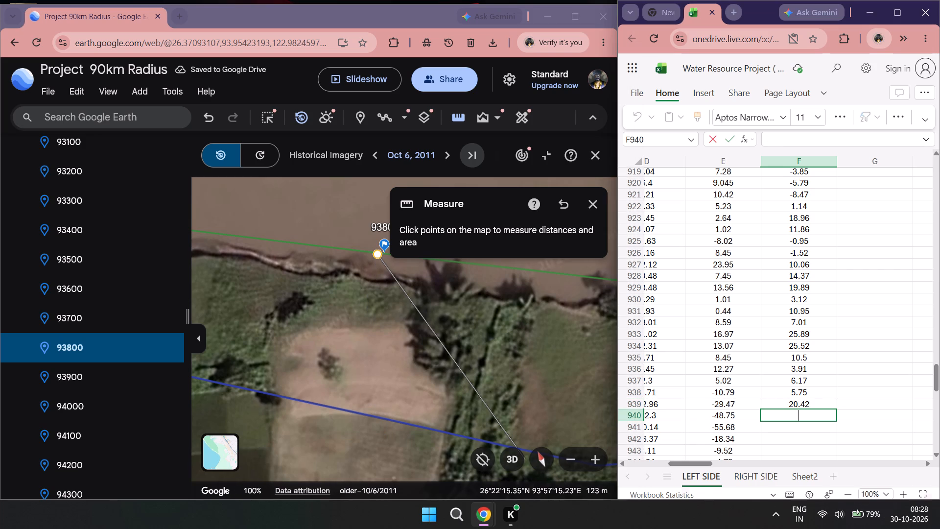
text(-42)
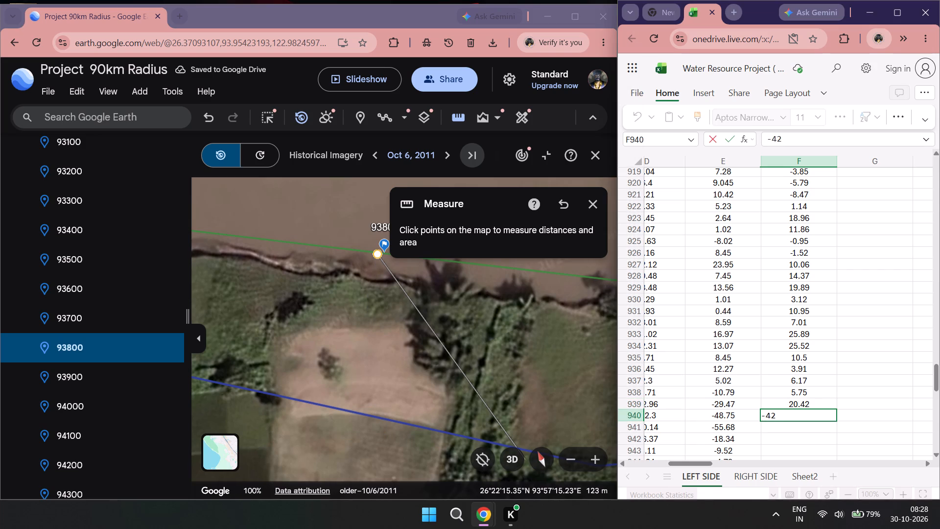
key(period)
text(32)
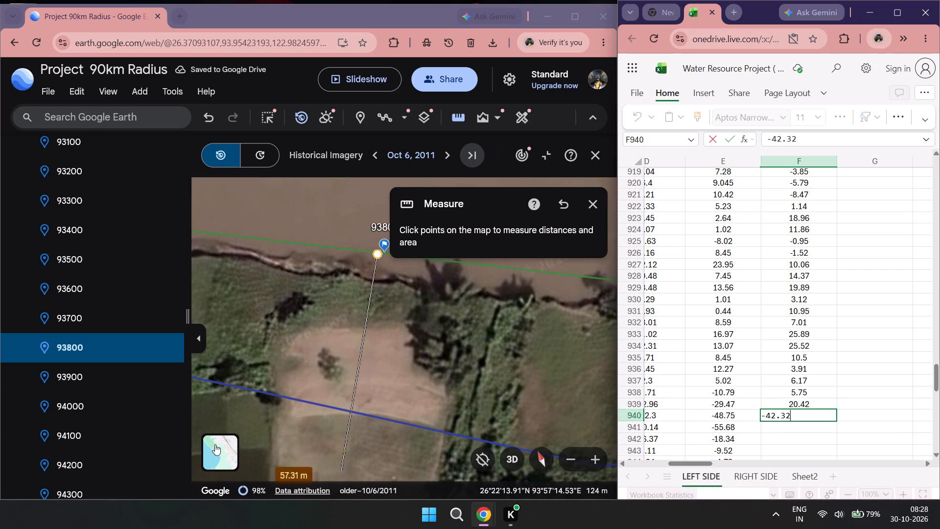
Measure the distance from placemark 93900 to the blue line and record -41.6 in cell F941.
double_click(110, 381)
scroll(350, 374, down, 1)
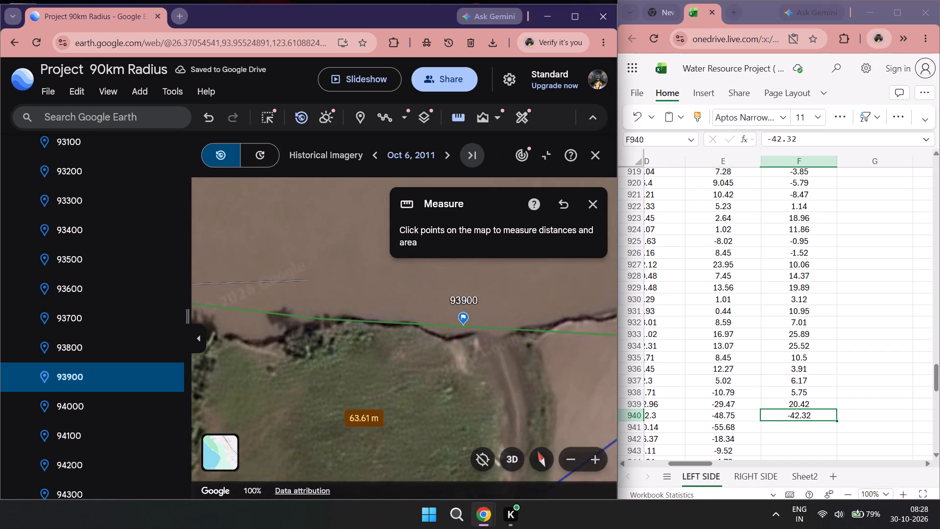
scroll(358, 413, down, 1)
drag(357, 414, 360, 328)
drag(422, 328, 420, 358)
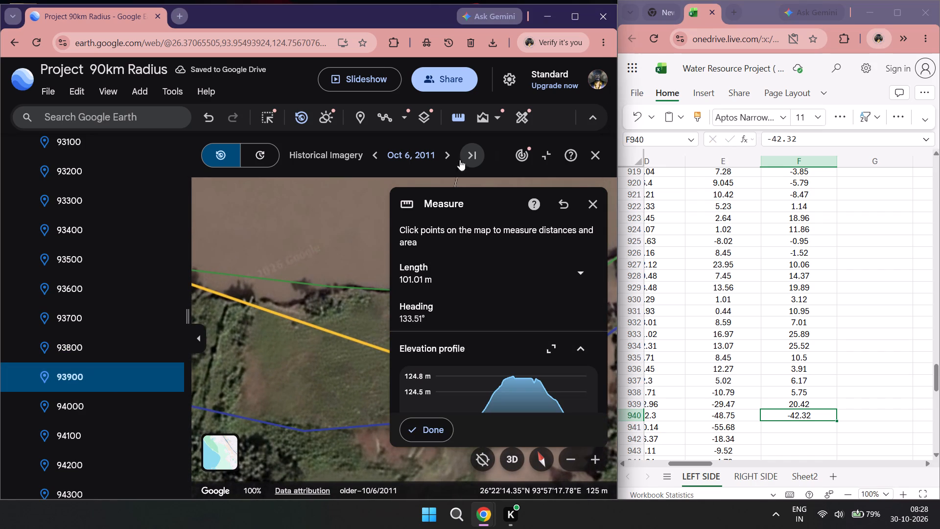
double_click(467, 117)
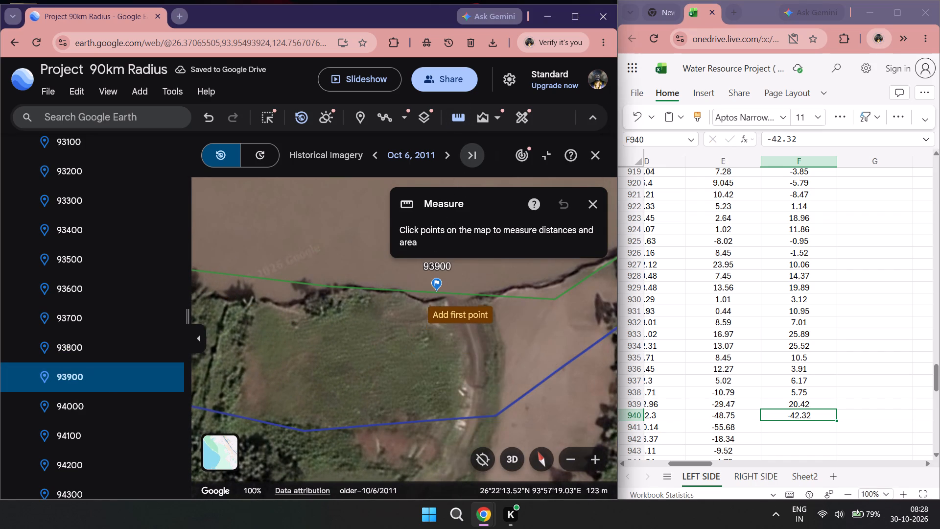
click(438, 294)
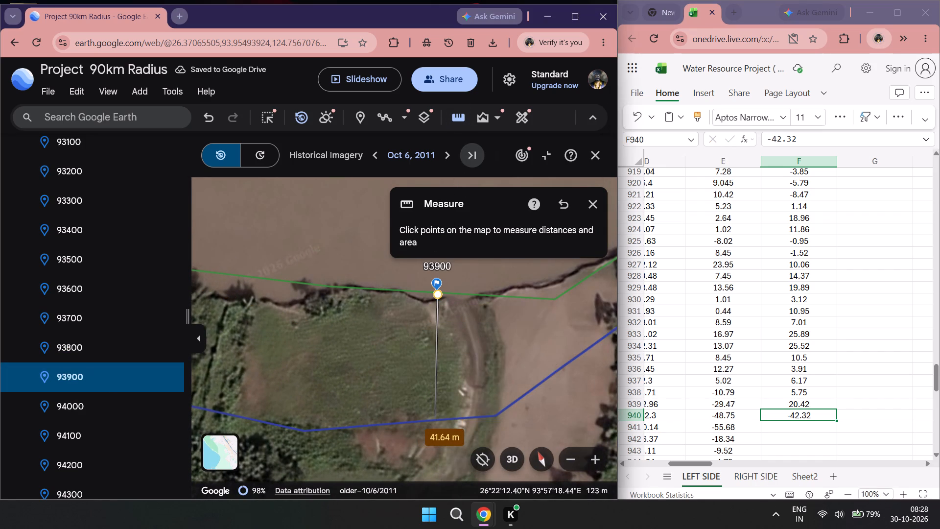
scroll(822, 352, down, 2)
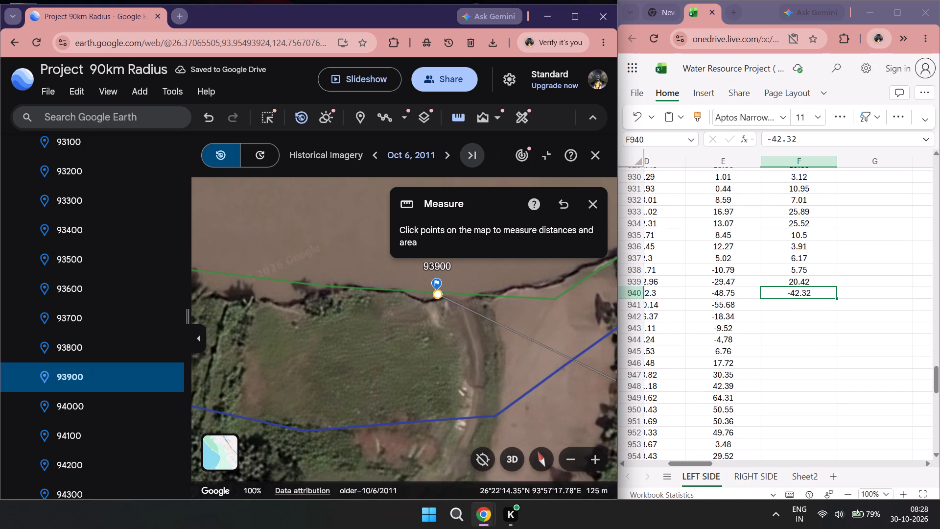
double_click(801, 306)
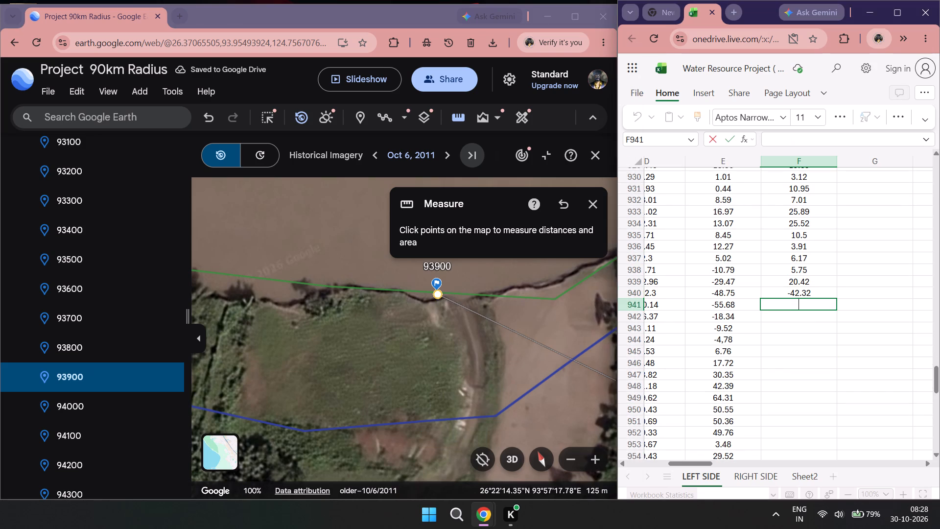
text(-41.5)
key(BackSpace)
key(6)
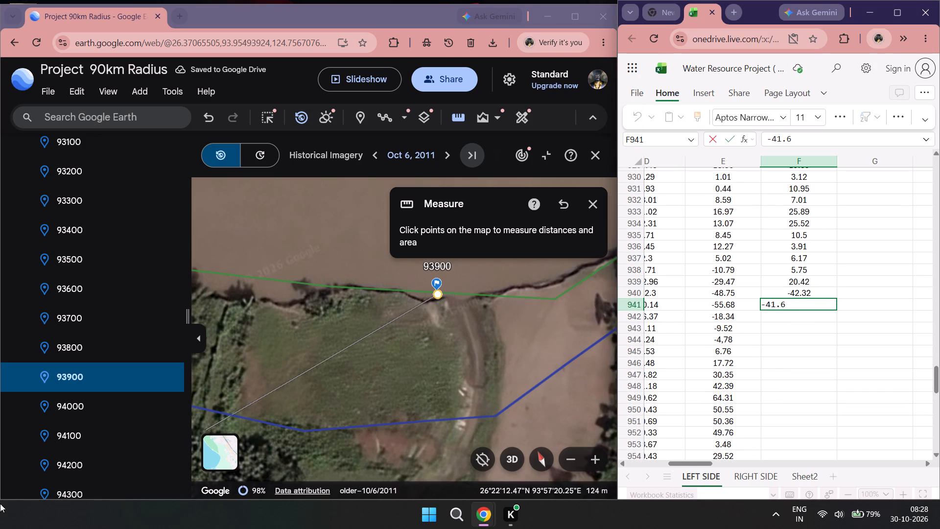
Measure the distance from placemark 94000 to the blue line and record -17.55 in cell F942.
double_click(100, 406)
scroll(372, 349, down, 2)
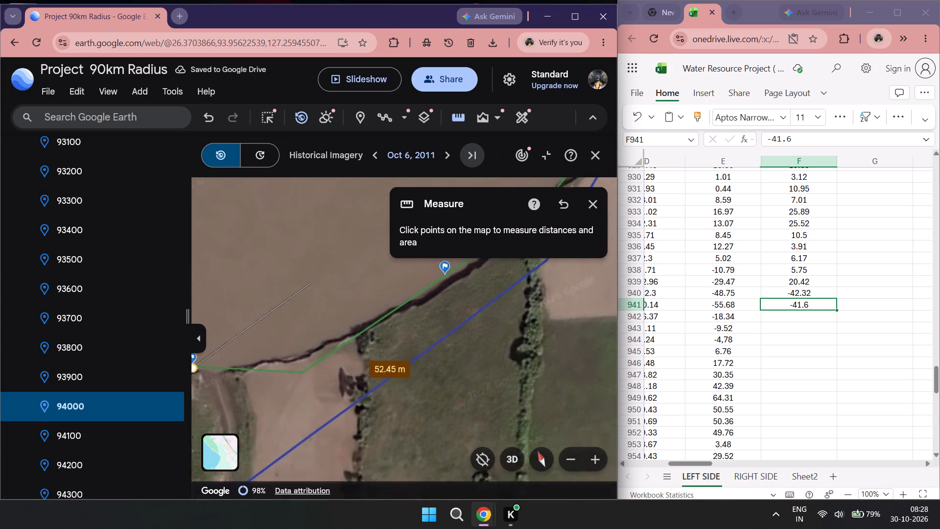
drag(379, 351, 266, 409)
drag(324, 325, 359, 299)
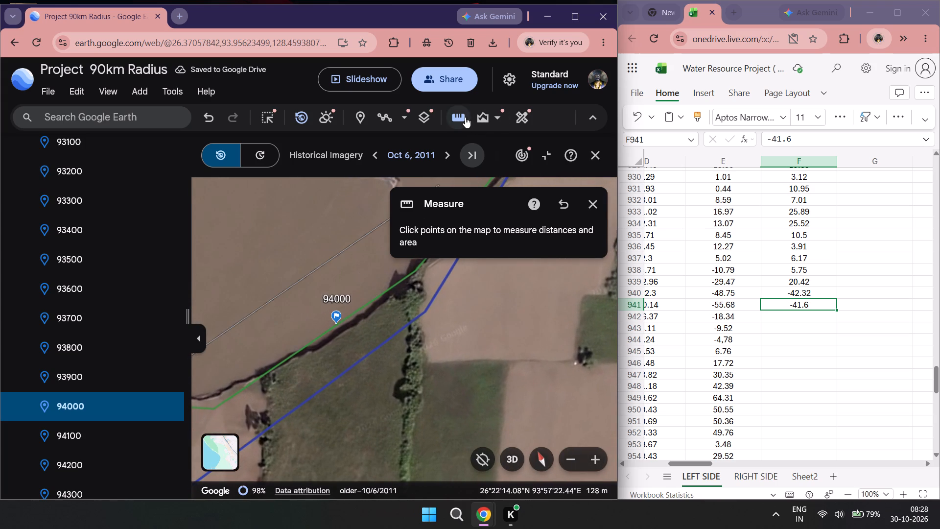
double_click(461, 117)
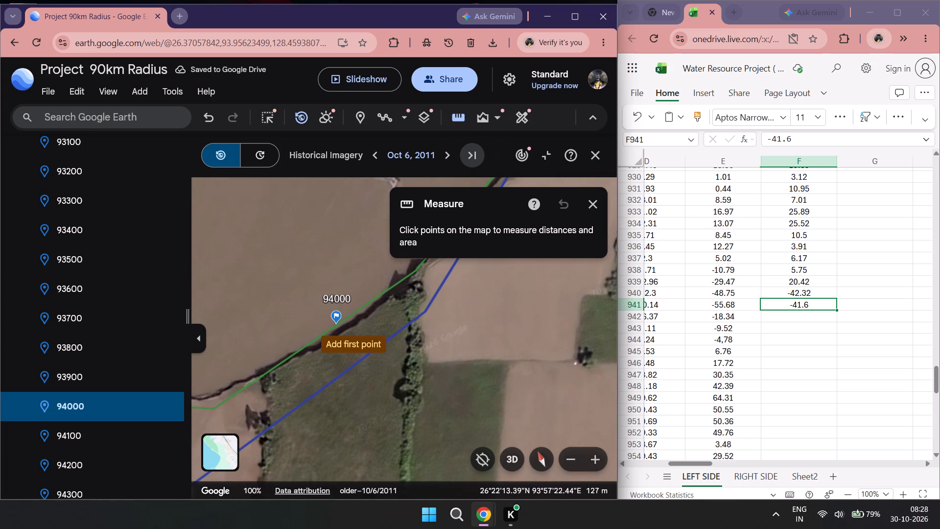
click(337, 325)
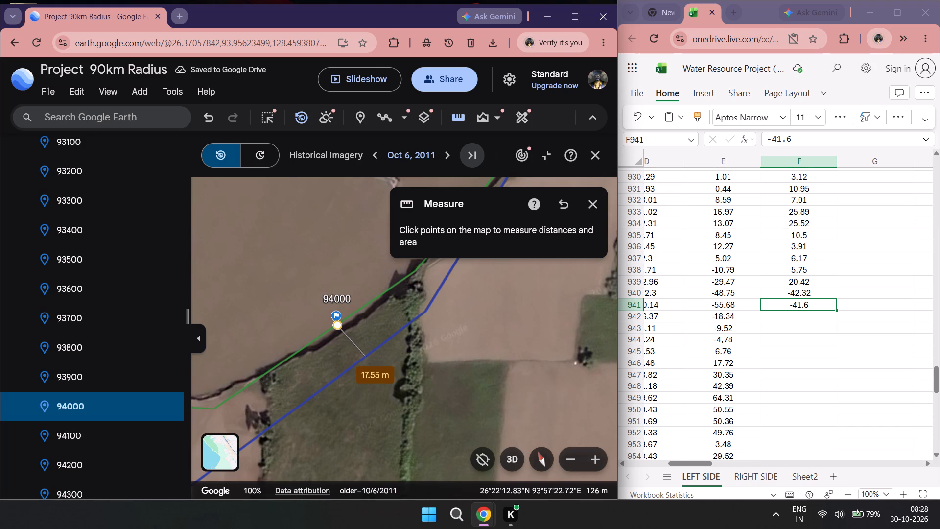
double_click(793, 314)
text(-17.55)
Measure the distance from placemark 94100 to the blue line and record -4.88 in cell F943.
double_click(91, 425)
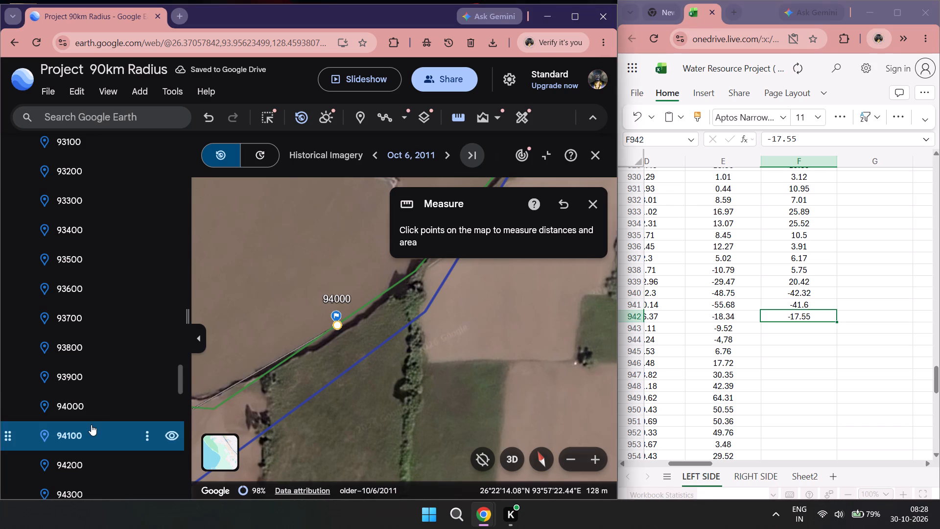
scroll(332, 295, down, 1)
drag(329, 296, 318, 326)
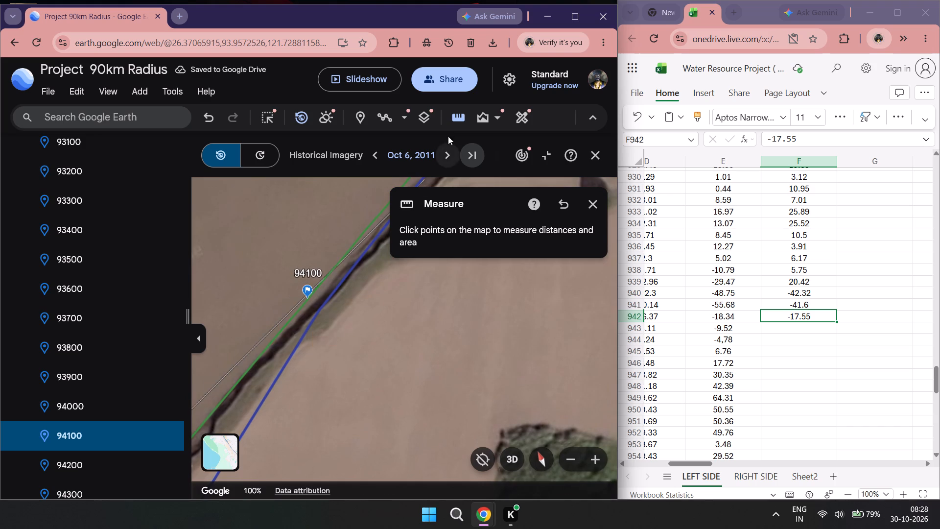
double_click(452, 121)
click(307, 297)
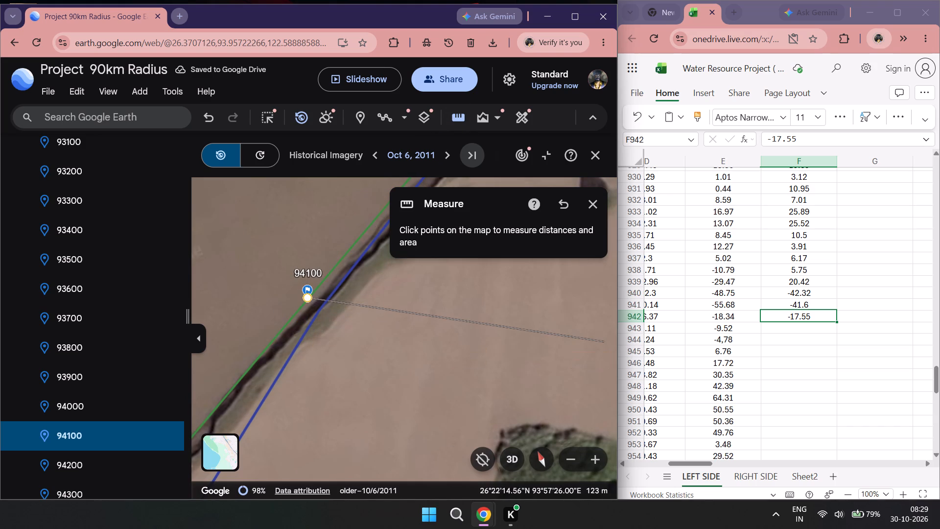
double_click(793, 324)
text(-4.)
text(88)
Measure the distance from placemark 94200 to the blue line and record -0.51 in cell F944.
scroll(39, 477, down, 4)
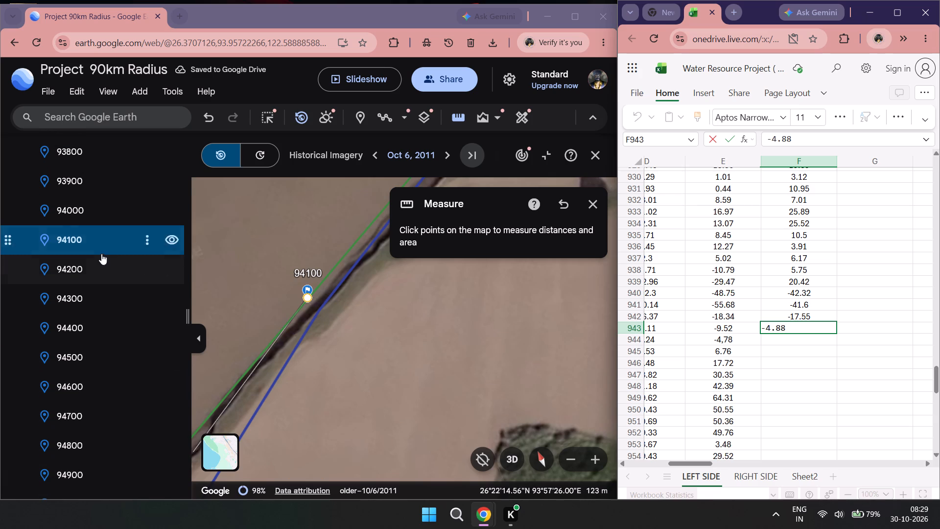
double_click(92, 270)
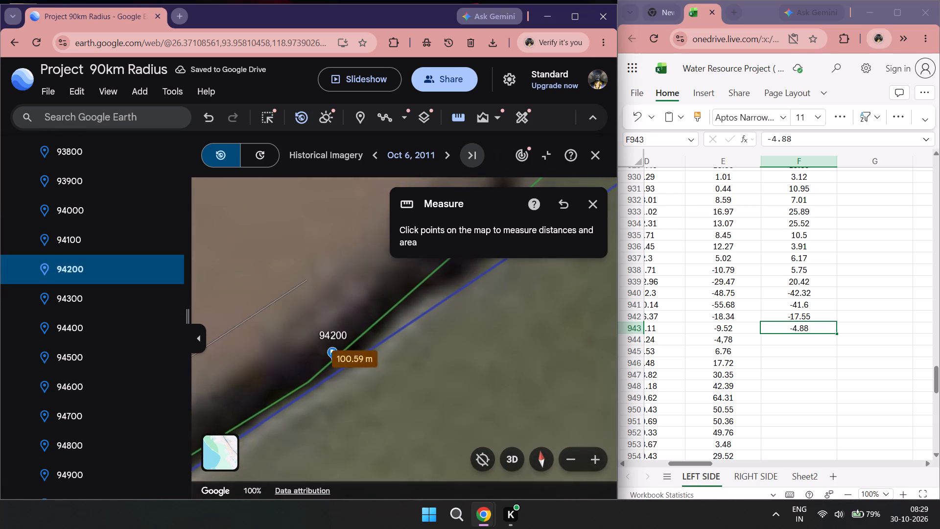
double_click(465, 121)
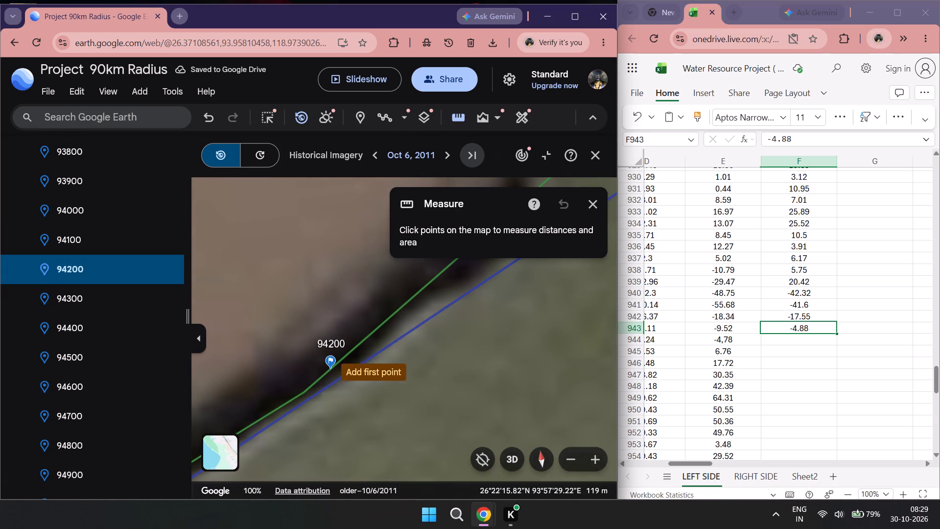
click(331, 369)
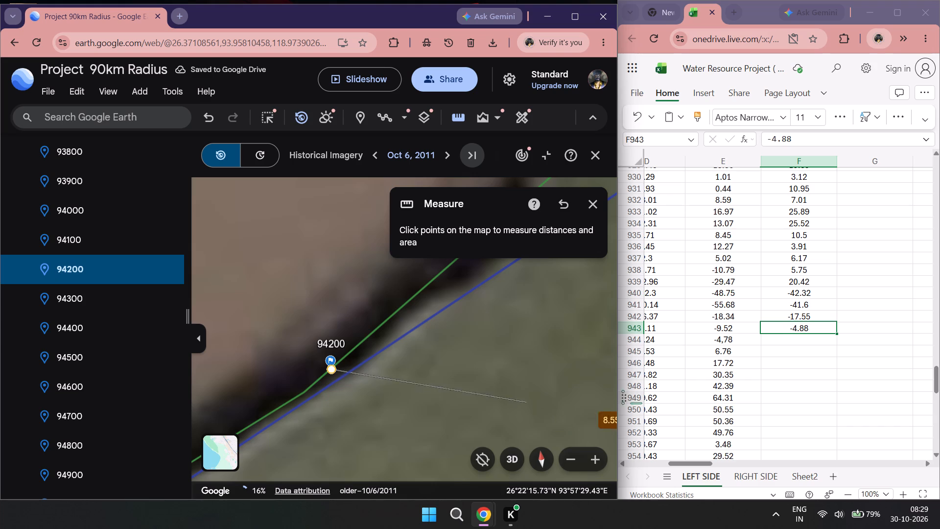
double_click(804, 344)
key(minus)
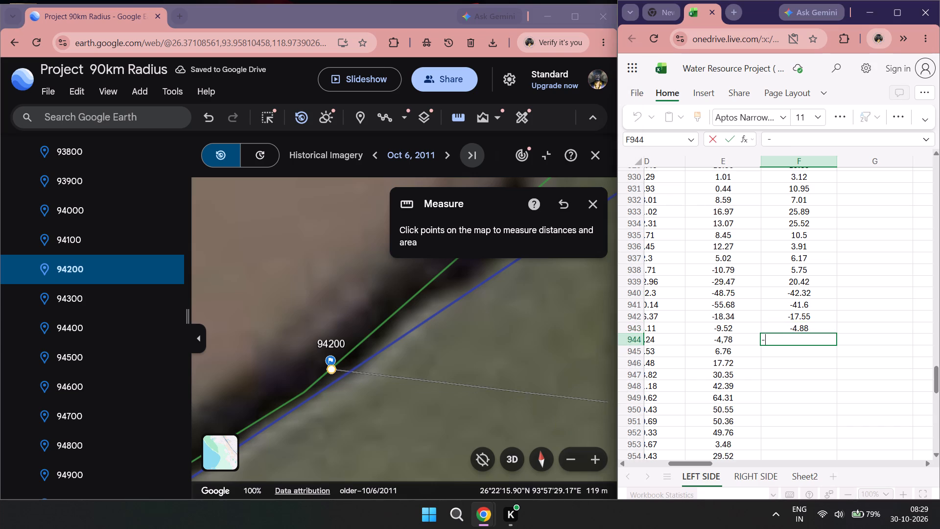
text(0.51)
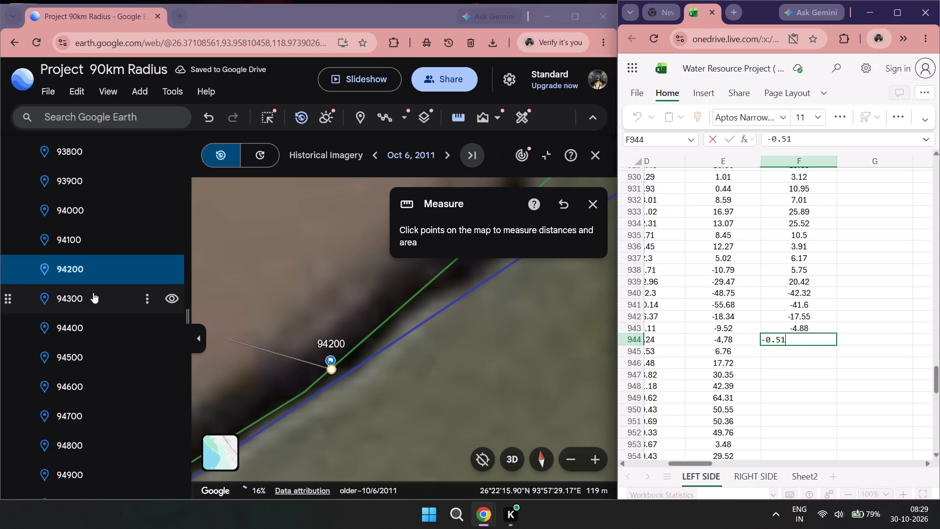
Measure the distance from placemark 94300 to the blue line and record 10.02 in cell F945.
double_click(93, 292)
scroll(178, 311, down, 4)
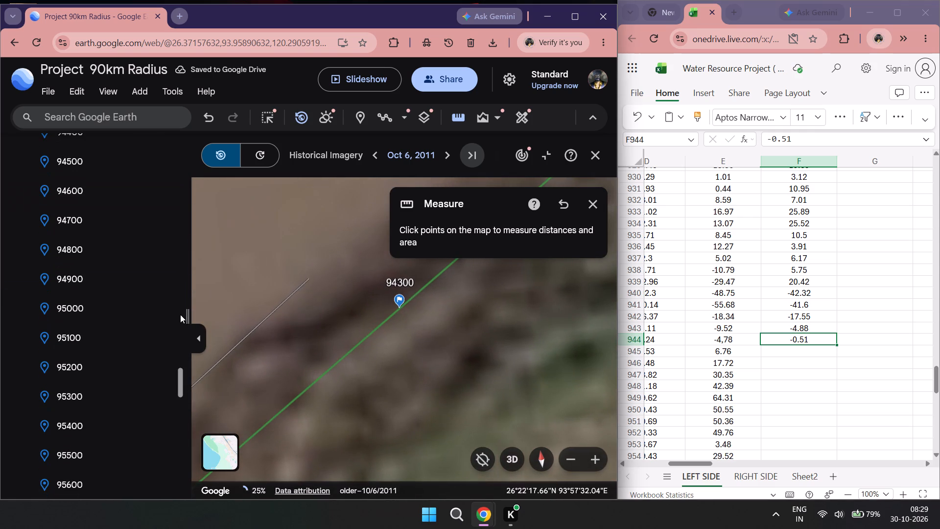
scroll(122, 321, up, 3)
scroll(315, 303, down, 2)
scroll(315, 303, up, 1)
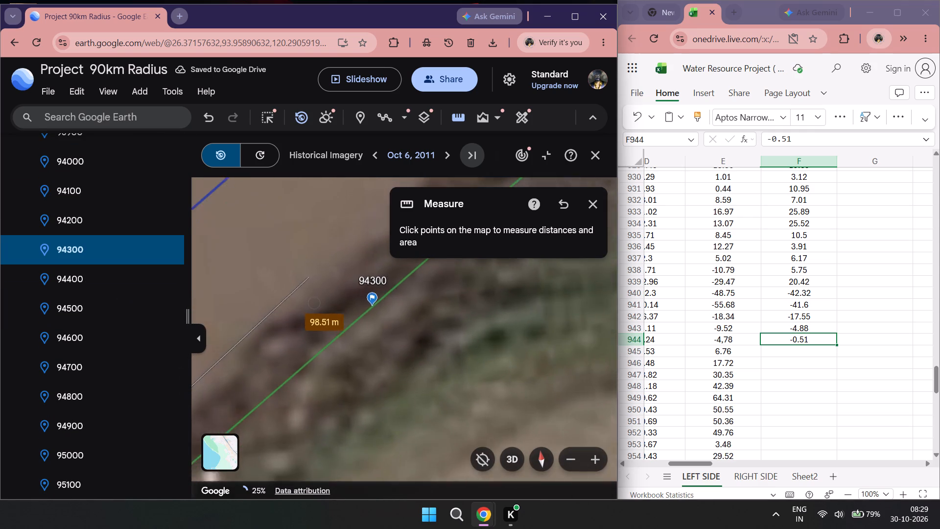
scroll(314, 306, down, 2)
drag(314, 306, 322, 374)
double_click(454, 115)
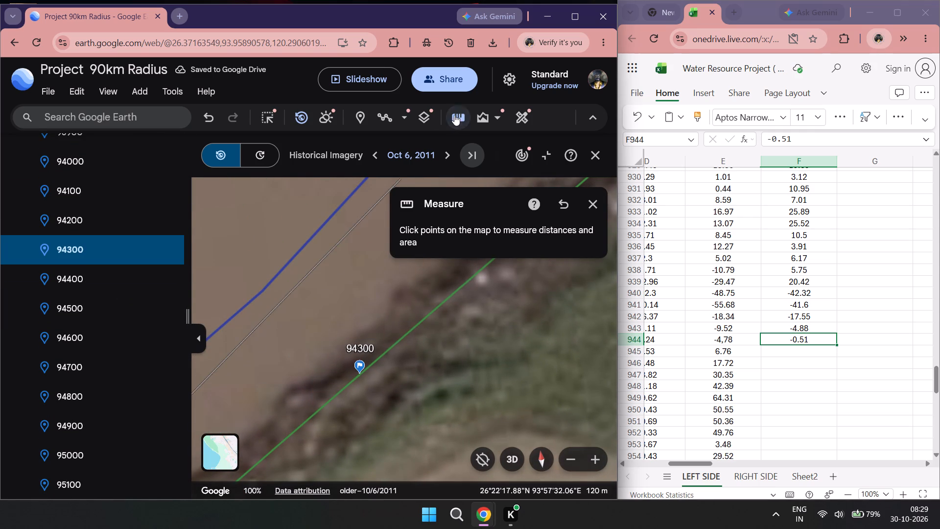
click(362, 375)
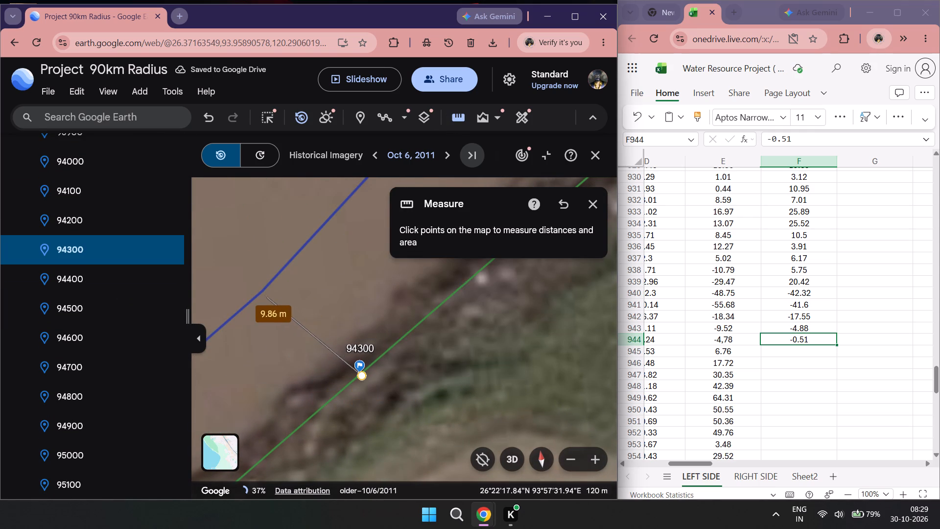
double_click(778, 352)
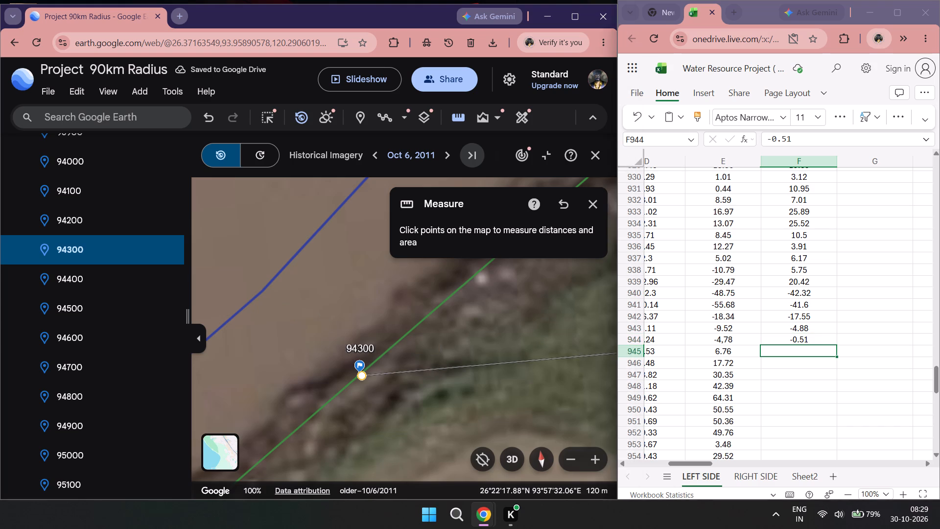
text(10.02)
Measure the distance from placemark 94400 to the blue line and record 9.87 in cell F946.
double_click(99, 278)
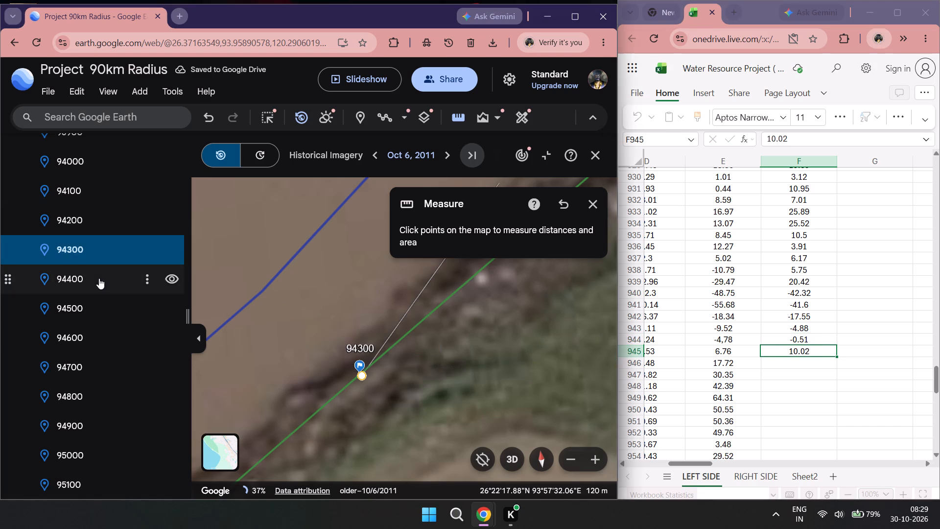
scroll(363, 282, down, 3)
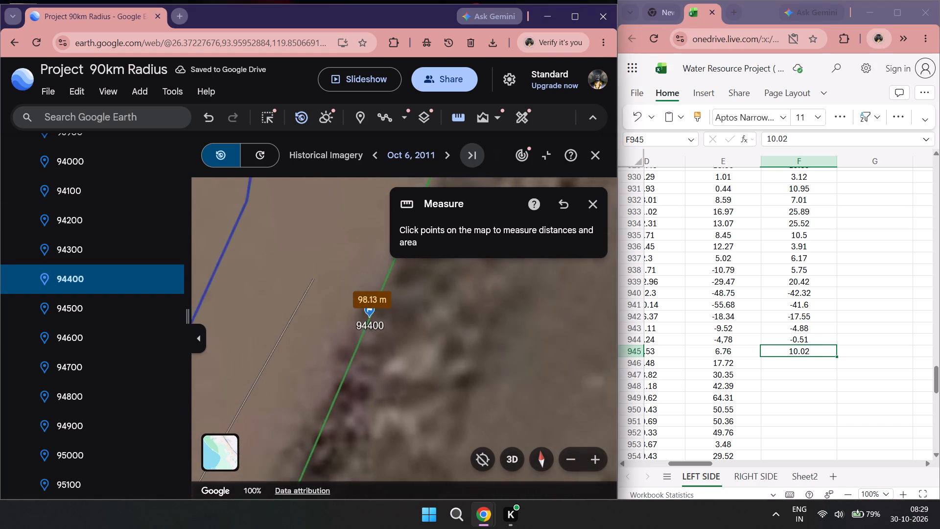
drag(269, 293, 301, 333)
double_click(464, 113)
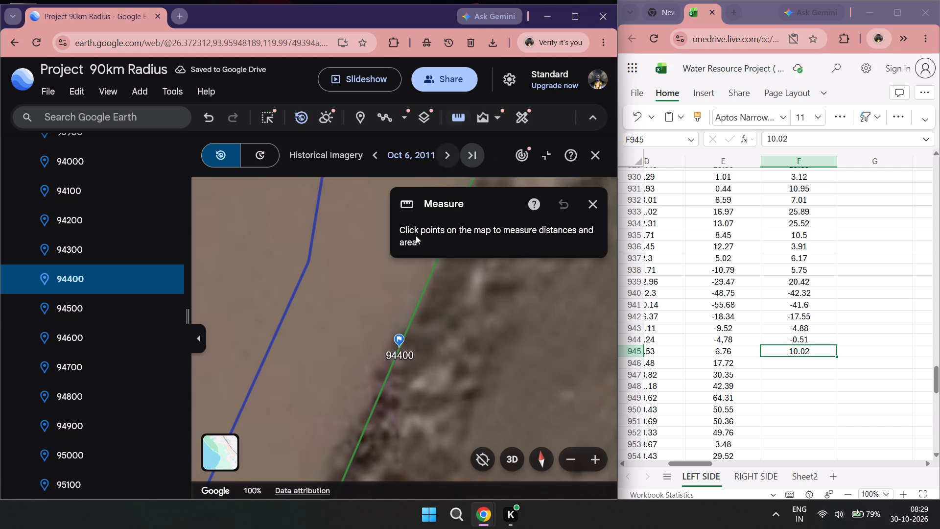
click(398, 351)
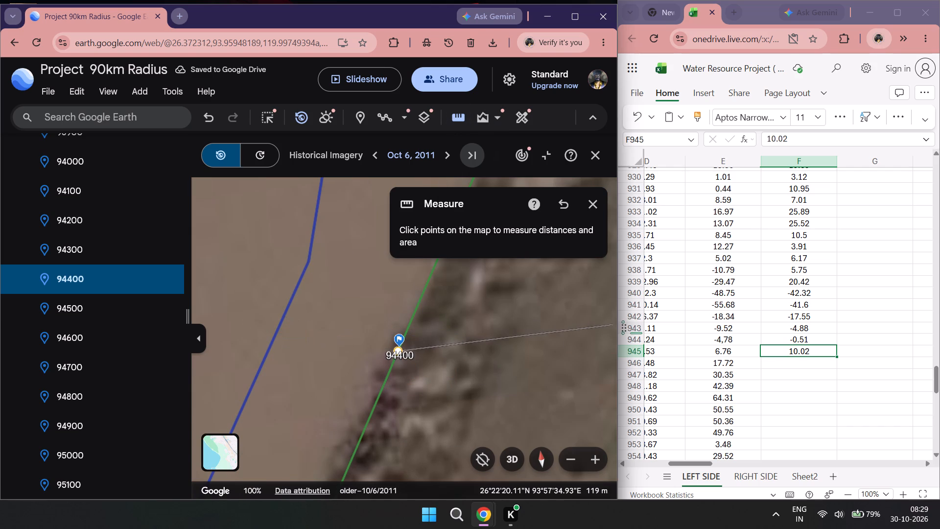
double_click(791, 364)
text(9.87)
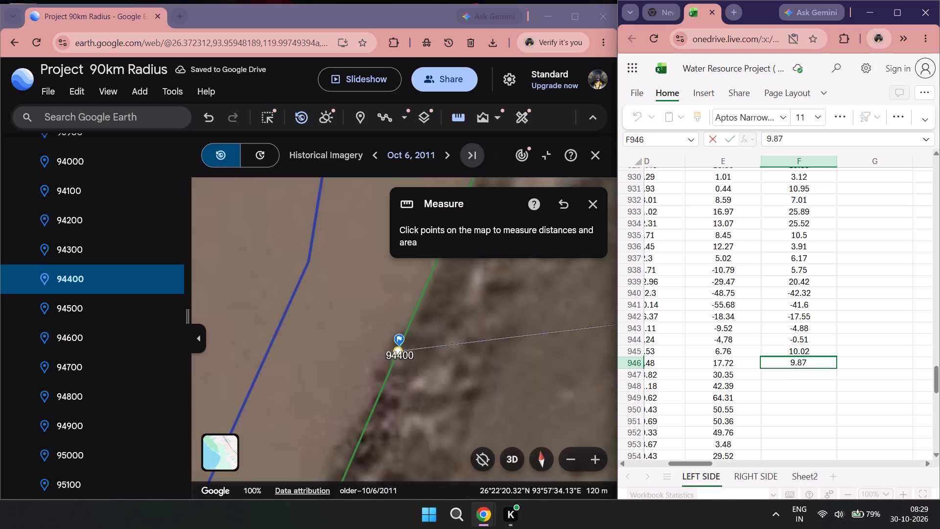
Measure the distance from placemark 94500 to the blue line and record 33.3 in cell F947.
double_click(116, 307)
scroll(274, 278, down, 2)
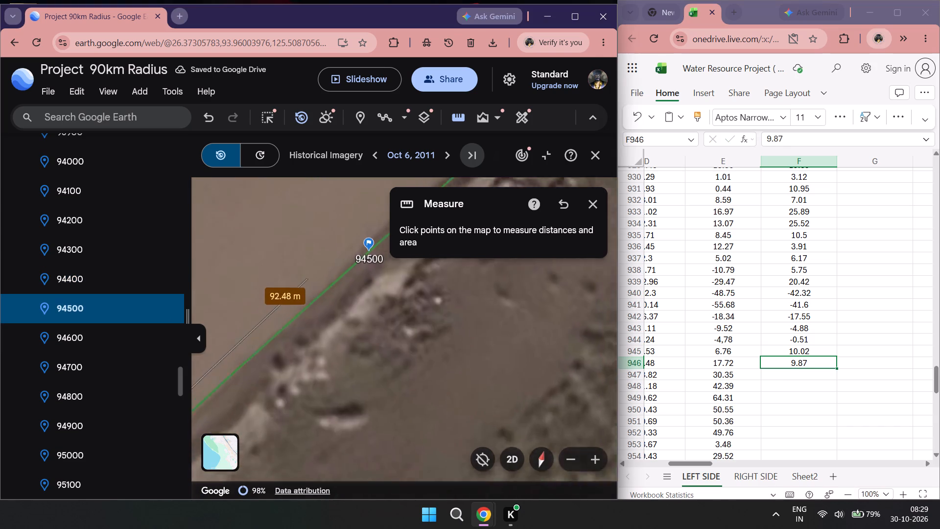
scroll(275, 278, down, 3)
click(262, 288)
drag(262, 288, 299, 324)
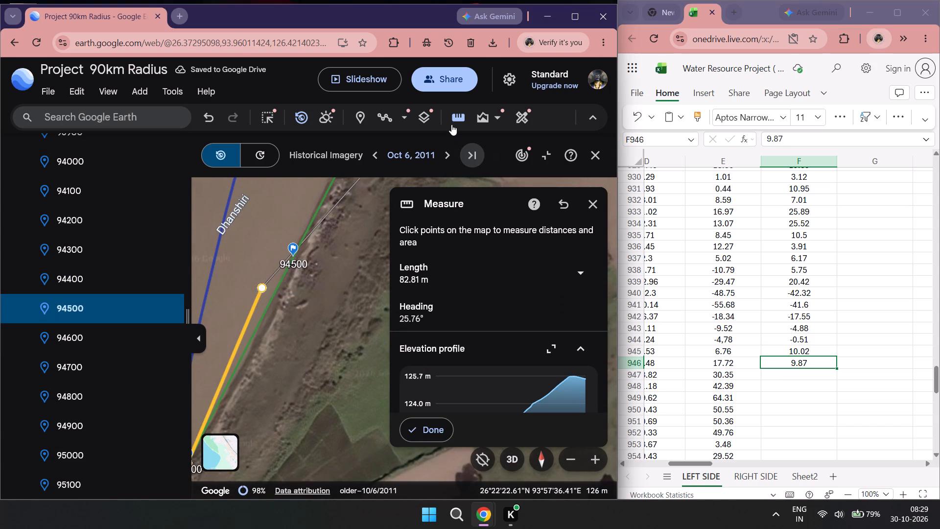
double_click(451, 122)
drag(212, 266, 288, 310)
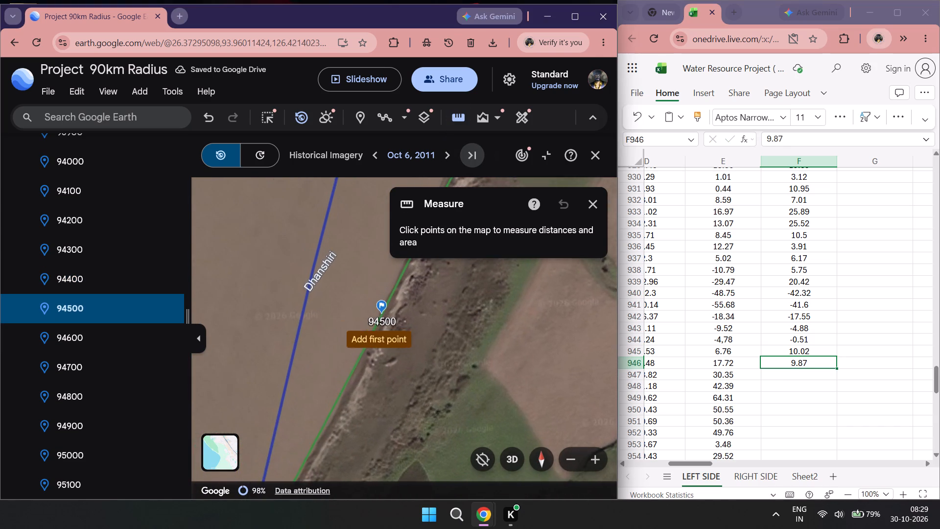
click(381, 315)
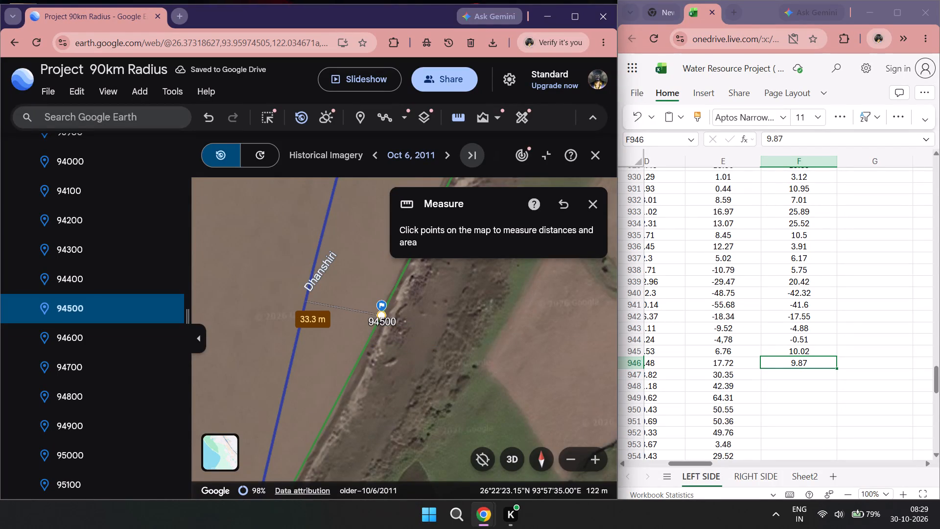
double_click(783, 376)
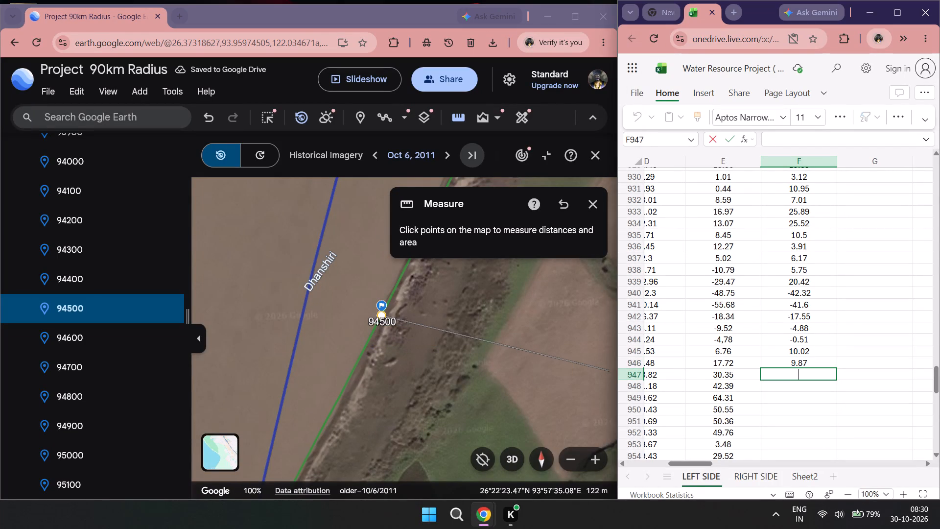
text(3.33)
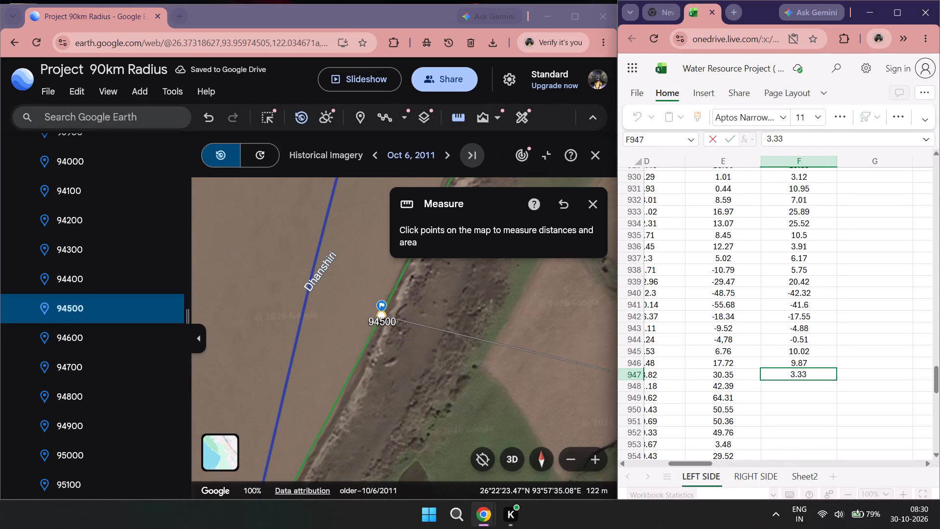
key(BackSpace)
key(BackSpace)
key(BackSpace)
text(3.3)
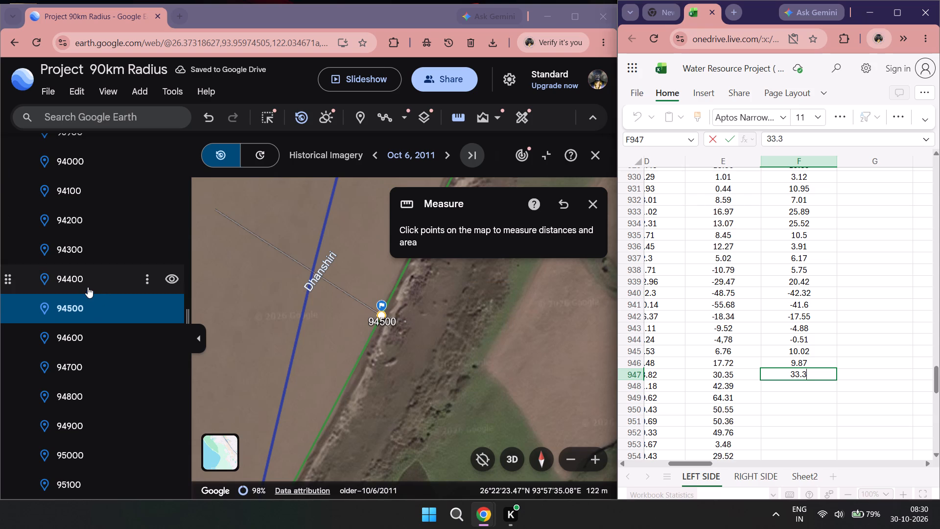
Measure the distance from placemark 94600 to the blue line and record 55.31 in cell F948.
click(88, 287)
double_click(93, 346)
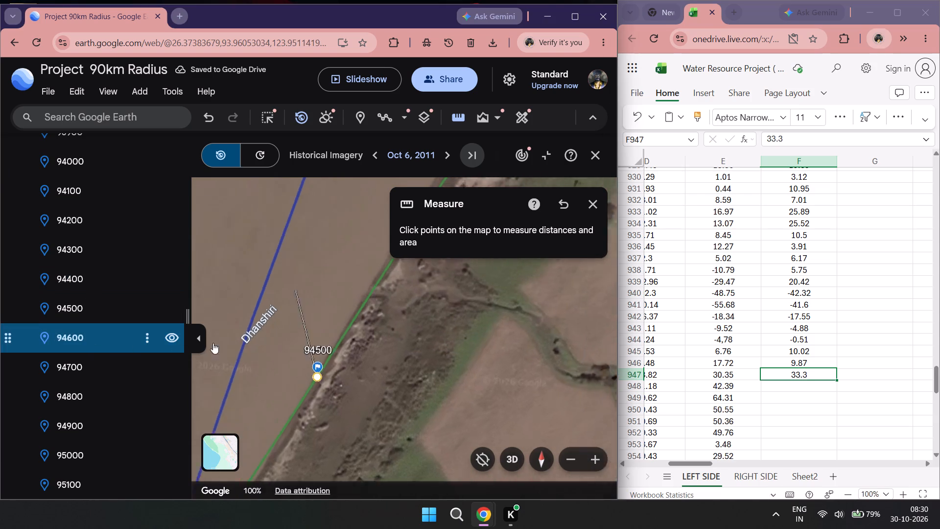
scroll(283, 320, down, 5)
drag(264, 314, 375, 378)
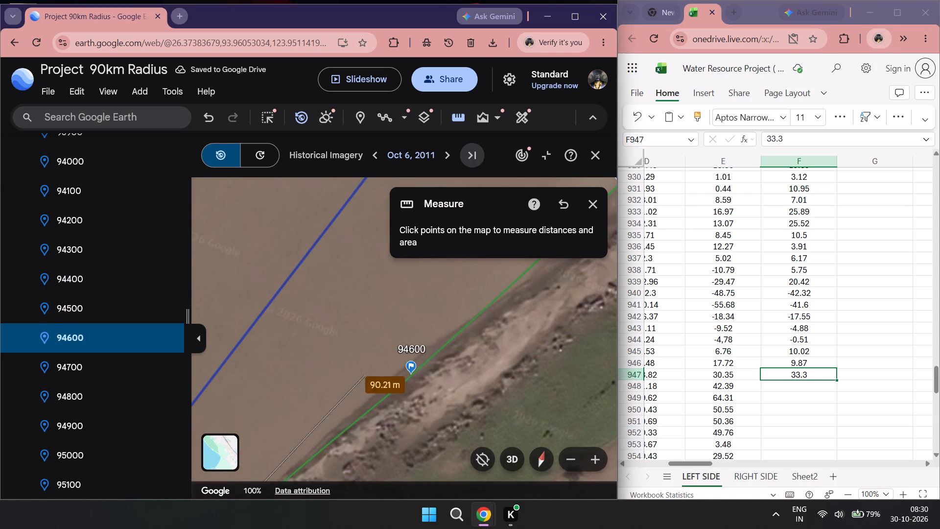
double_click(453, 111)
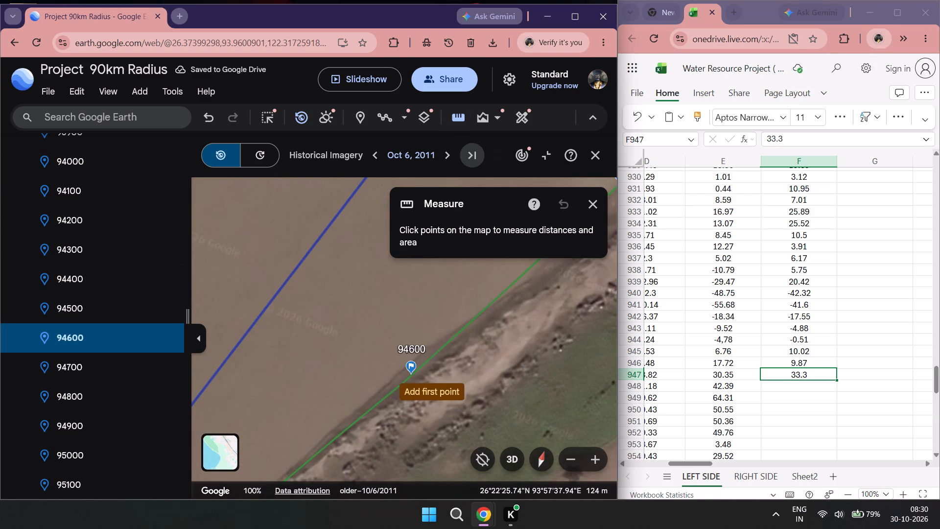
click(410, 372)
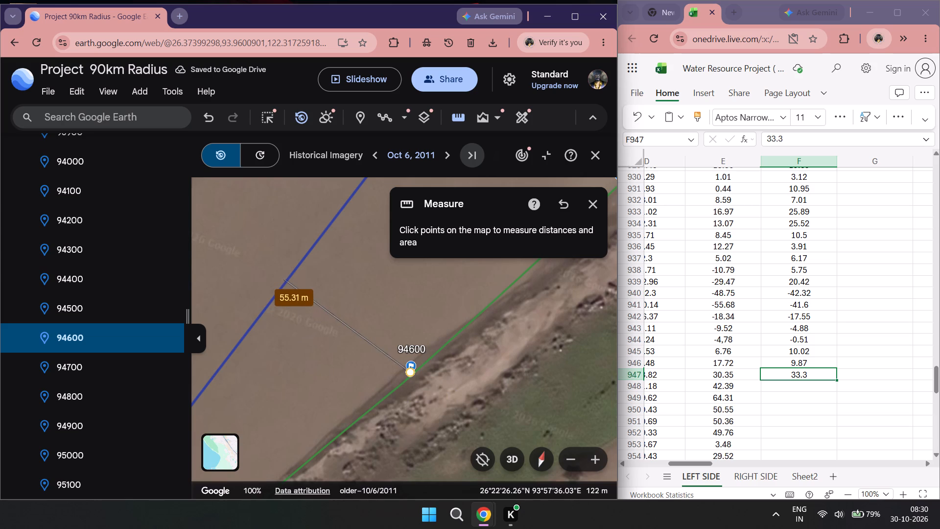
double_click(779, 387)
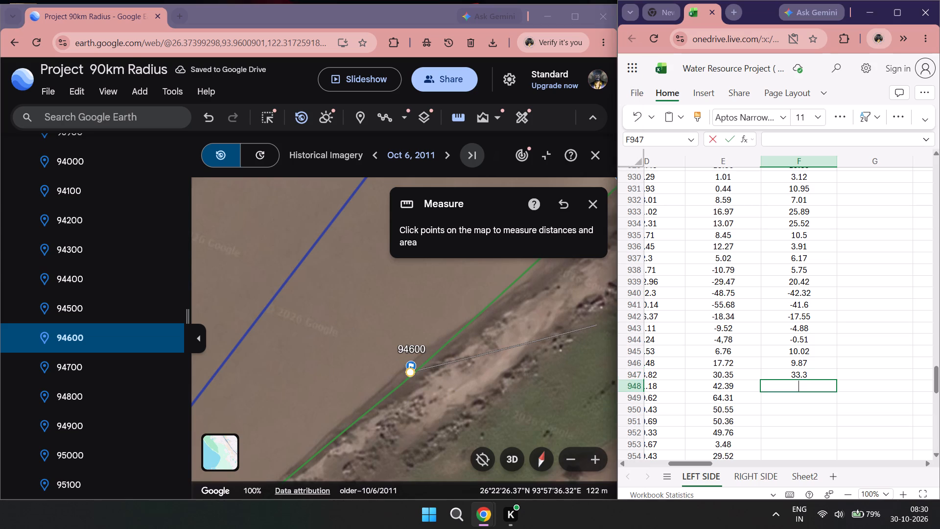
text(55.31)
Measure the distance from placemark 94700 to the blue line and enter 712.28 in cell F949.
double_click(102, 371)
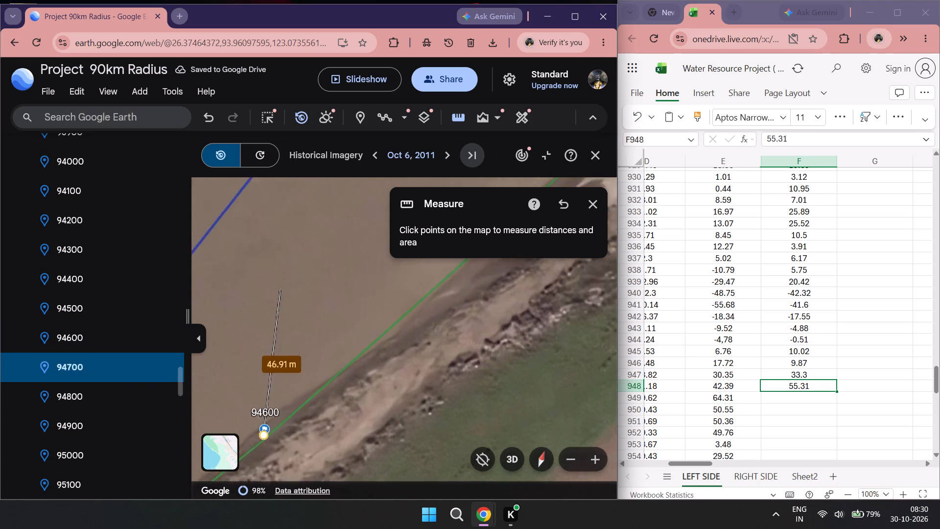
scroll(352, 317, down, 4)
drag(352, 318, 372, 384)
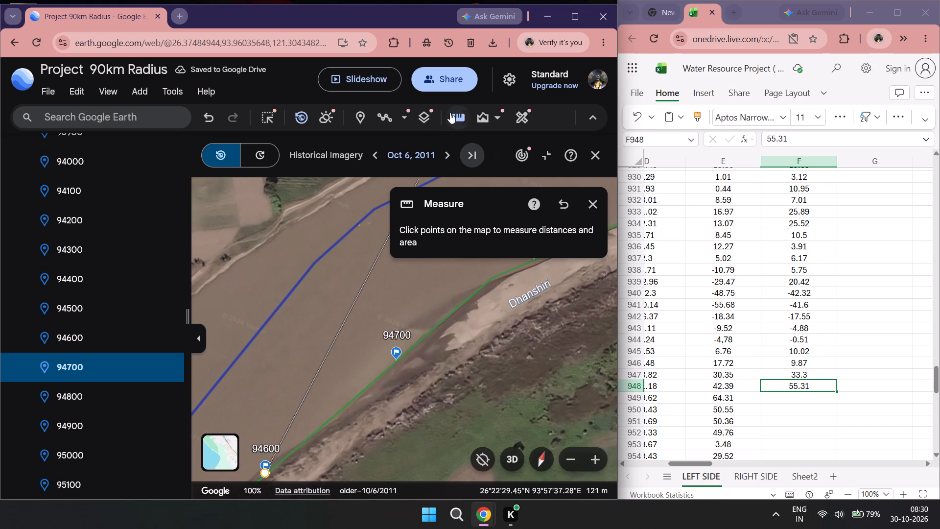
double_click(451, 112)
click(395, 360)
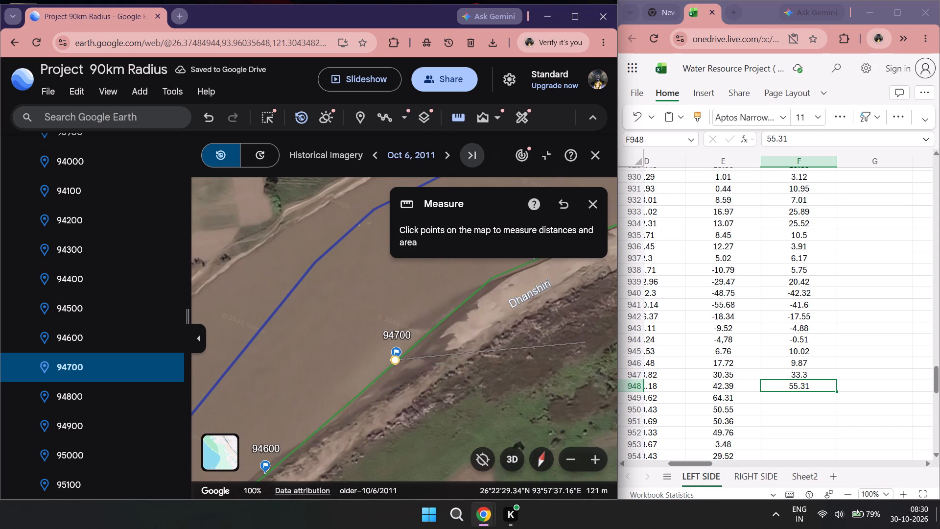
double_click(795, 399)
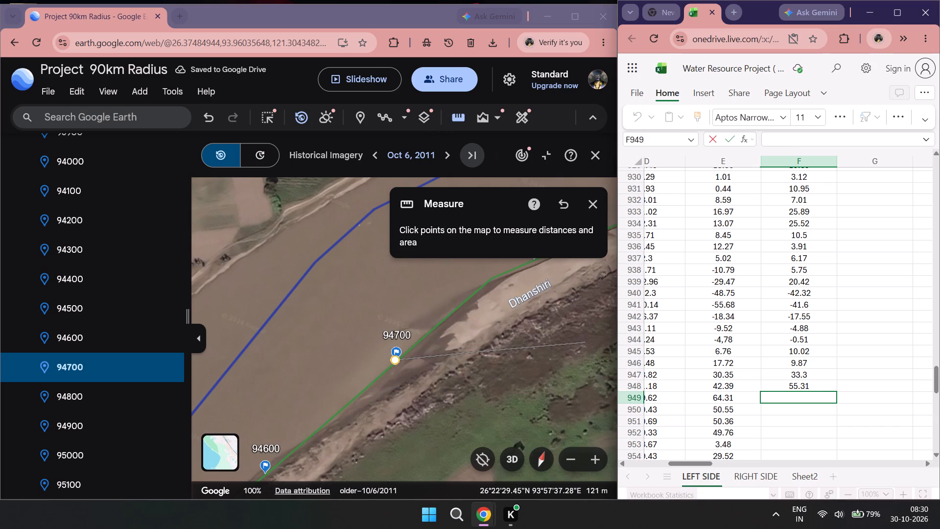
text(712.28)
Measure the distance from placemark 94800 to the blue line and record 68.2 in cell F950.
double_click(70, 403)
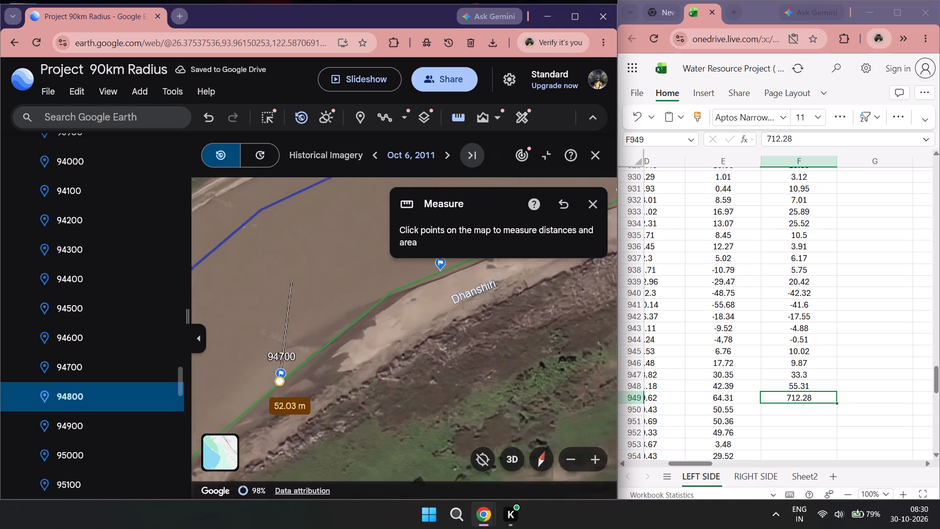
scroll(388, 336, down, 2)
drag(385, 344, 378, 403)
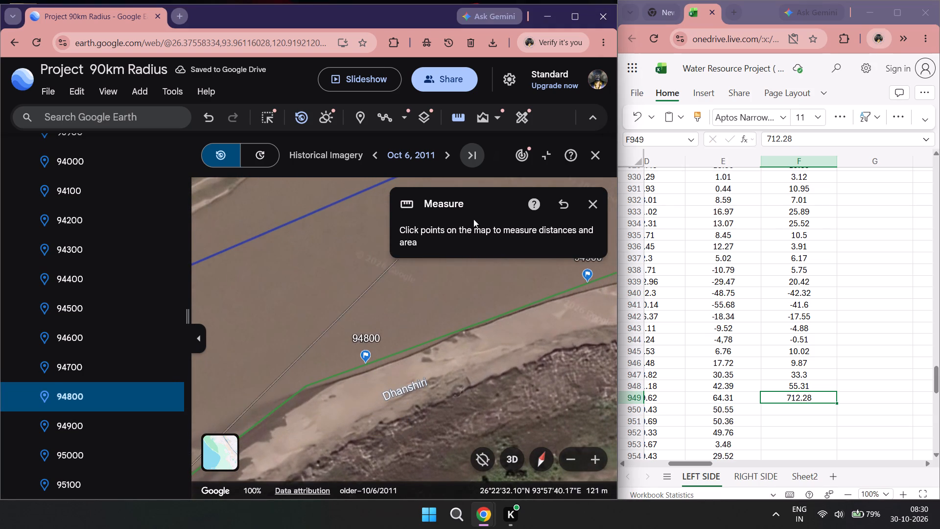
double_click(455, 116)
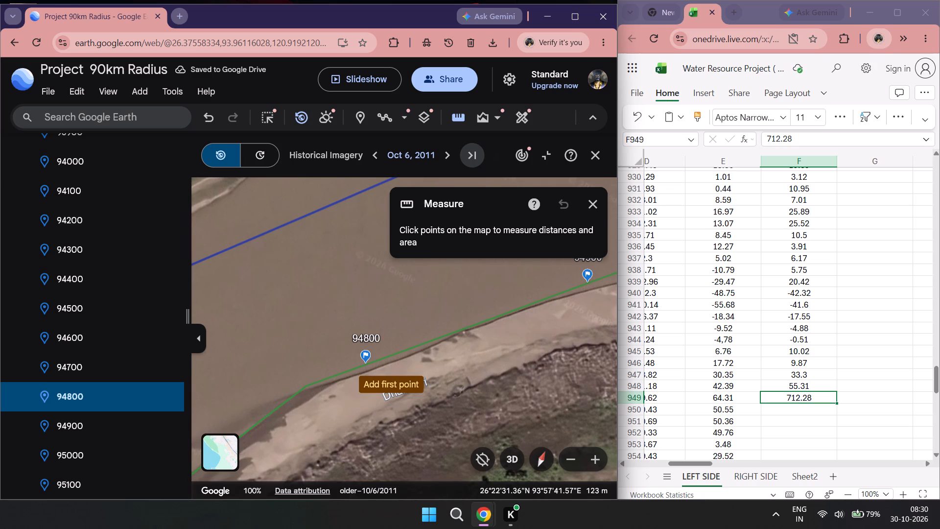
click(365, 365)
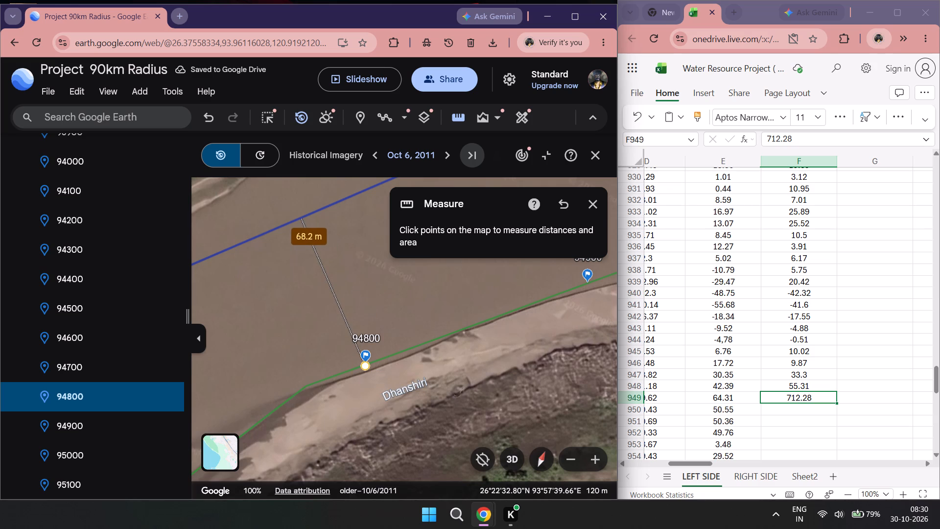
double_click(808, 407)
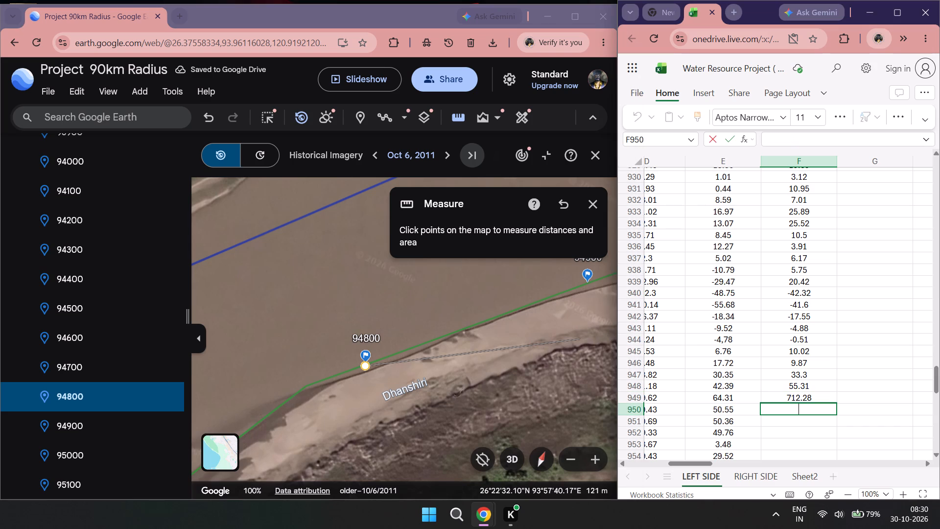
key(6)
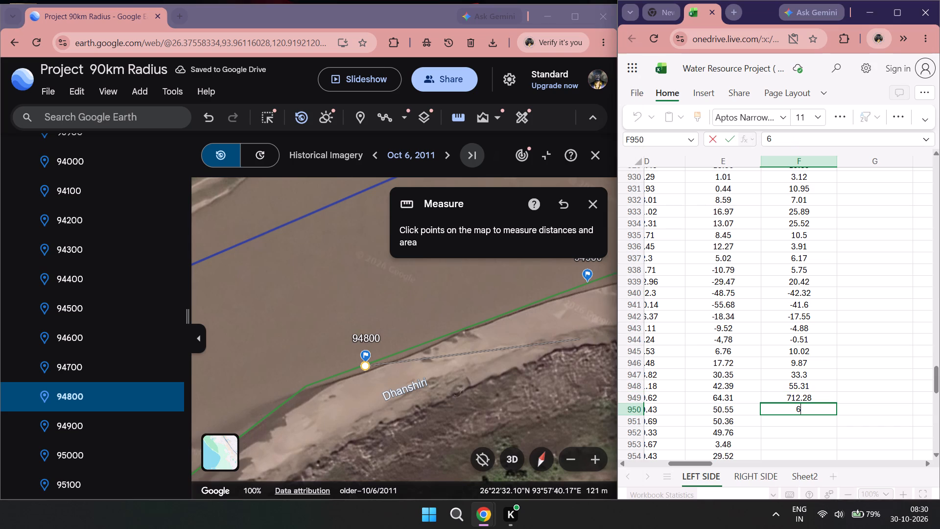
text(8.2)
Correct the offset for placemark 94700 in cell F949 to 71.2.
double_click(823, 393)
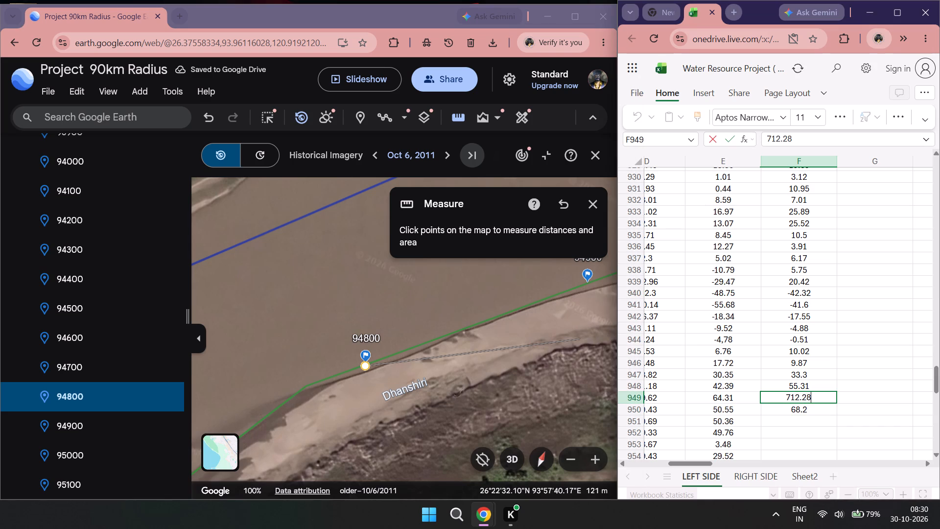
key(BackSpace)
key(BackSpace)
key(BackSpace)
key(BackSpace)
text(.2)
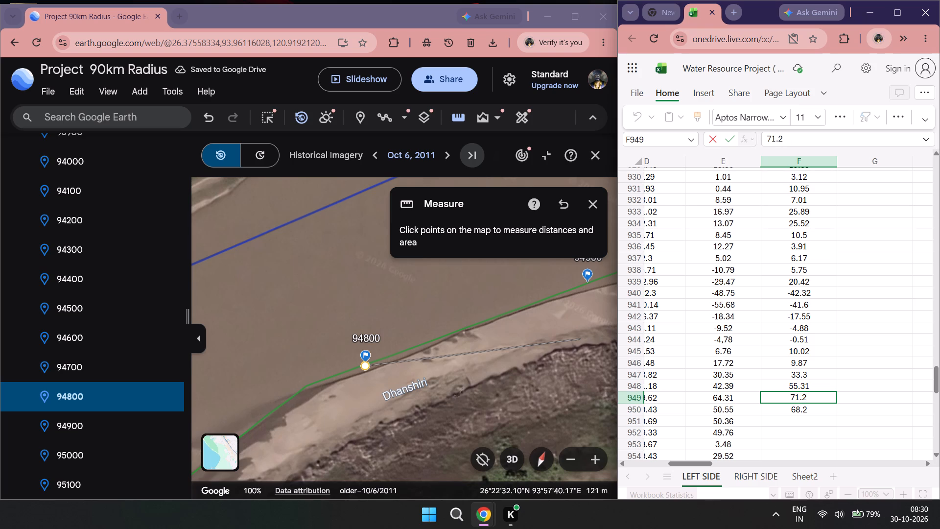
Measure the distance from placemark 94900 to the blue line and record 73.92 in cell F951.
double_click(75, 430)
scroll(405, 309, down, 1)
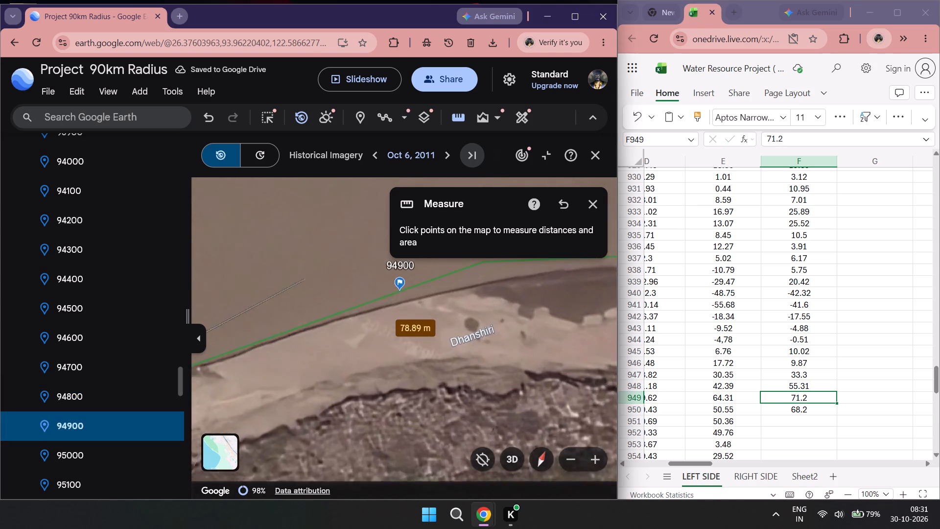
scroll(406, 310, down, 1)
drag(406, 347, 420, 441)
double_click(455, 115)
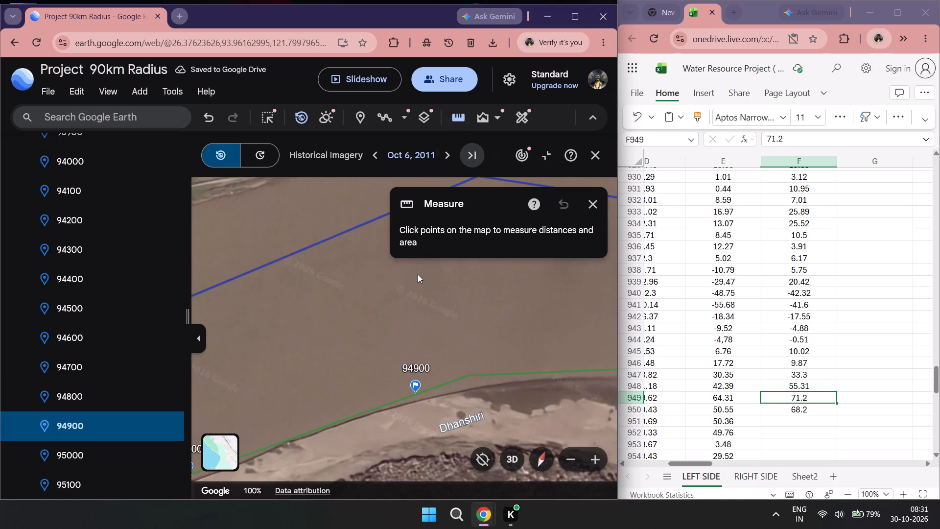
click(417, 393)
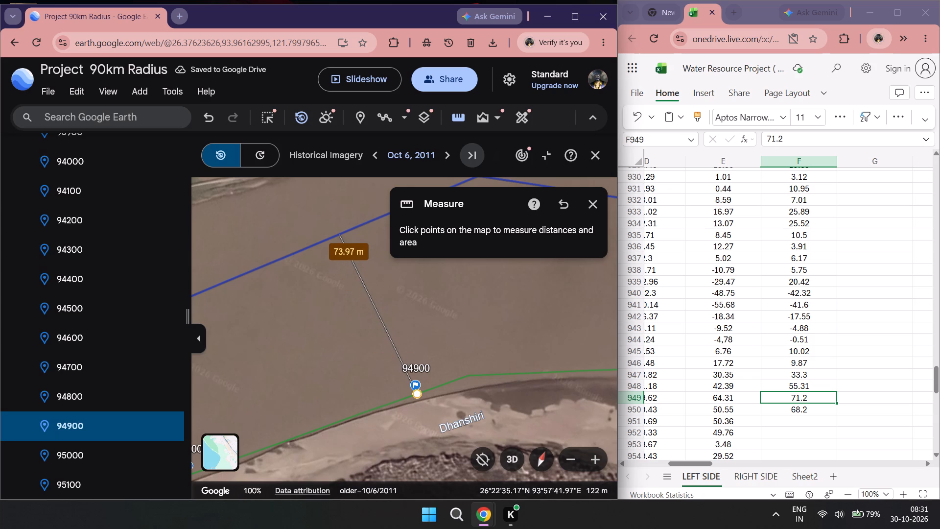
double_click(802, 417)
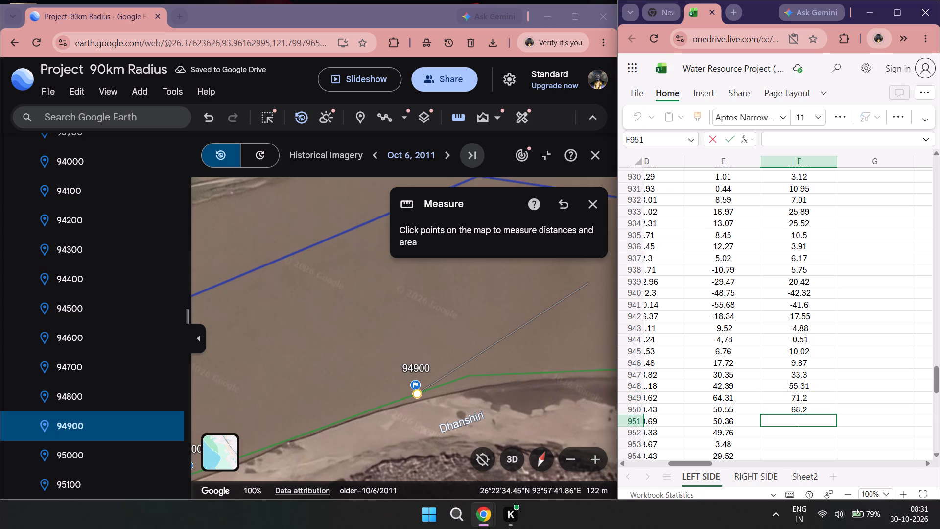
text(72)
key(BackSpace)
text(3.)
text(92)
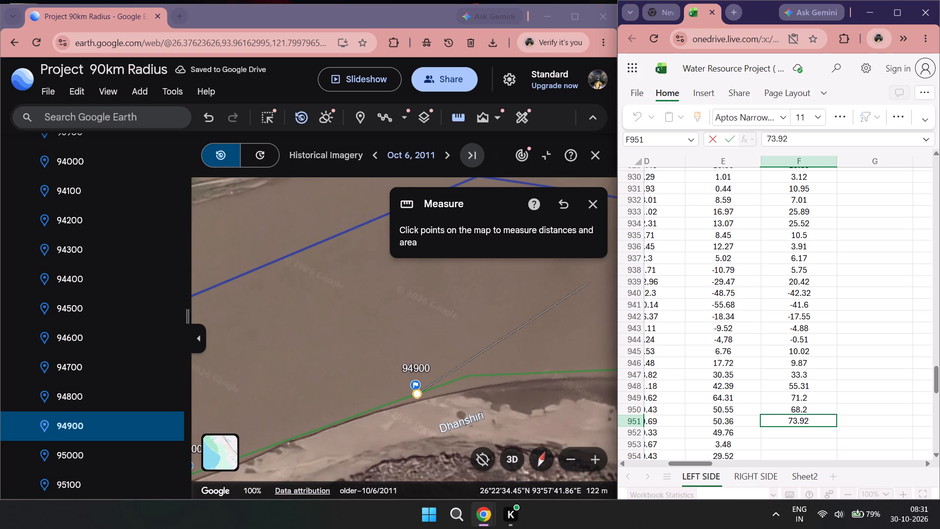
Measure the distance from placemark 95000 to the blue line and record 63.44 in cell F952.
double_click(104, 444)
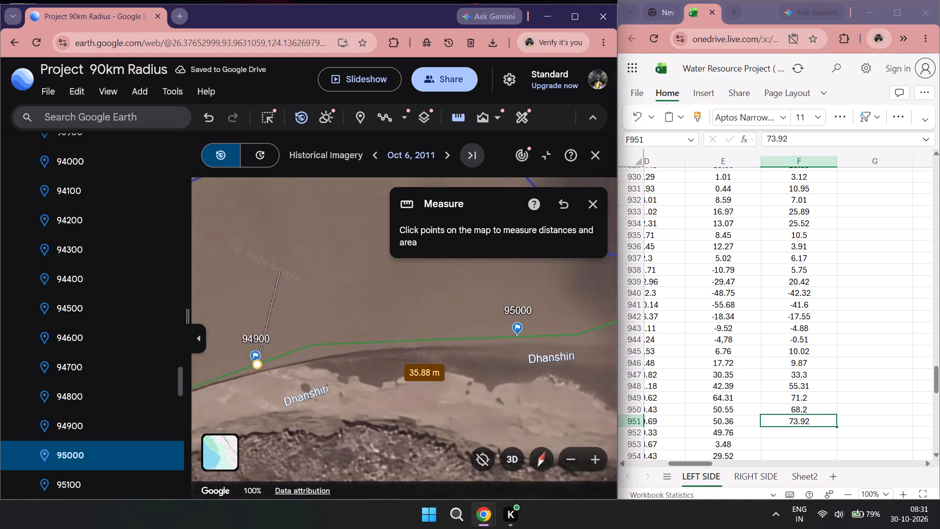
scroll(489, 310, down, 3)
drag(459, 327, 458, 391)
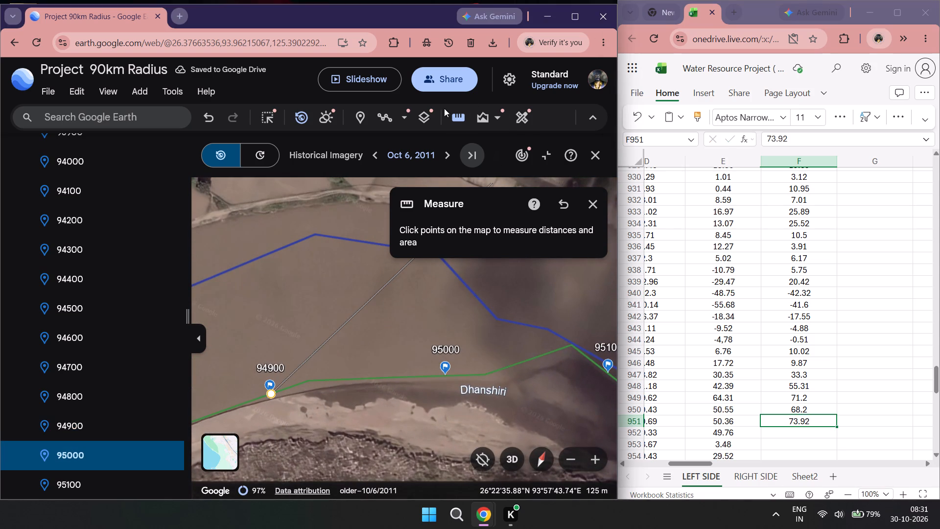
double_click(463, 121)
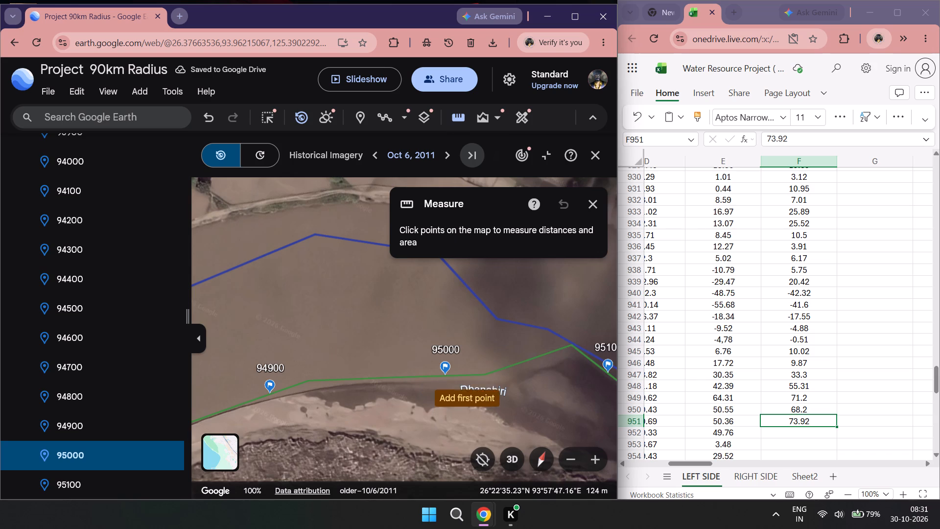
click(445, 376)
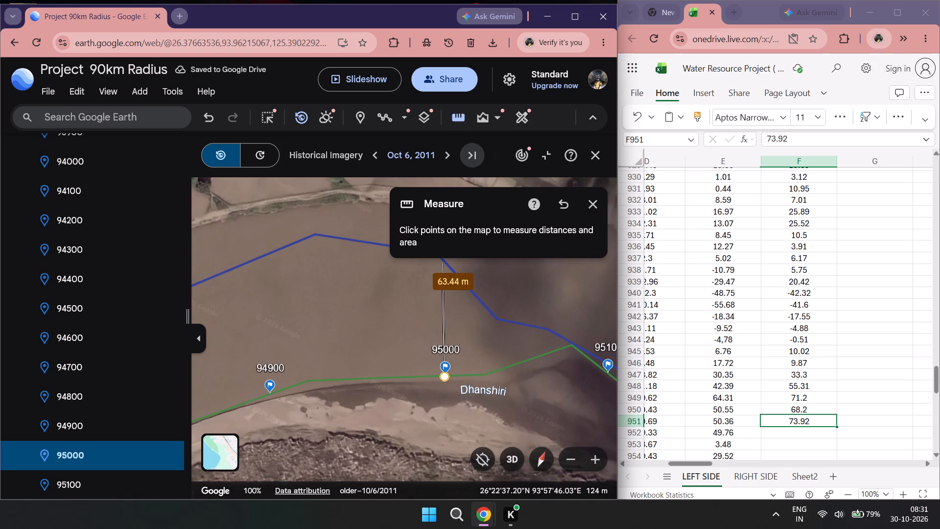
double_click(789, 432)
text(63)
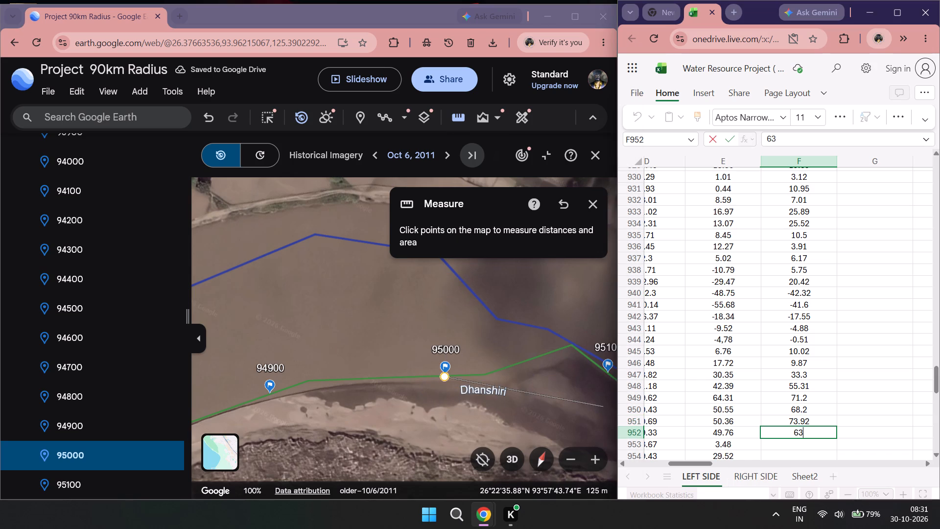
text(.44)
Measure the distance from placemark 95100 to the blue line and record 4.17 in cell F953.
scroll(86, 385, down, 3)
double_click(79, 330)
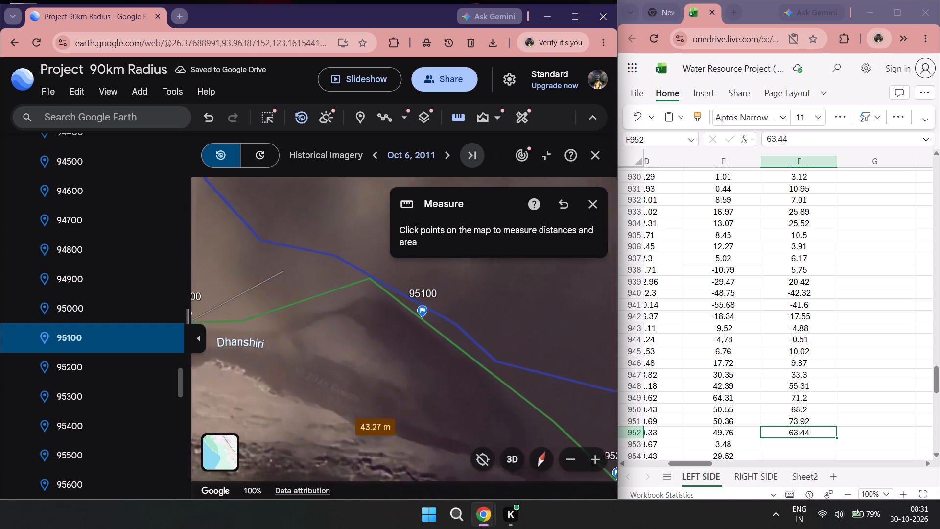
scroll(364, 399, down, 1)
double_click(460, 116)
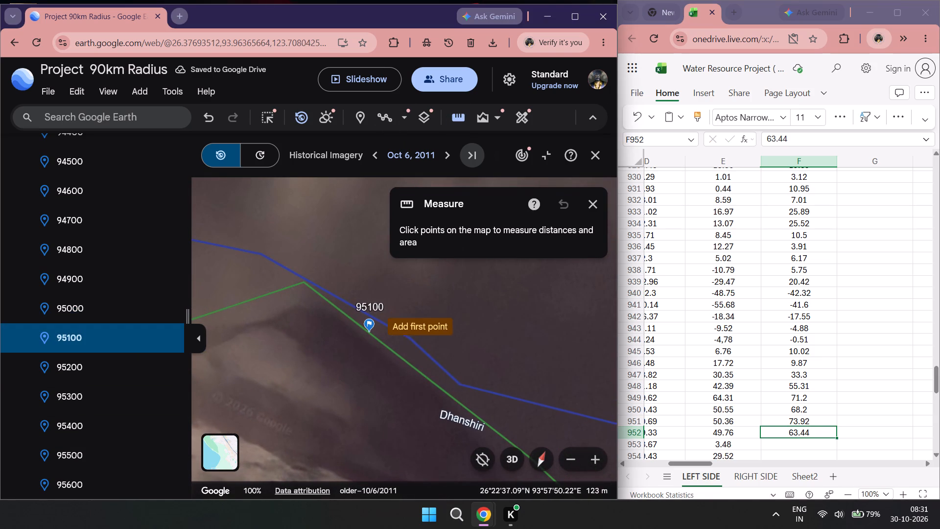
click(370, 333)
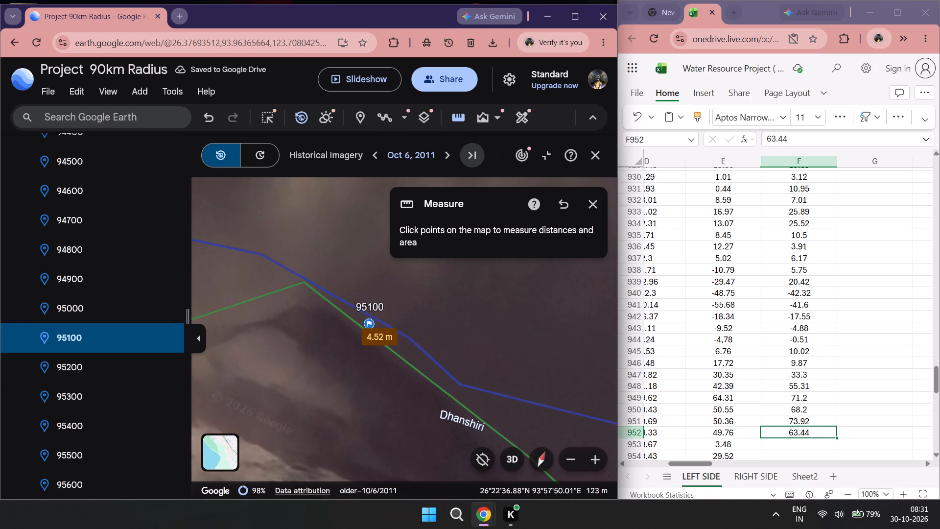
scroll(851, 326, down, 1)
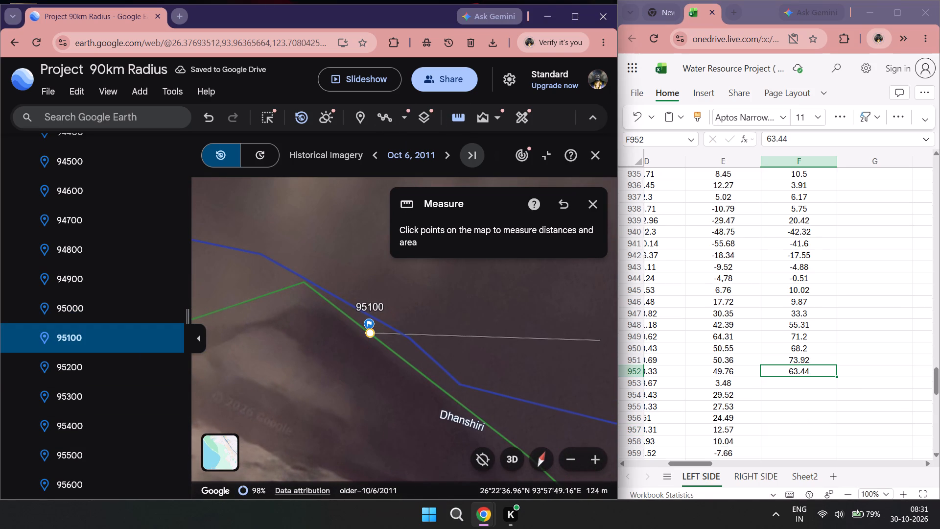
double_click(794, 382)
text(4.1)
key(7)
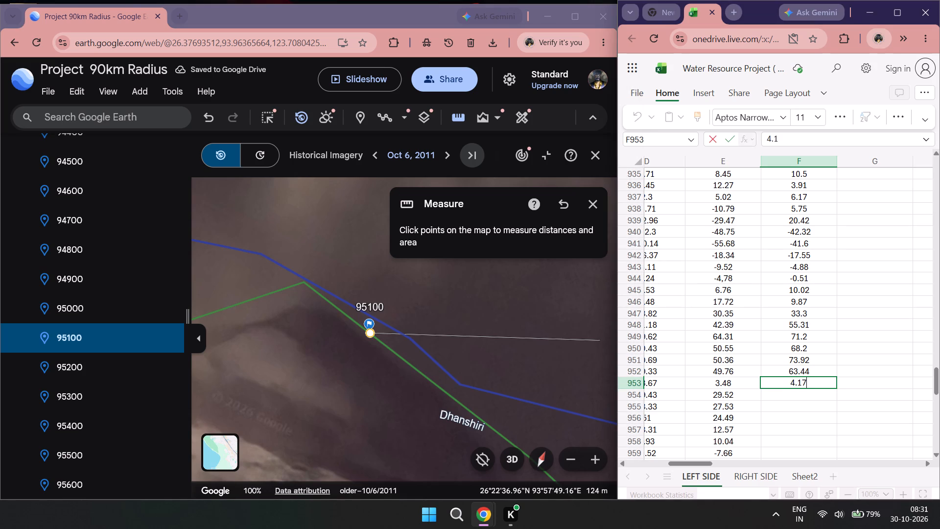
Measure the distance from placemark 95200 to the blue line and record 35.05 in cell F954.
double_click(100, 373)
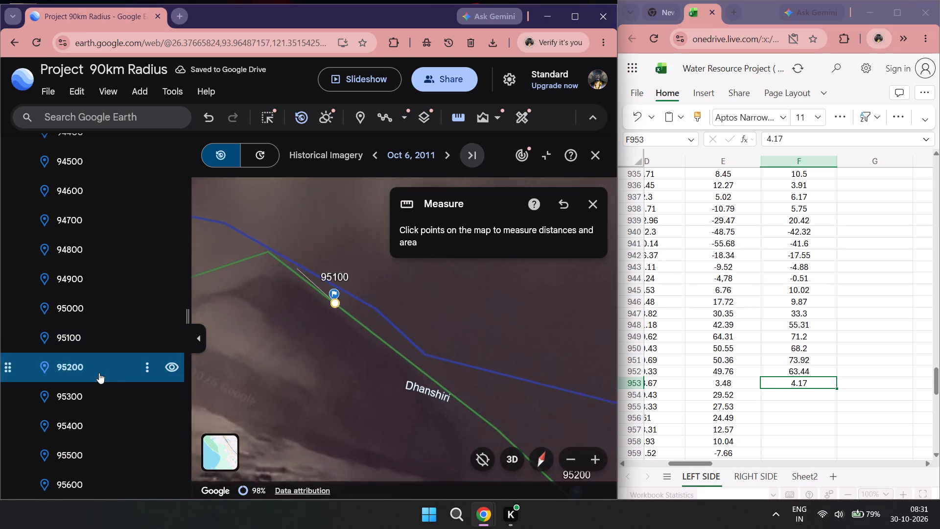
scroll(328, 366, down, 4)
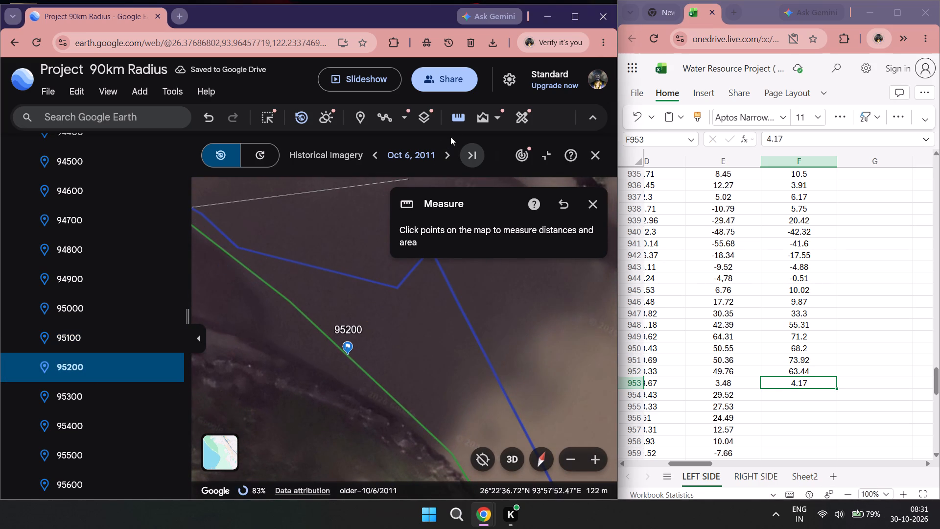
double_click(461, 120)
click(351, 359)
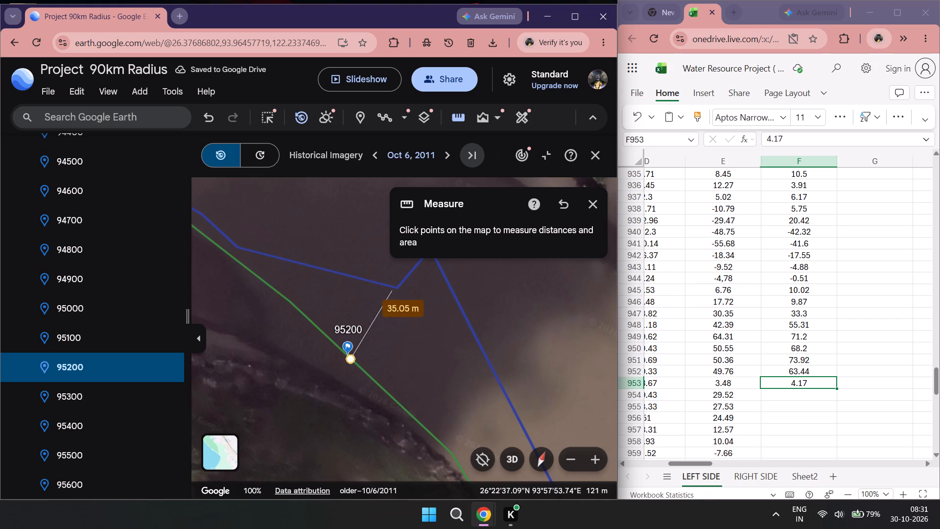
double_click(808, 399)
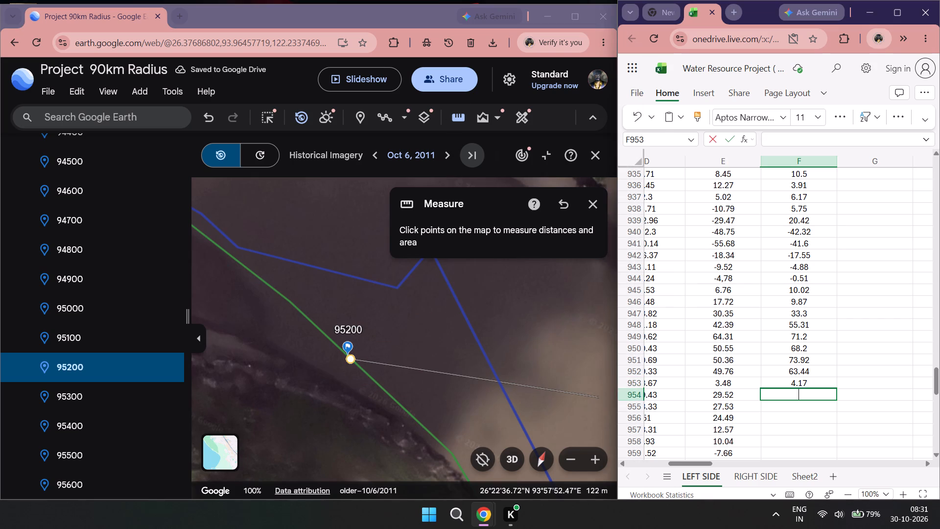
text(34)
key(BackSpace)
text(5.05)
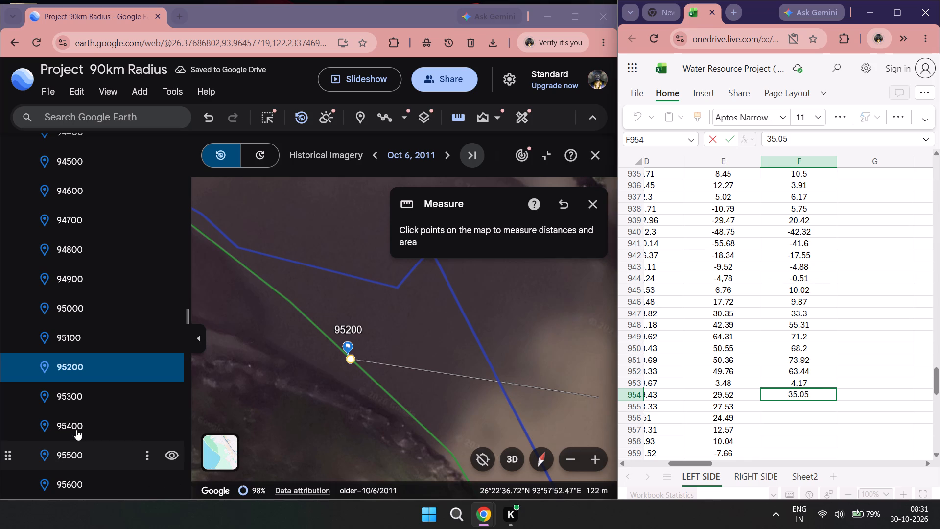
Measure the distance from placemark 95300 to the blue line and record 30.73 in cell F955.
double_click(82, 399)
scroll(334, 447, down, 1)
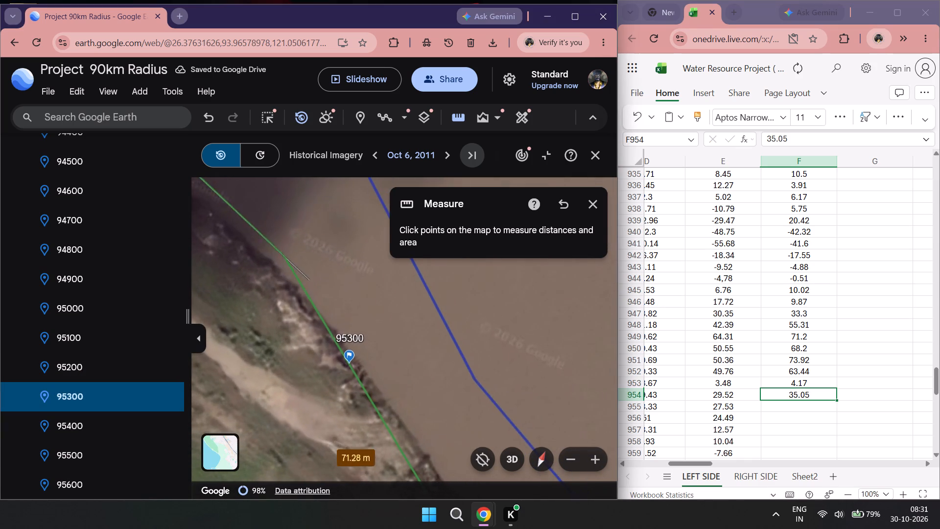
double_click(454, 124)
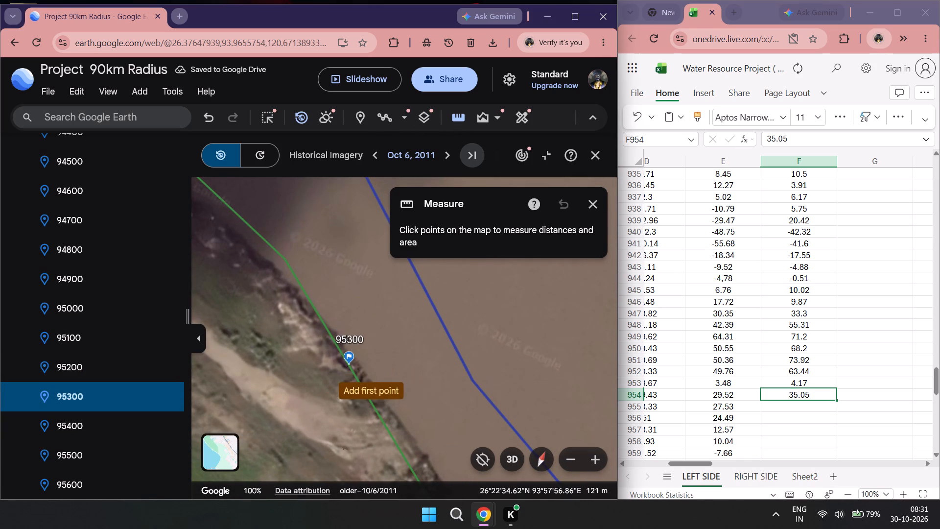
click(349, 365)
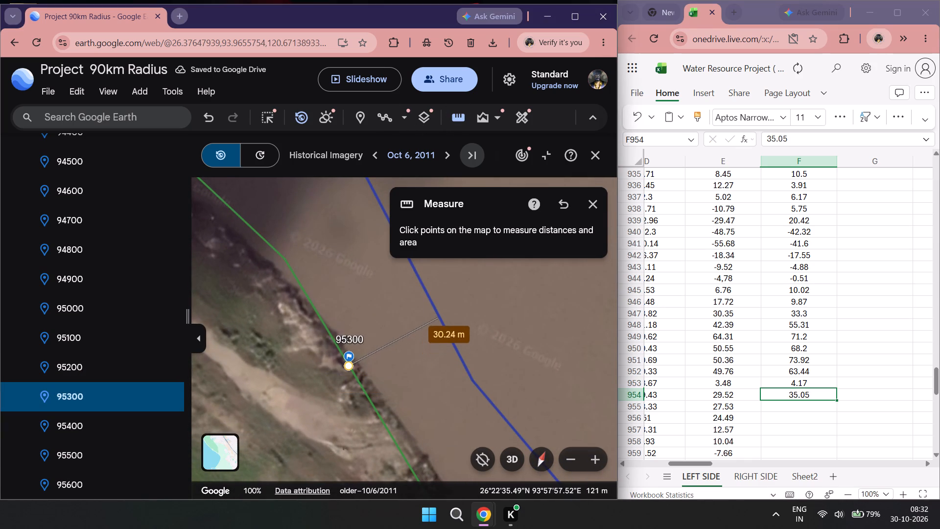
double_click(777, 410)
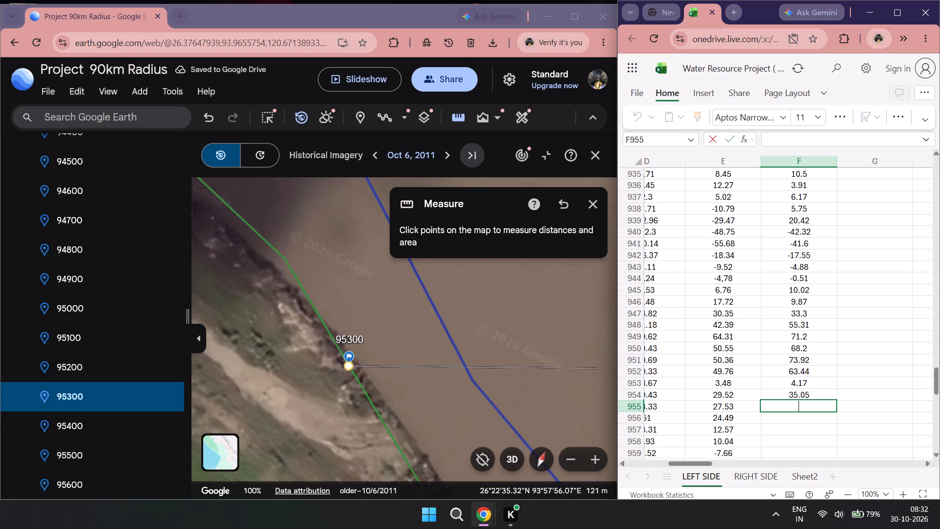
text(30.)
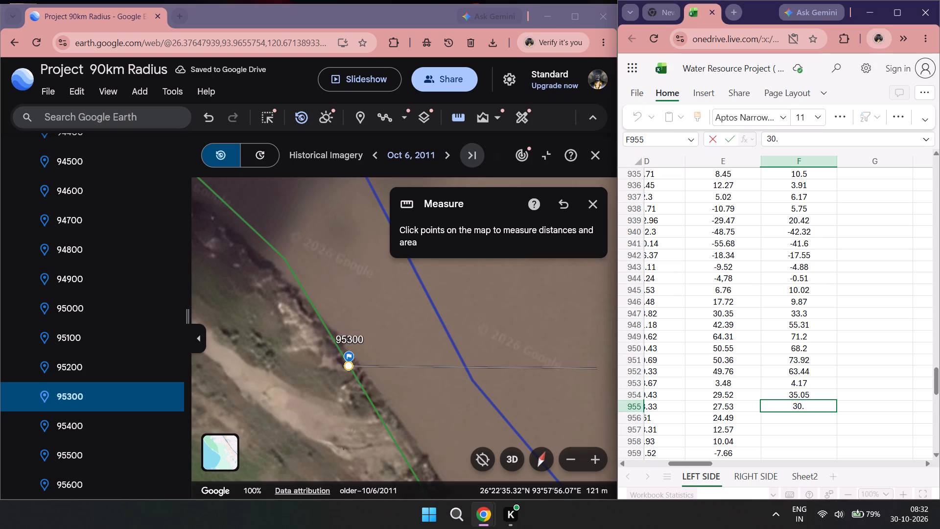
text(73)
Measure the distance from placemark 95400 to the blue line and record 32.24 in cell F956.
double_click(82, 432)
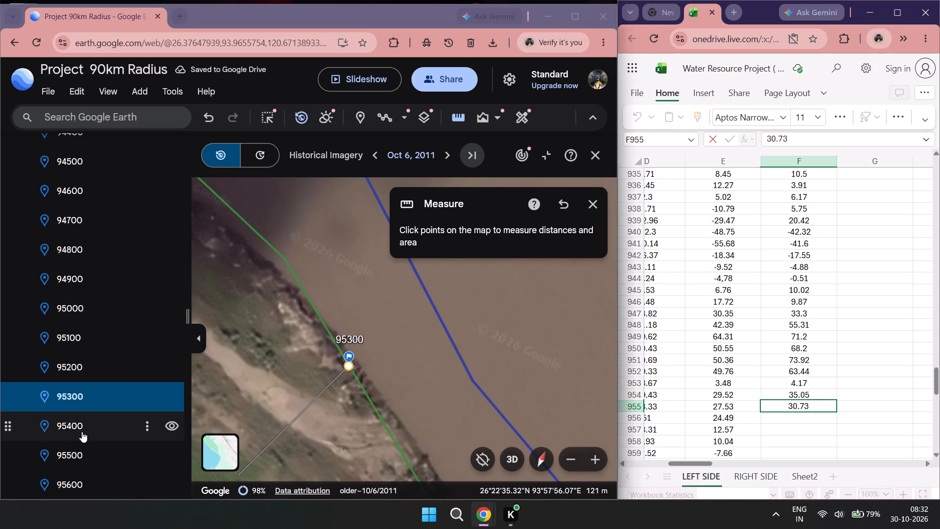
scroll(351, 336, down, 4)
drag(351, 336, 337, 372)
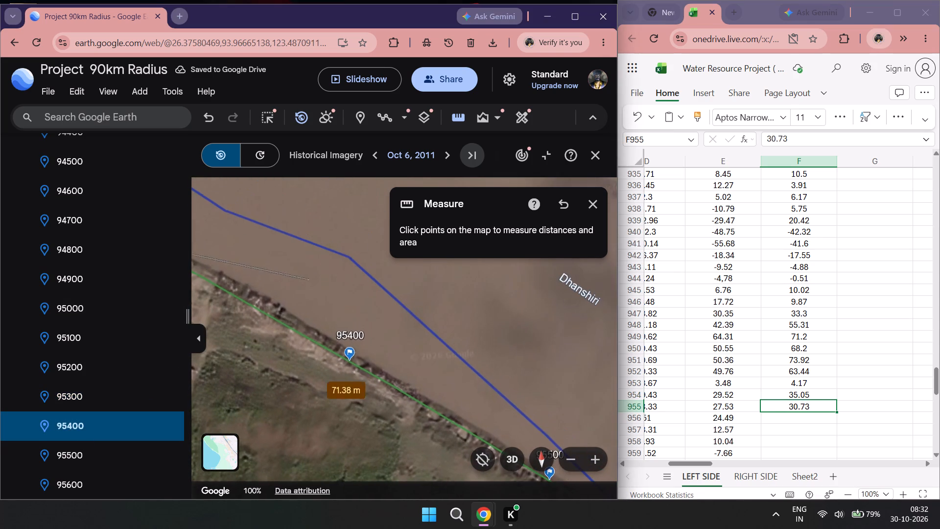
double_click(460, 117)
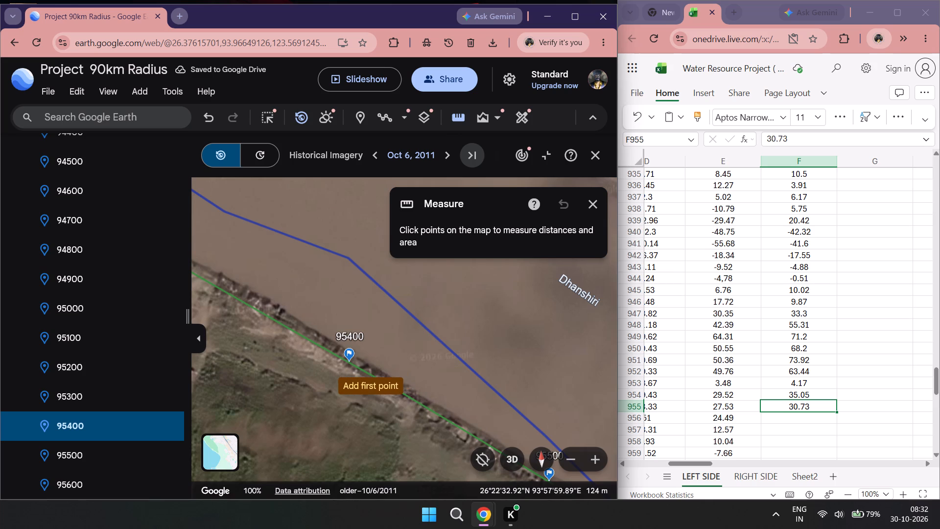
click(348, 362)
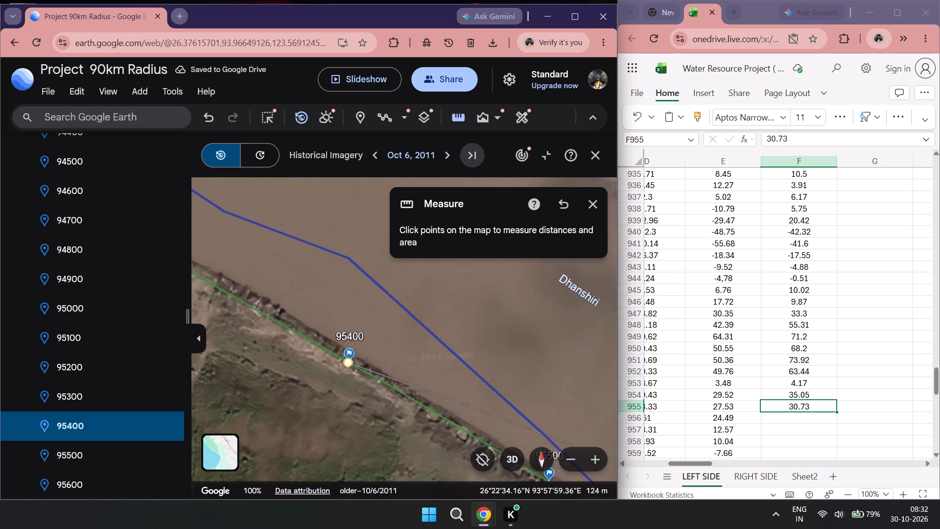
double_click(798, 420)
text(32)
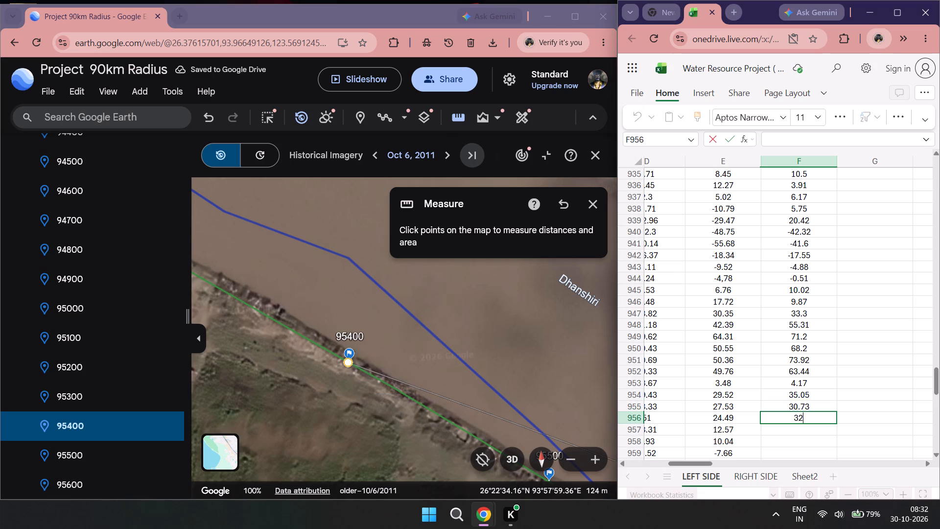
text(.234)
key(BackSpace)
key(BackSpace)
key(4)
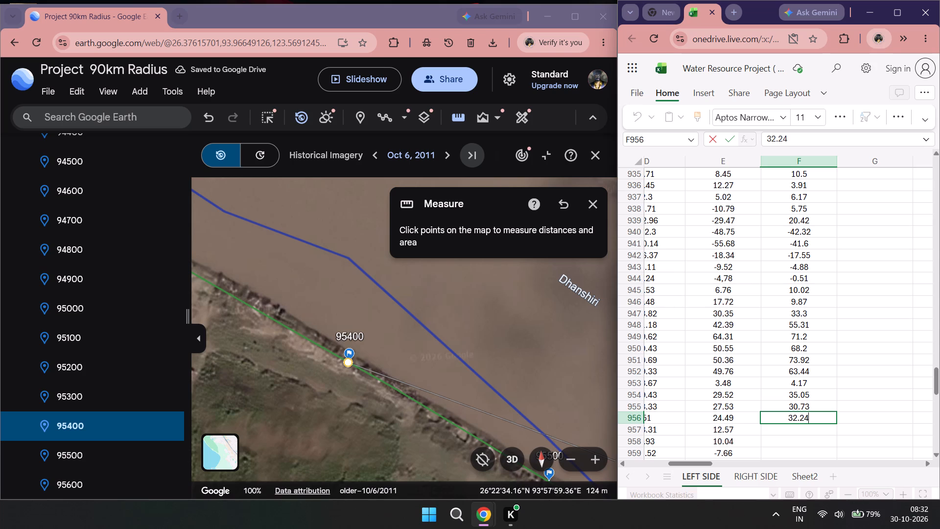
Measure the distance from placemark 95500 to the blue line and record 12.92 in cell F957.
double_click(82, 451)
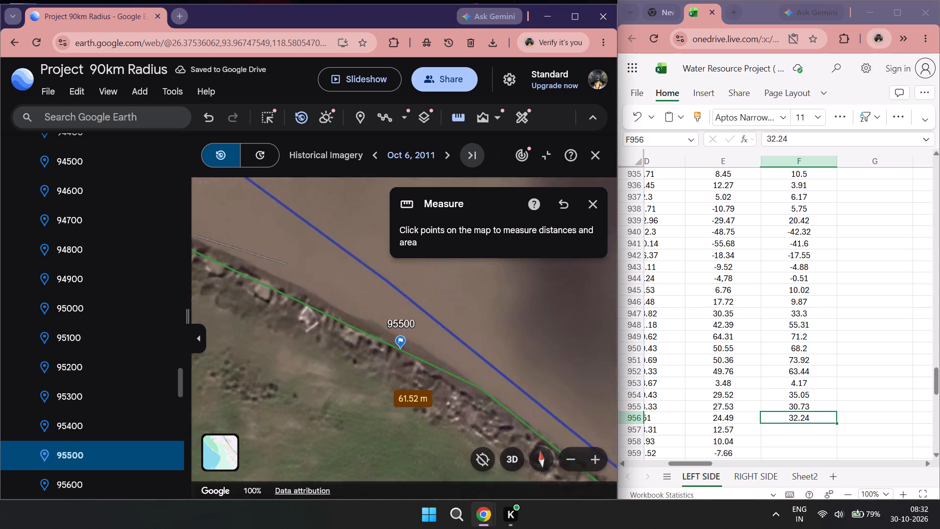
scroll(403, 380, down, 1)
double_click(465, 118)
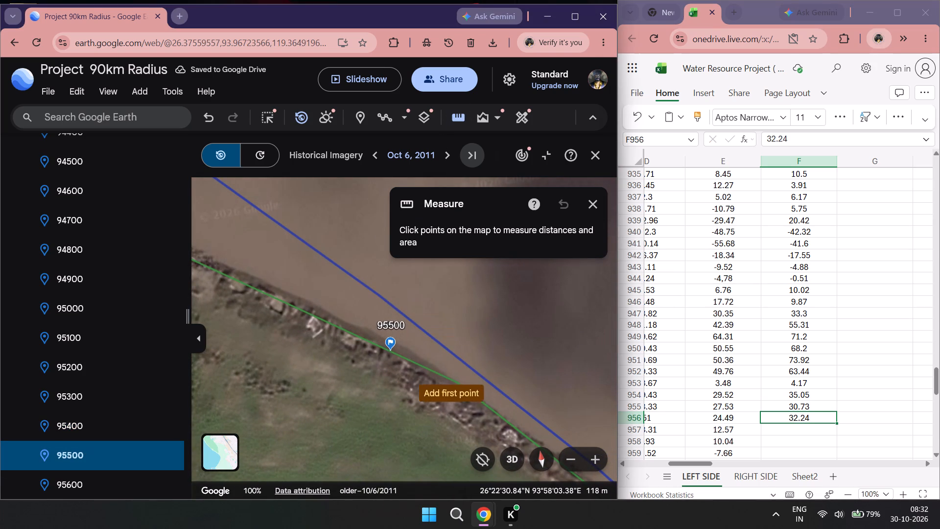
click(392, 353)
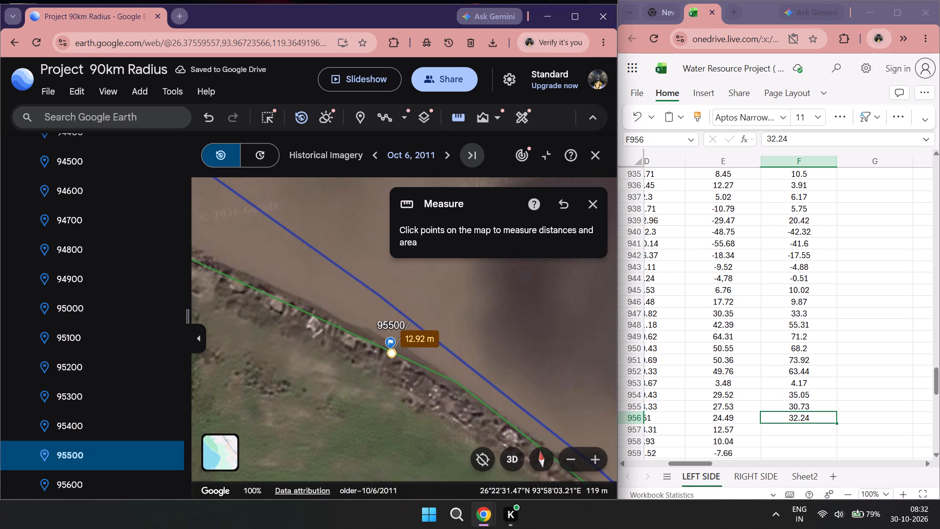
double_click(799, 431)
key(2)
key(BackSpace)
text(12)
text(.92)
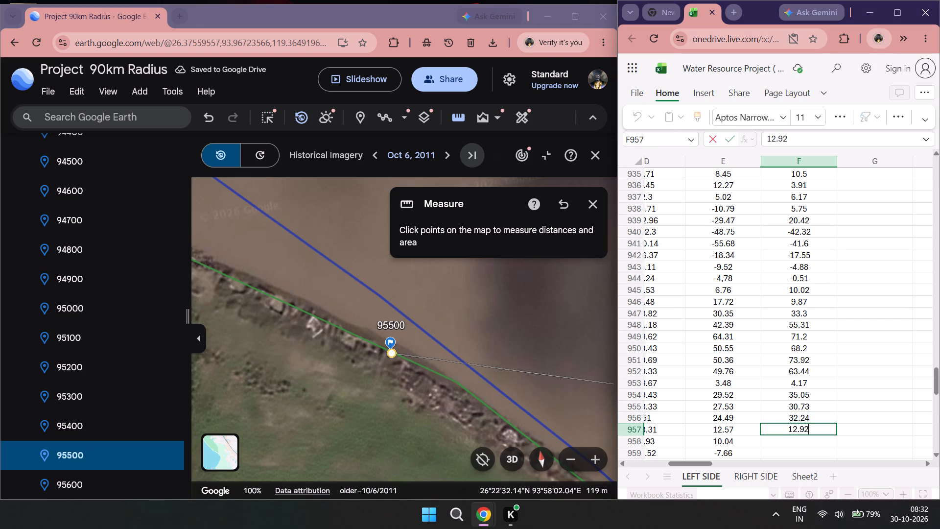
Measure the distance from placemark 95600 to the blue line and record 5.2 in cell F958.
scroll(135, 448, down, 3)
double_click(106, 337)
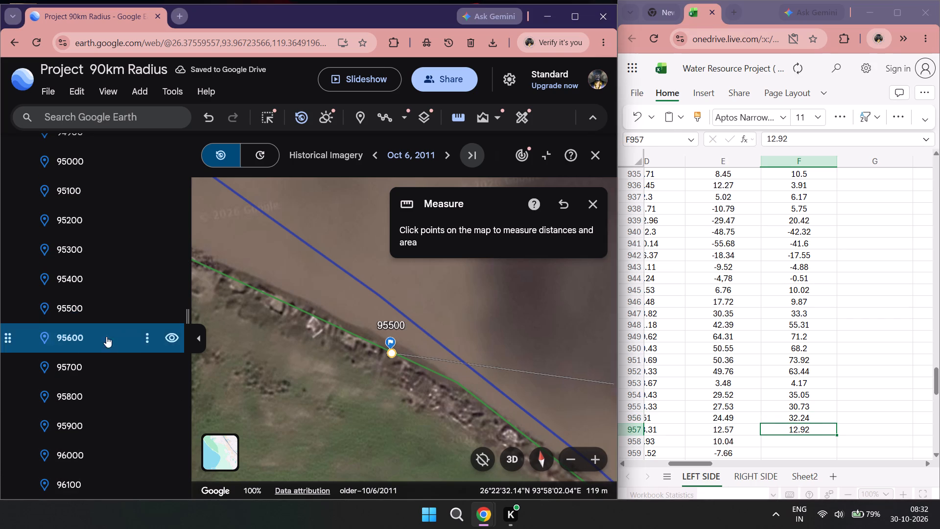
scroll(407, 354, down, 1)
drag(404, 349, 384, 378)
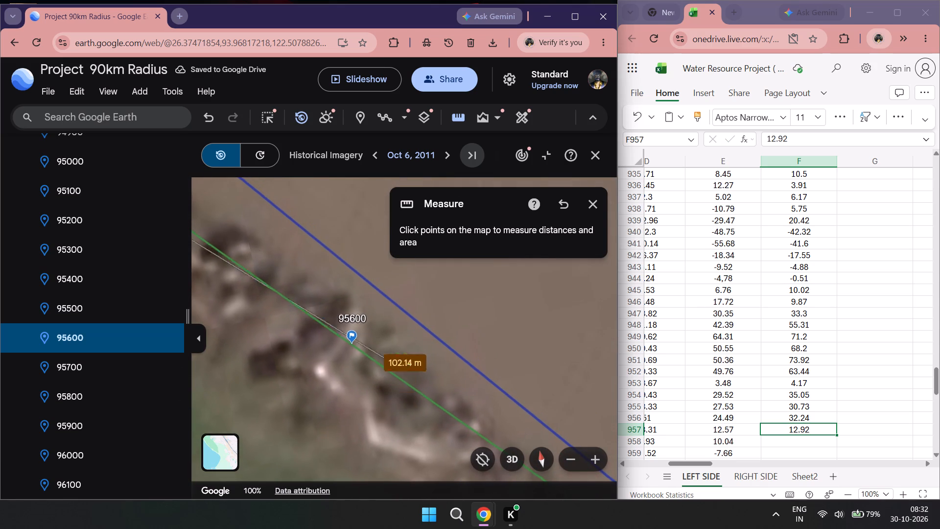
double_click(463, 113)
click(350, 345)
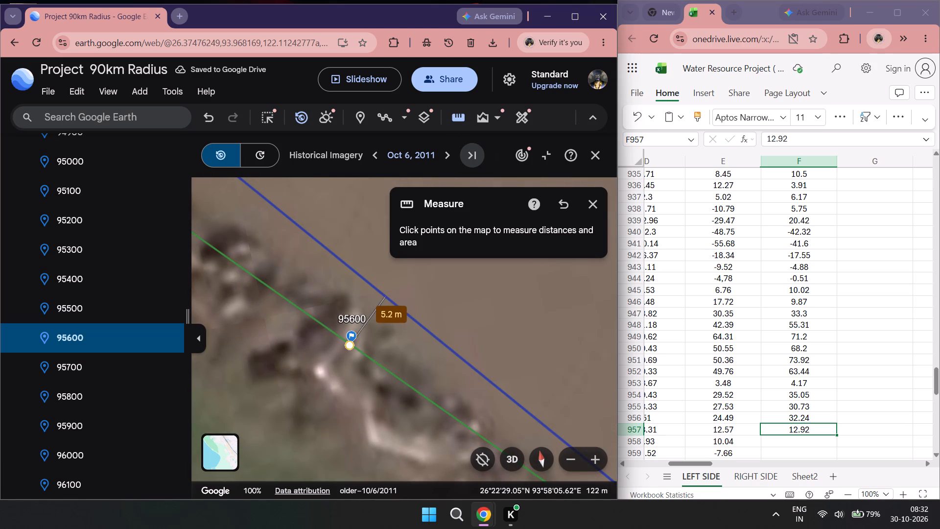
scroll(837, 407, down, 2)
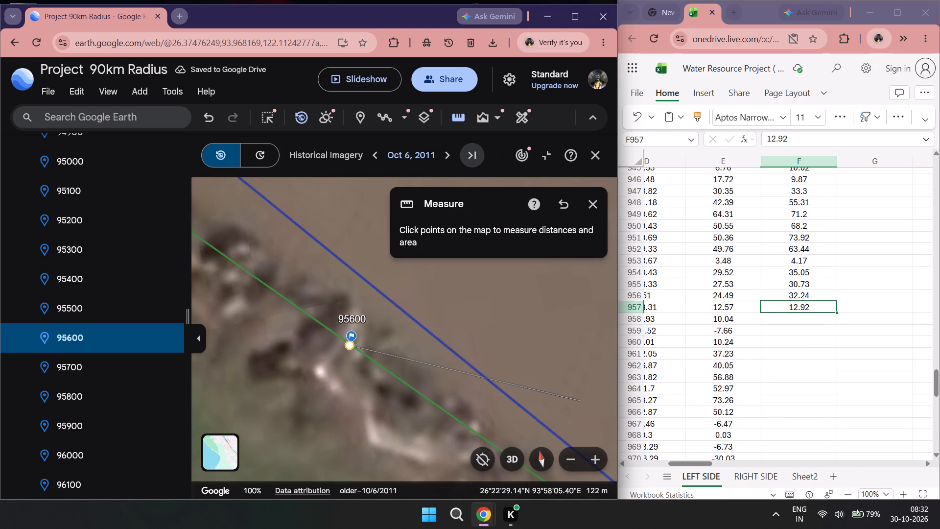
double_click(800, 322)
text(5.2)
Measure the distance from placemark 95700 to the blue line and record 6.6 in cell F959.
double_click(76, 361)
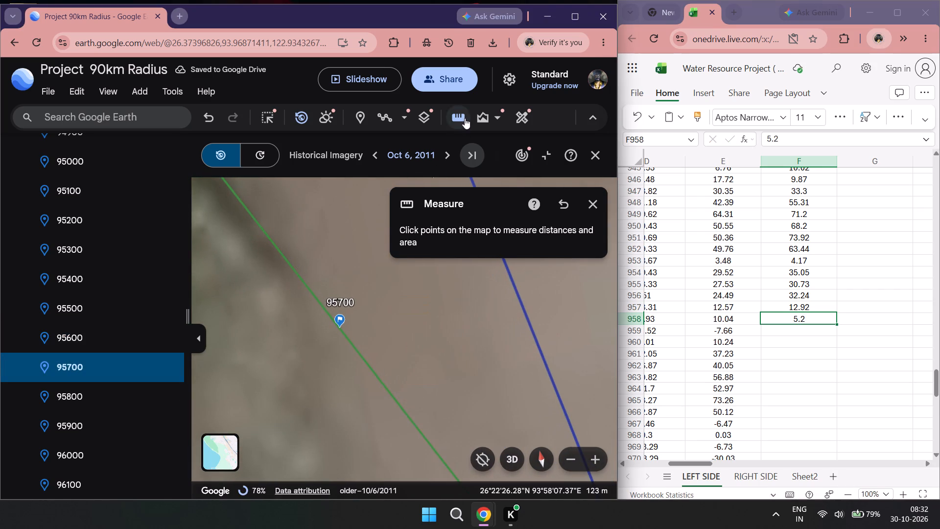
double_click(465, 114)
click(340, 329)
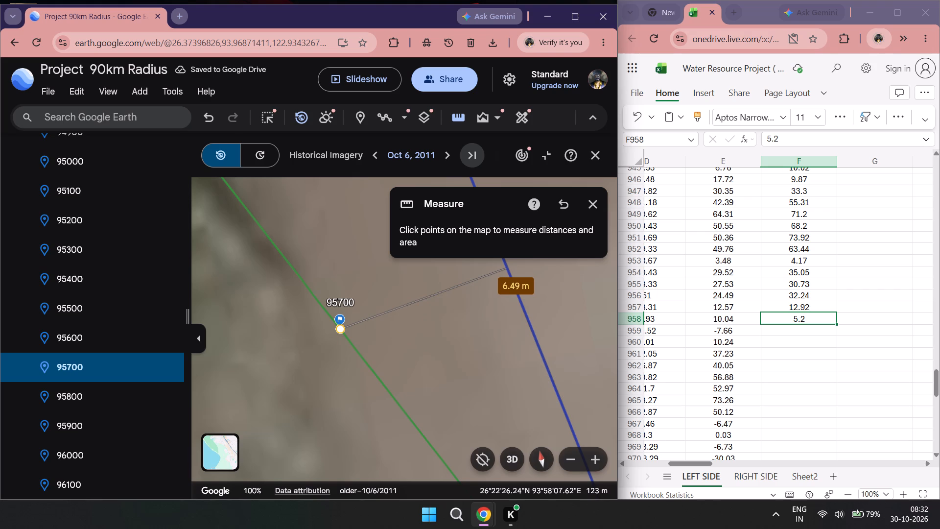
double_click(792, 326)
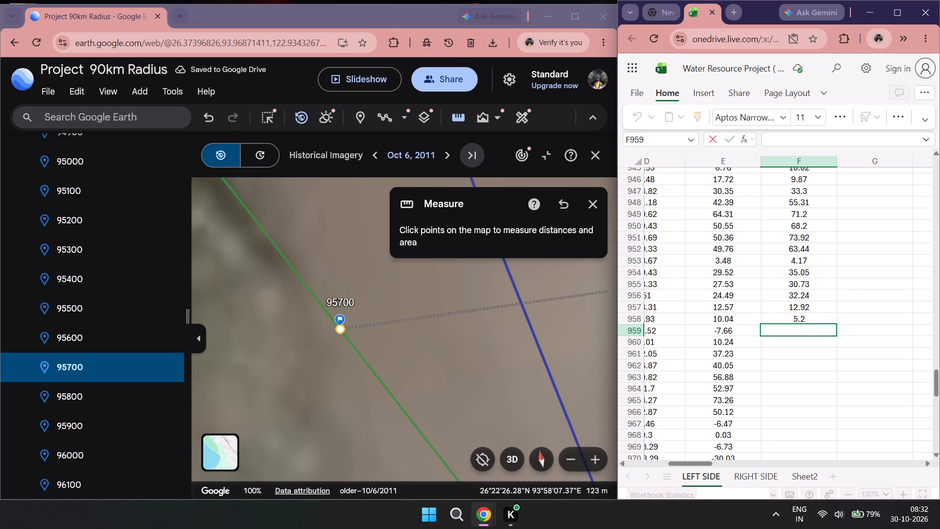
key(6)
text(.6)
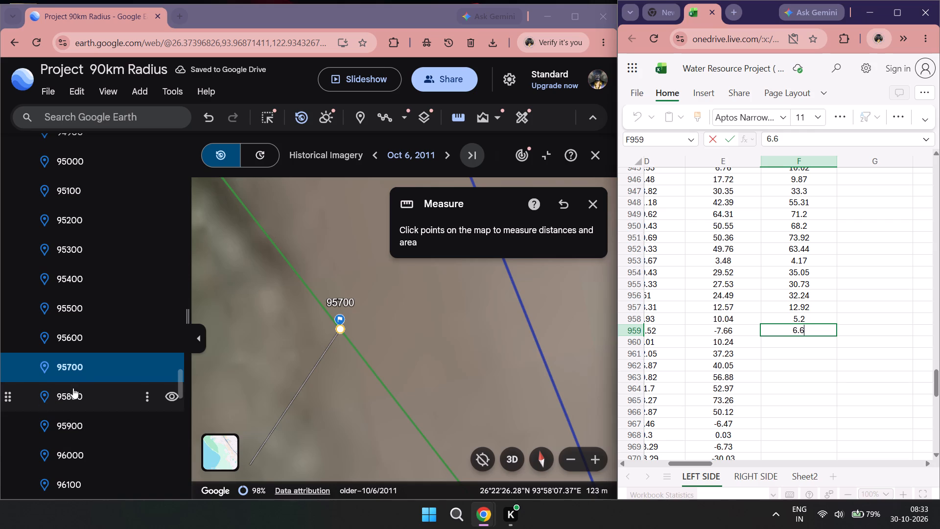
Measure the distance from placemark 95800 to the blue line and record 11.16 in cell F960.
double_click(73, 388)
scroll(340, 409, down, 3)
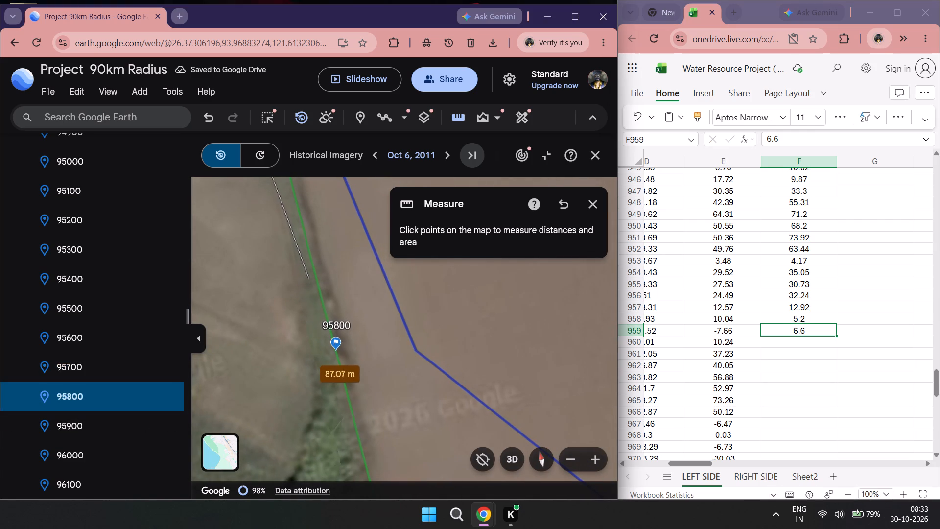
double_click(460, 122)
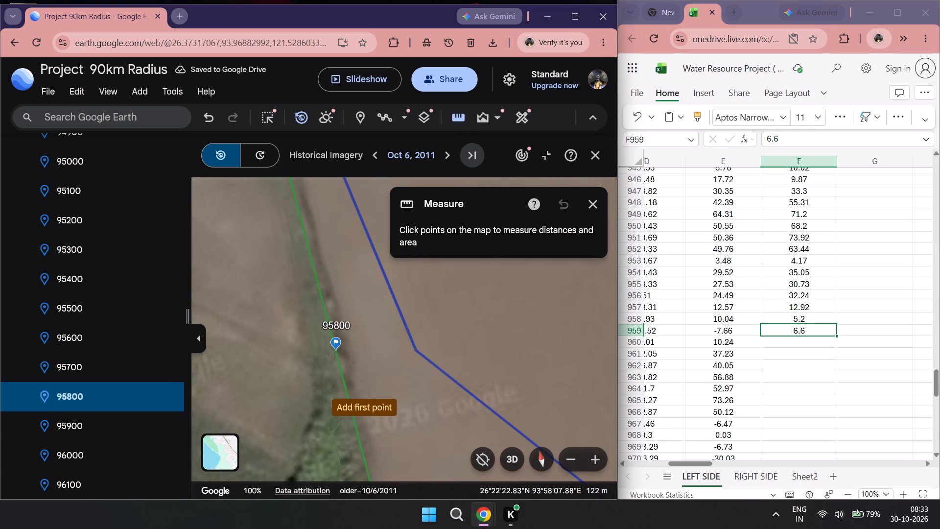
click(338, 358)
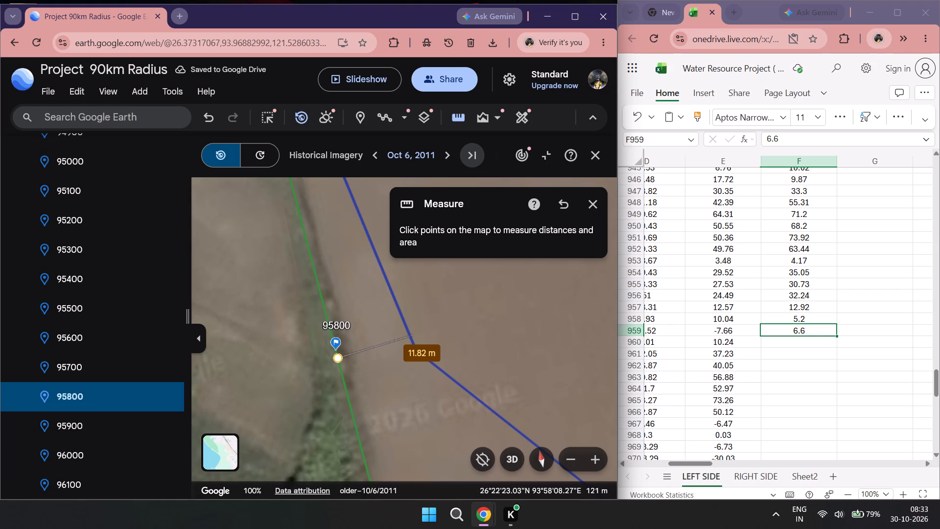
double_click(453, 119)
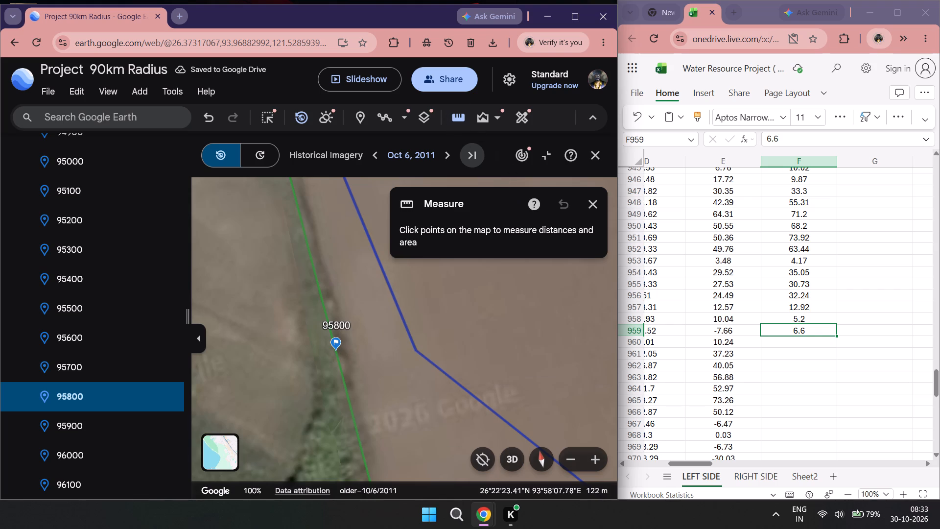
double_click(795, 342)
text(11.1)
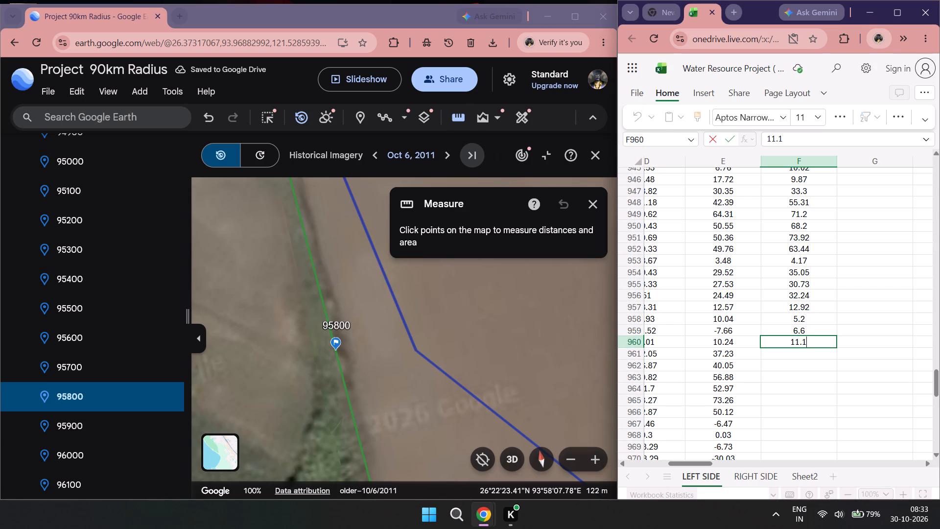
key(6)
Measure the distance from placemark 95900 to the blue line and record 45.36 in cell F961.
double_click(56, 429)
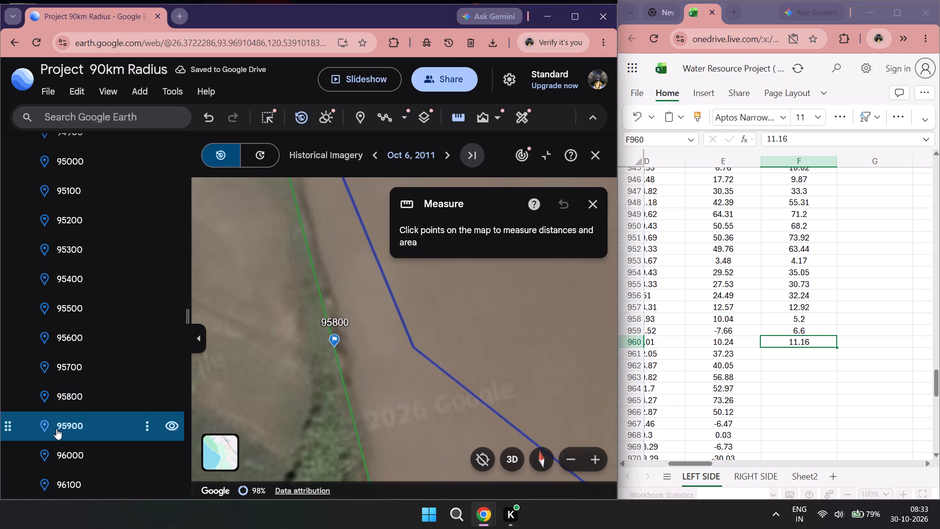
scroll(329, 361, down, 4)
drag(355, 311, 346, 329)
double_click(457, 115)
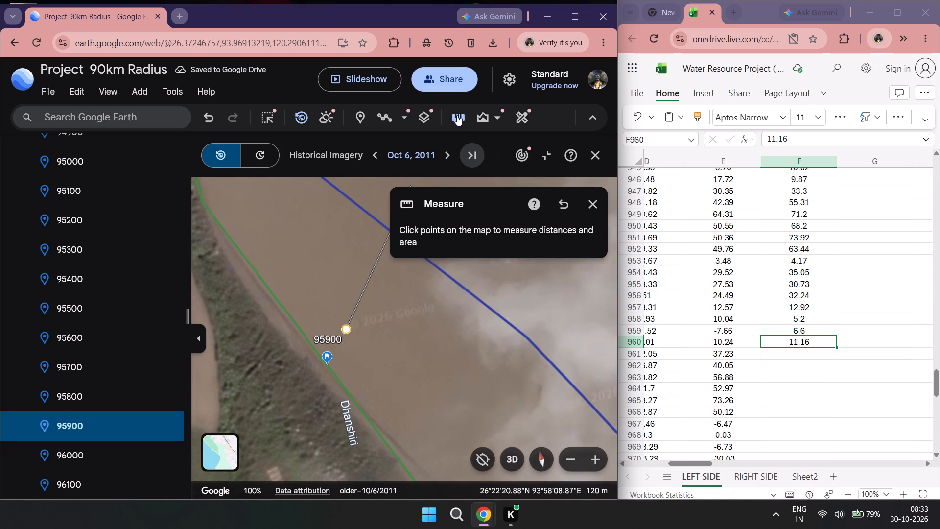
click(328, 366)
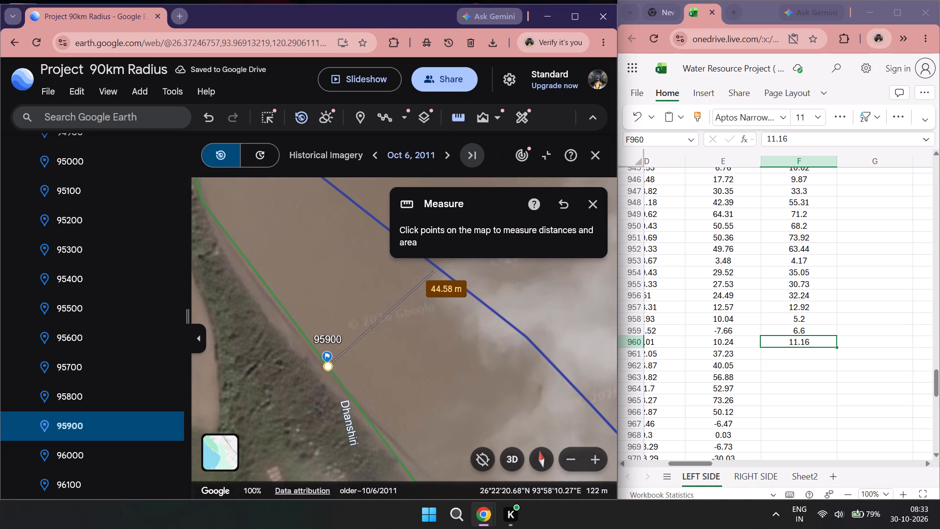
double_click(774, 357)
text(45.36)
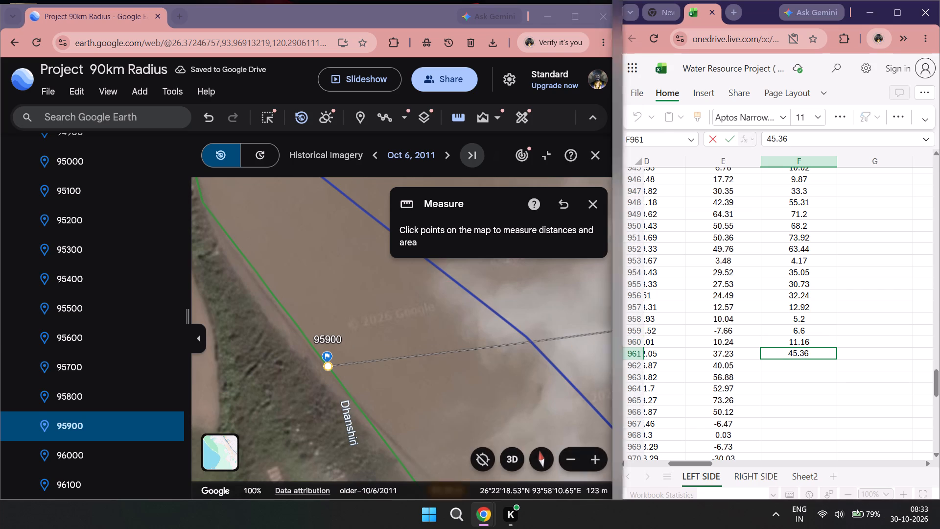
Measure the distance from placemark 96000 to the blue line and record 63.13 in cell F962.
scroll(75, 444, down, 2)
double_click(101, 361)
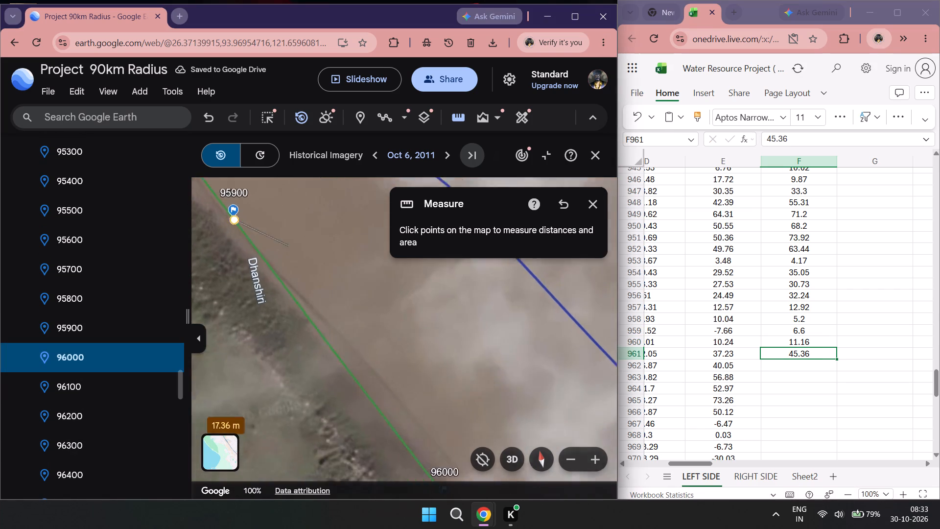
scroll(432, 413, down, 2)
drag(451, 375, 319, 375)
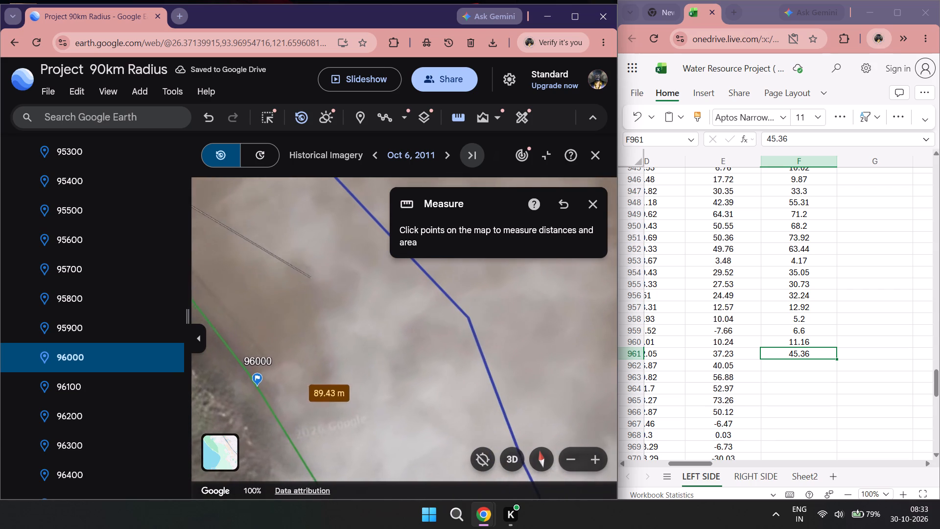
double_click(458, 108)
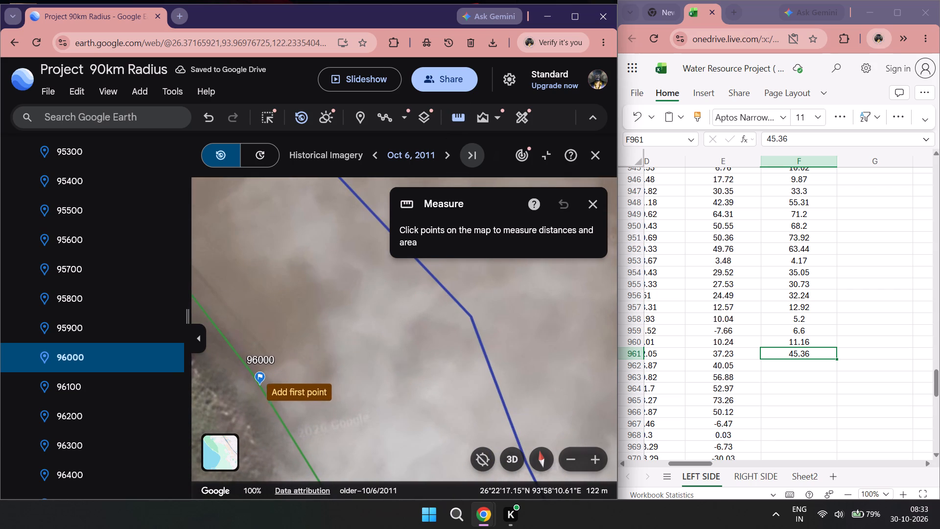
click(263, 389)
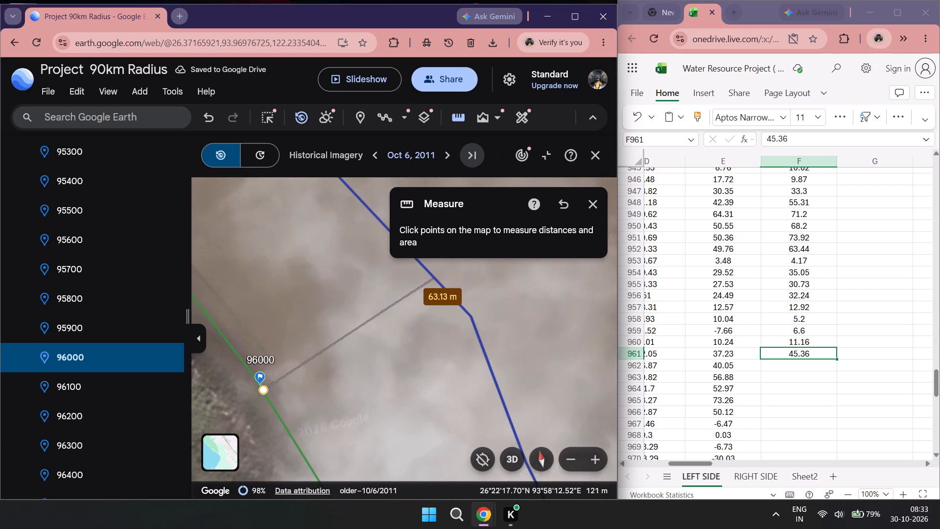
double_click(777, 368)
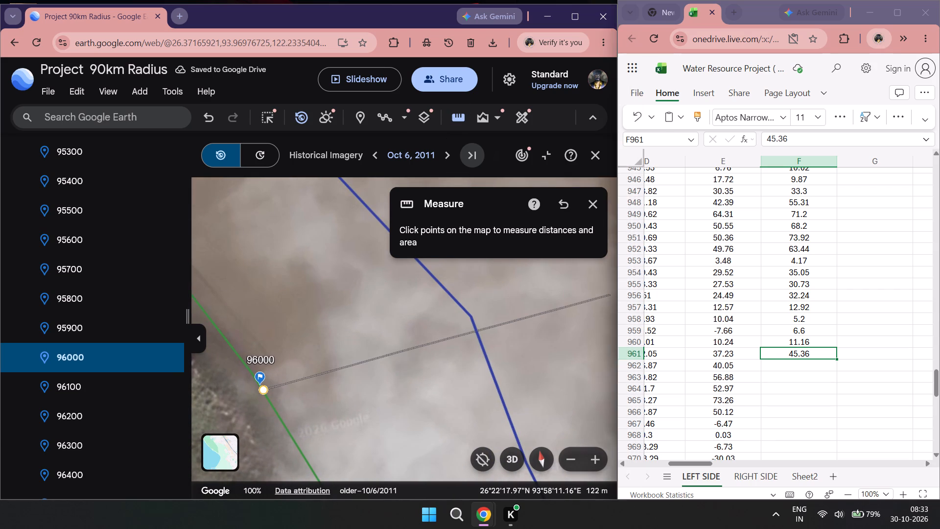
text(63.13)
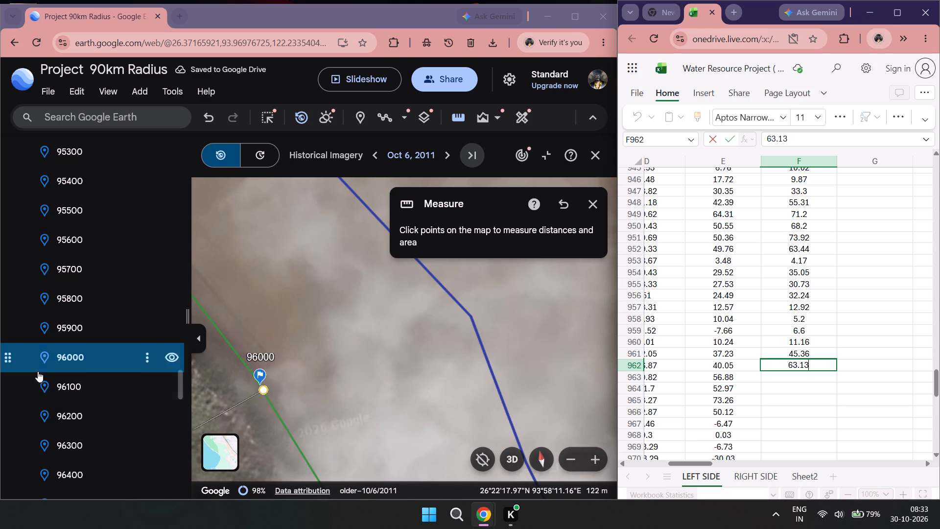
Measure the distance from placemark 96100 to the blue line and record 53.03 in cell F963.
double_click(51, 381)
scroll(352, 404, down, 2)
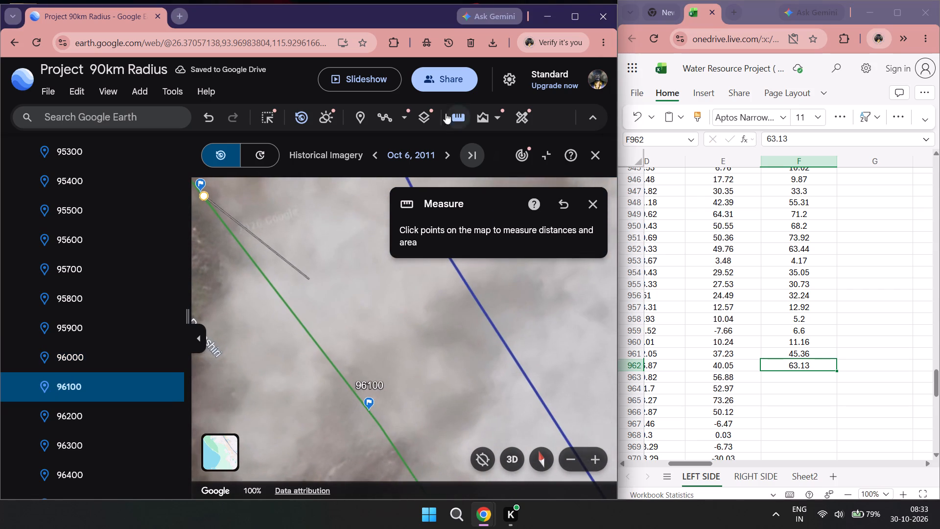
double_click(458, 115)
click(368, 409)
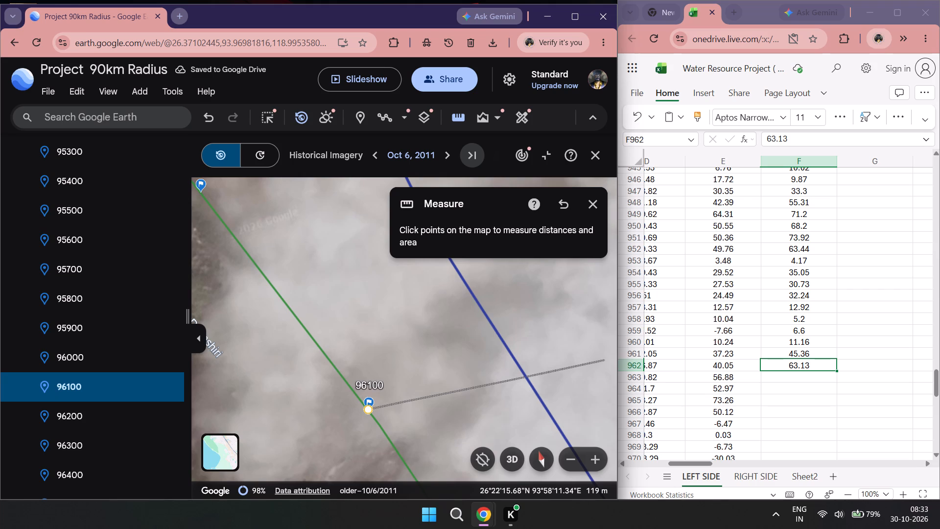
double_click(790, 373)
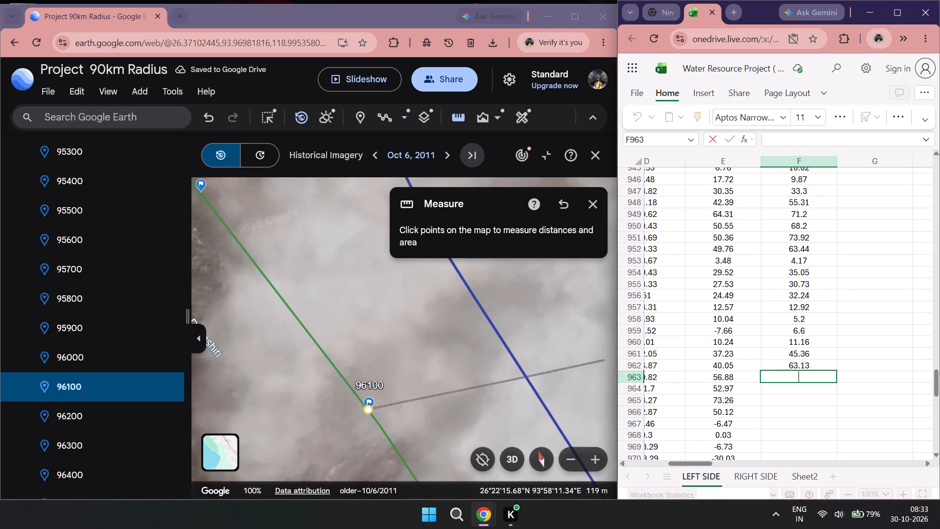
text(53.03)
Measure the distance from placemark 96200 to the blue line and record 48.5 in cell F964.
double_click(116, 411)
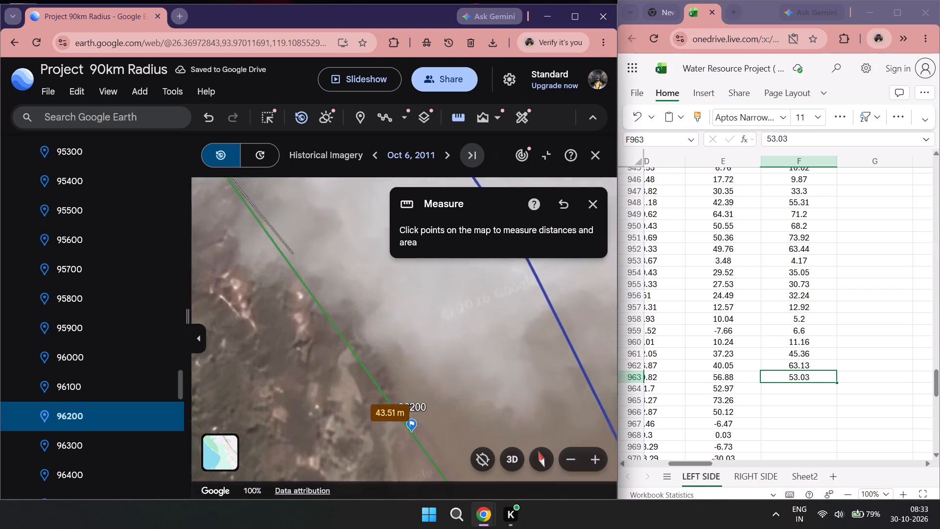
scroll(392, 395, down, 2)
double_click(454, 118)
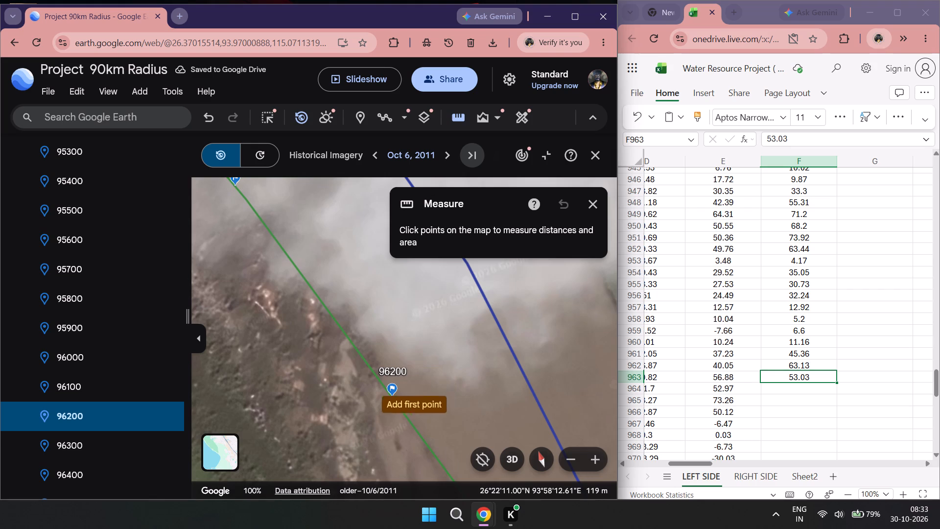
click(388, 395)
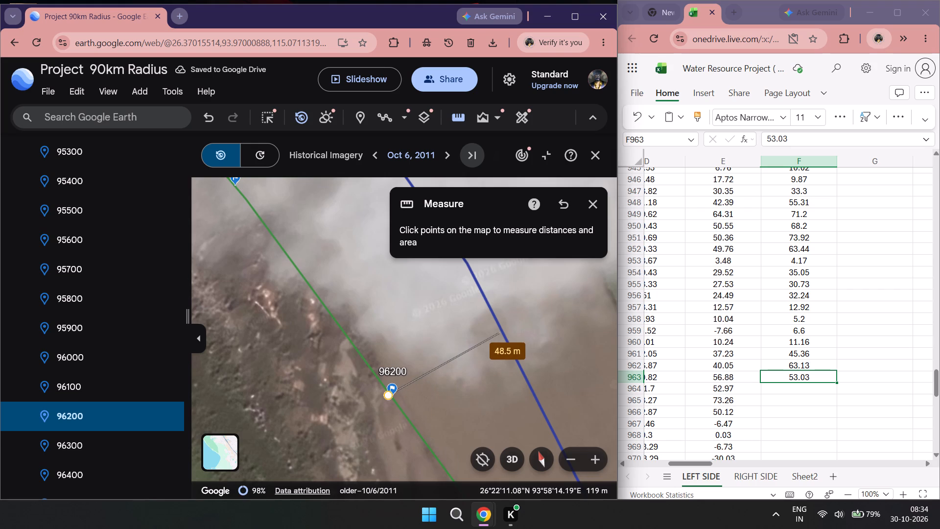
double_click(775, 389)
text(48.5)
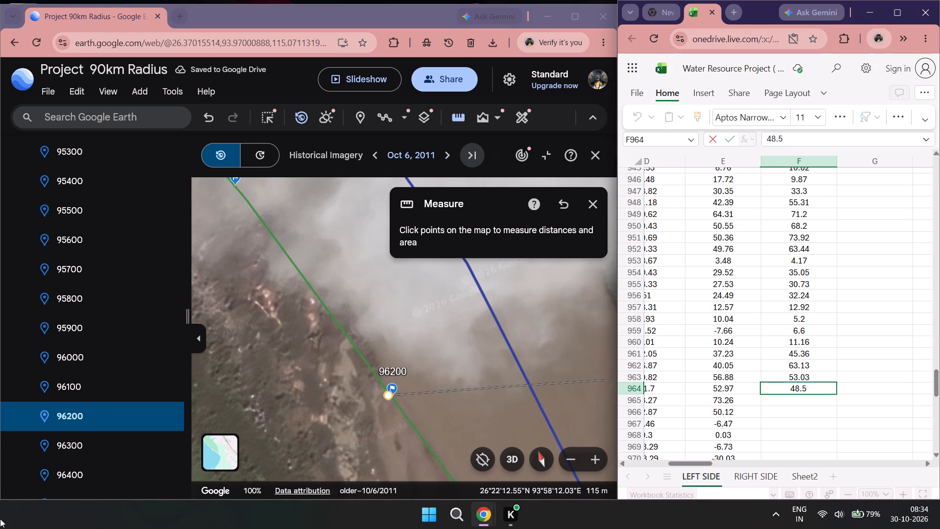
Measure the distance from placemark 96300 to the blue line and record 69.48 in cell F965.
double_click(76, 453)
scroll(433, 434, down, 1)
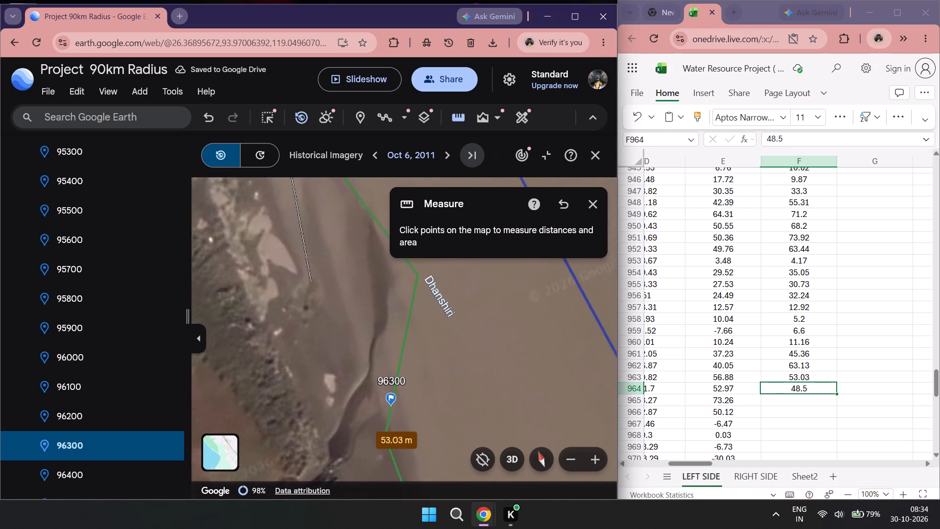
drag(384, 421, 289, 388)
click(457, 122)
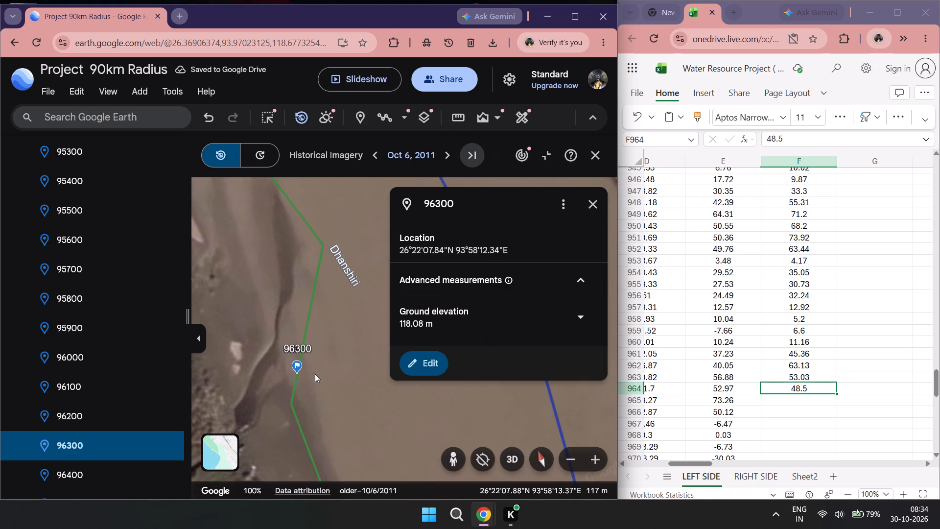
click(453, 116)
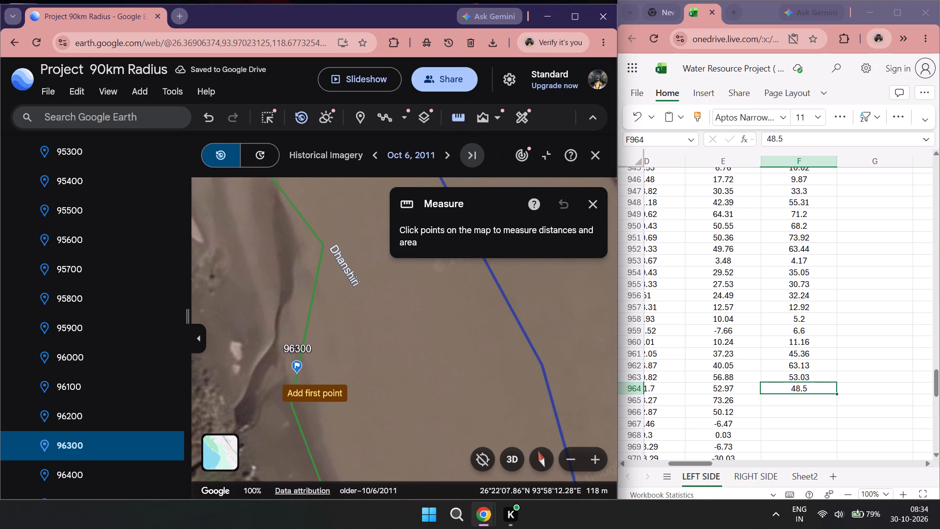
click(296, 370)
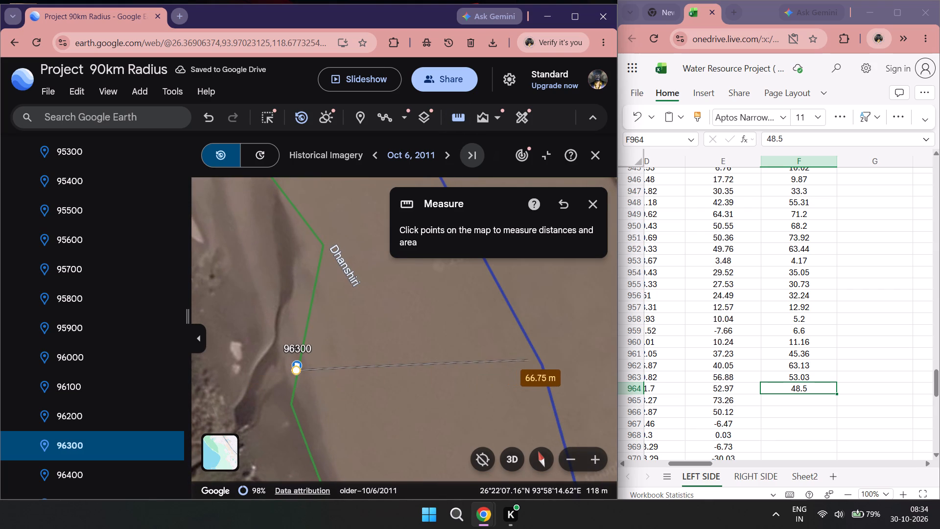
double_click(789, 402)
text(69.48)
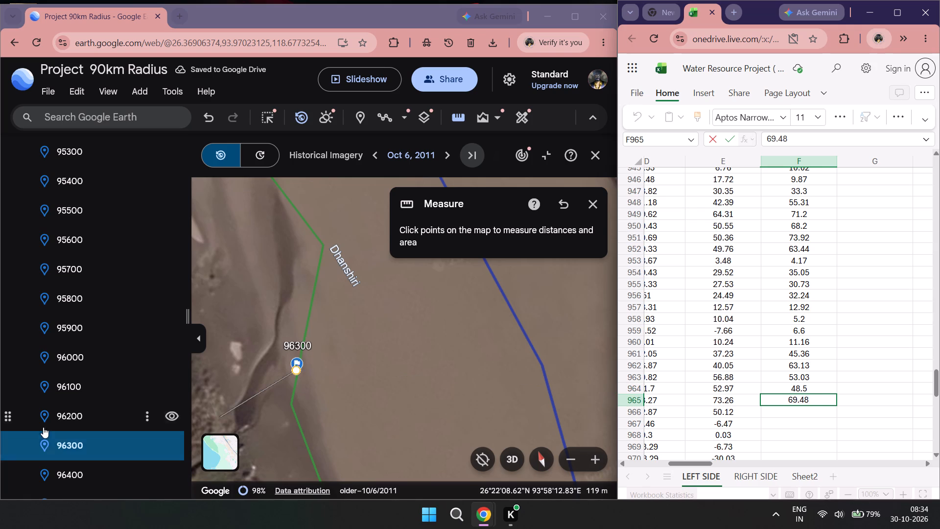
Measure the distance from placemark 96400 to the blue line and record 63.63 in cell F966, keeping 69.48 in F965.
scroll(57, 401, down, 4)
double_click(85, 277)
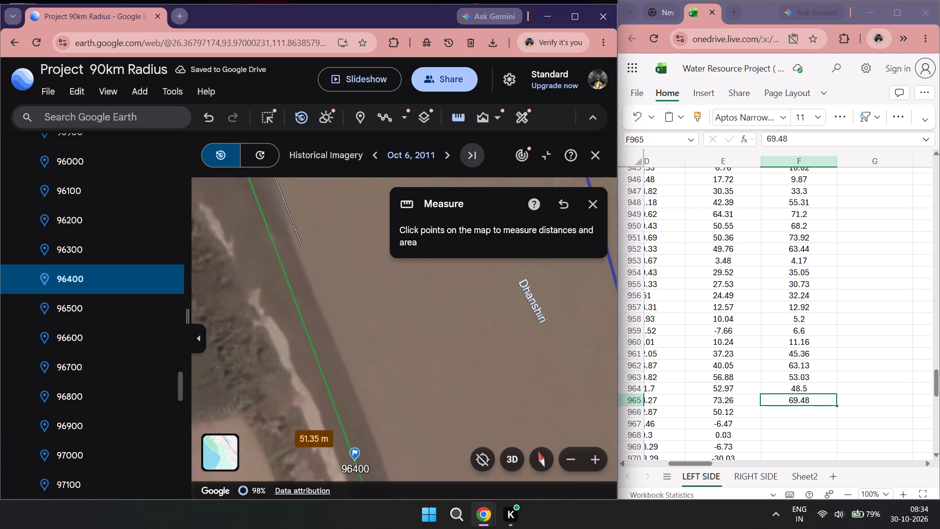
scroll(315, 415, down, 2)
double_click(457, 113)
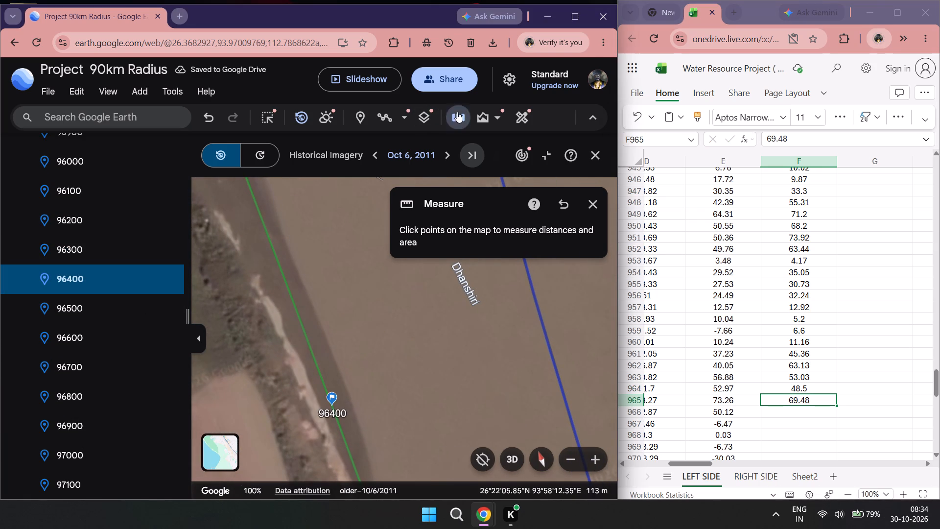
click(332, 408)
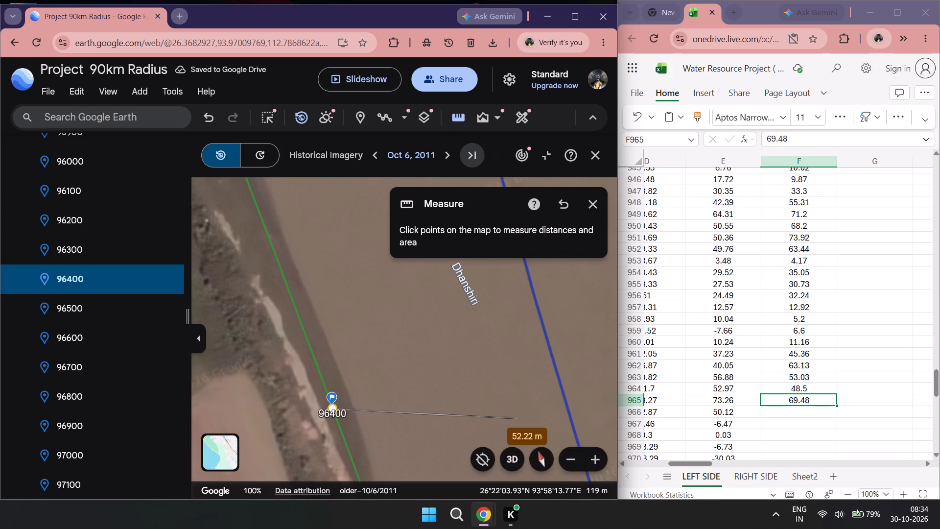
click(825, 406)
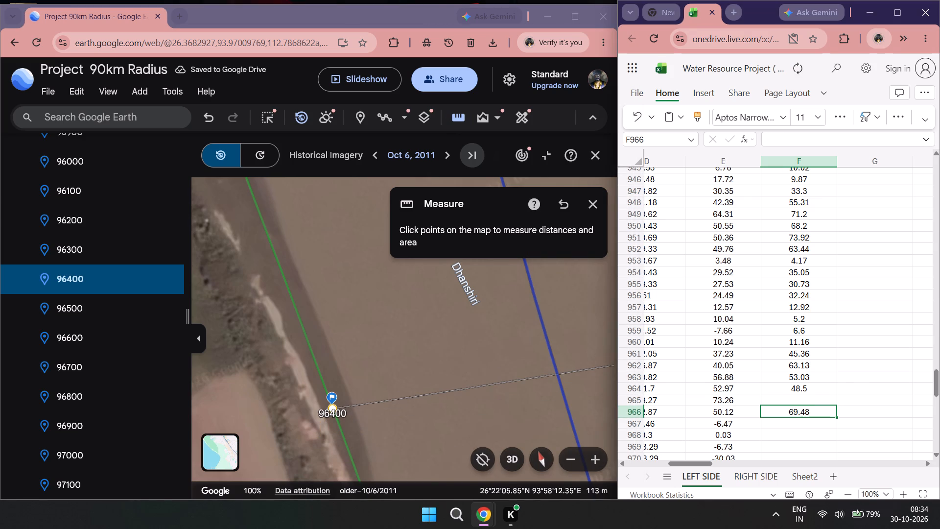
drag(826, 407, 827, 397)
double_click(815, 409)
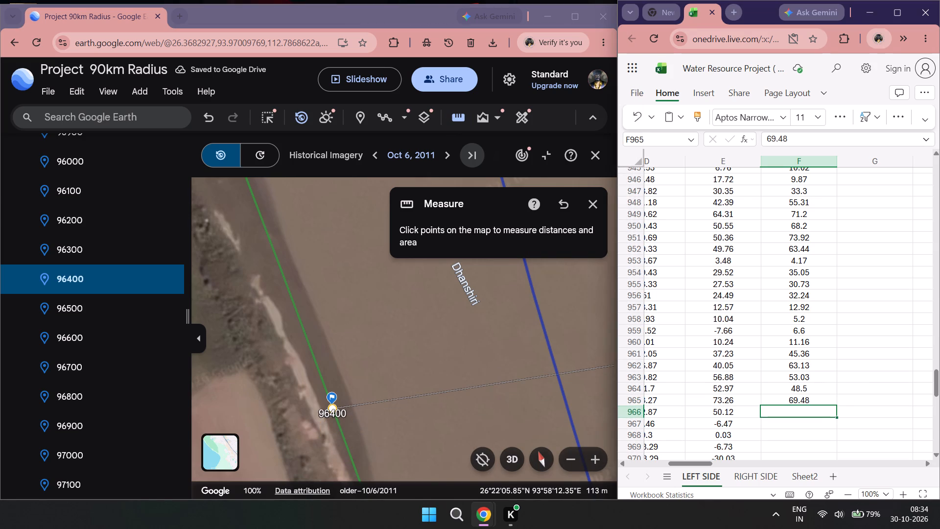
text(63)
key(period)
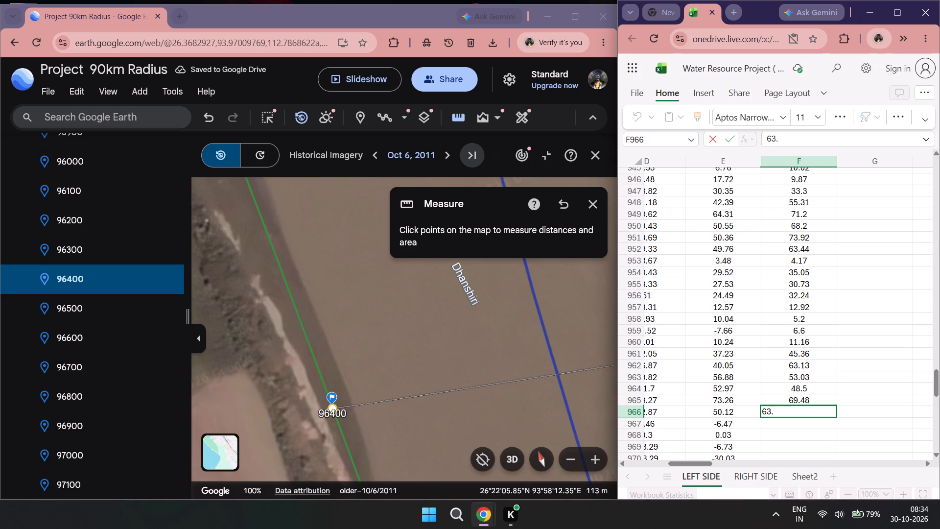
text(63)
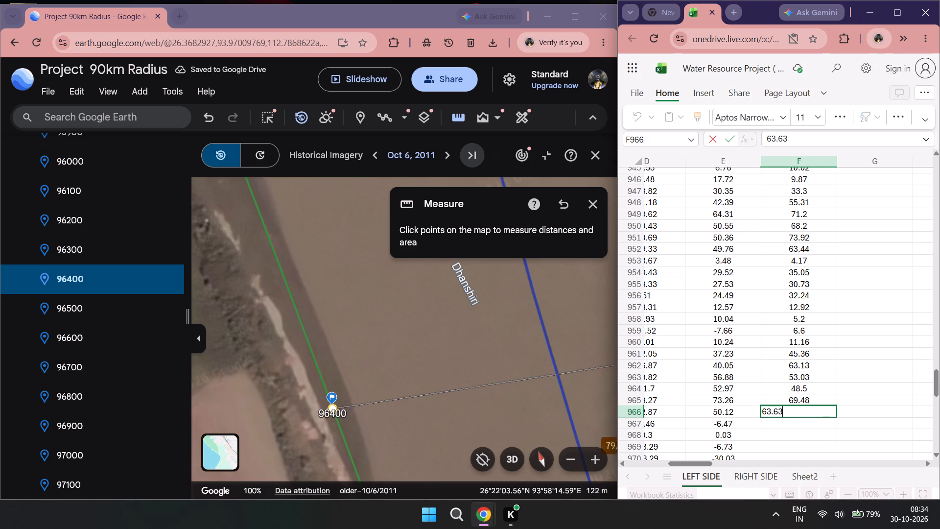
Measure the distance from placemark 96500 to the blue line and record -9.55 in cell F967.
double_click(96, 306)
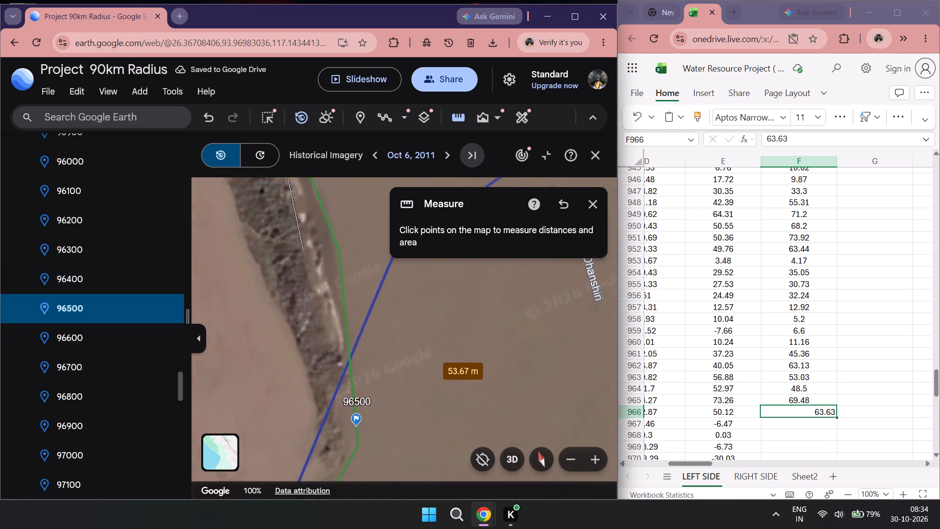
scroll(423, 368, down, 1)
double_click(459, 121)
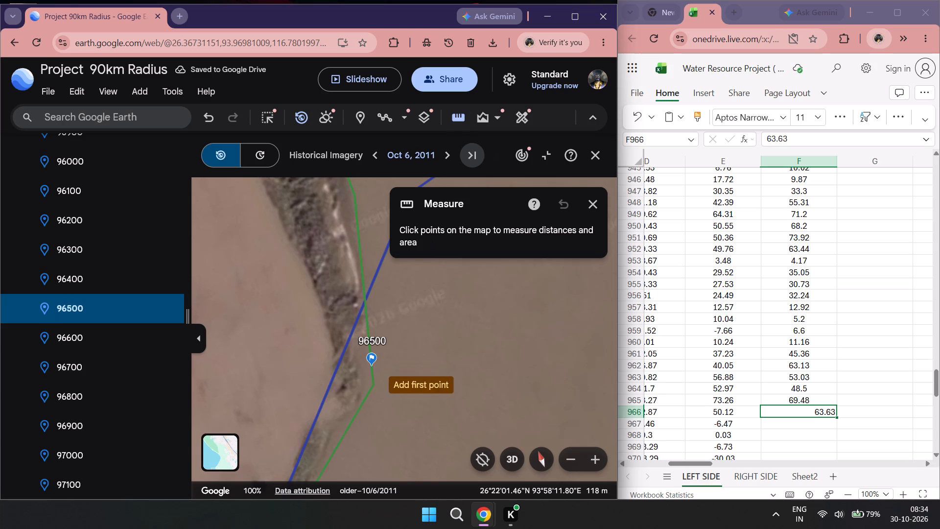
click(373, 367)
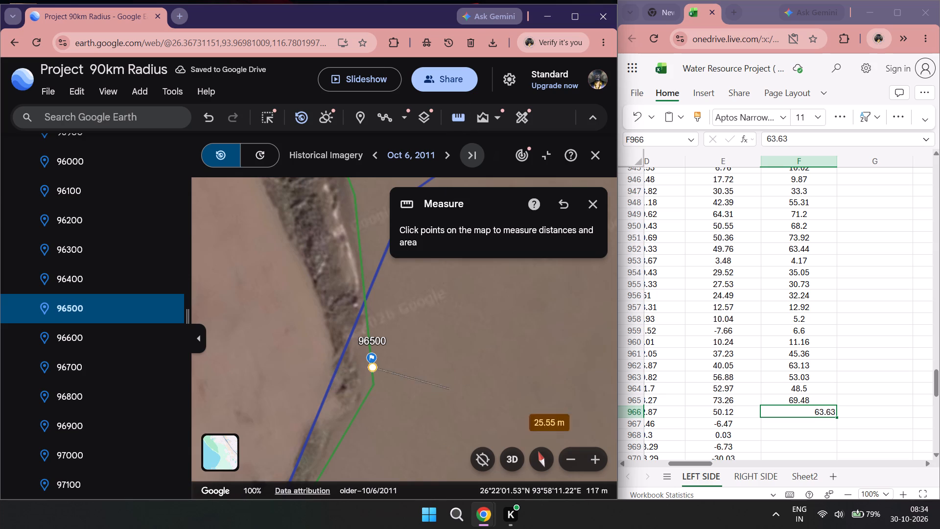
double_click(784, 423)
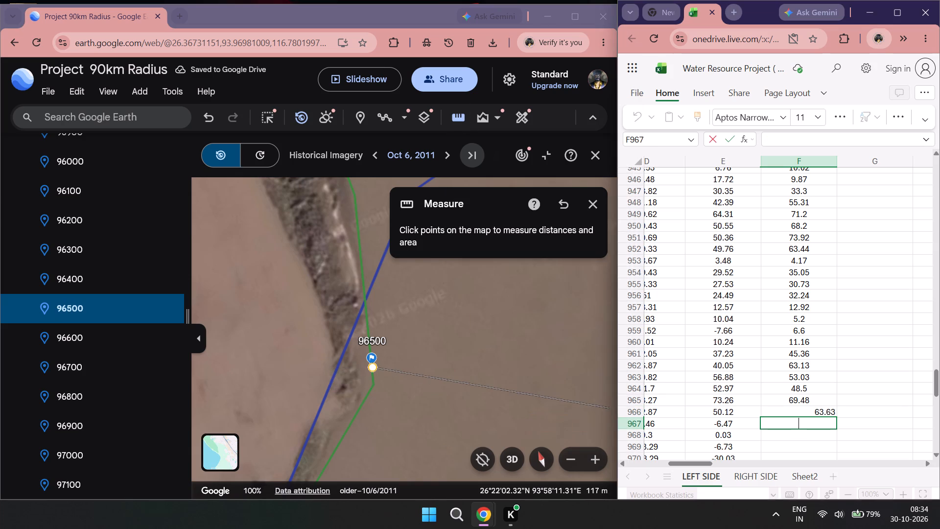
text(-9.55)
Estimate the small offset between the green and blue lines at placemark 96600 and record -0.5 in cell F968.
double_click(70, 348)
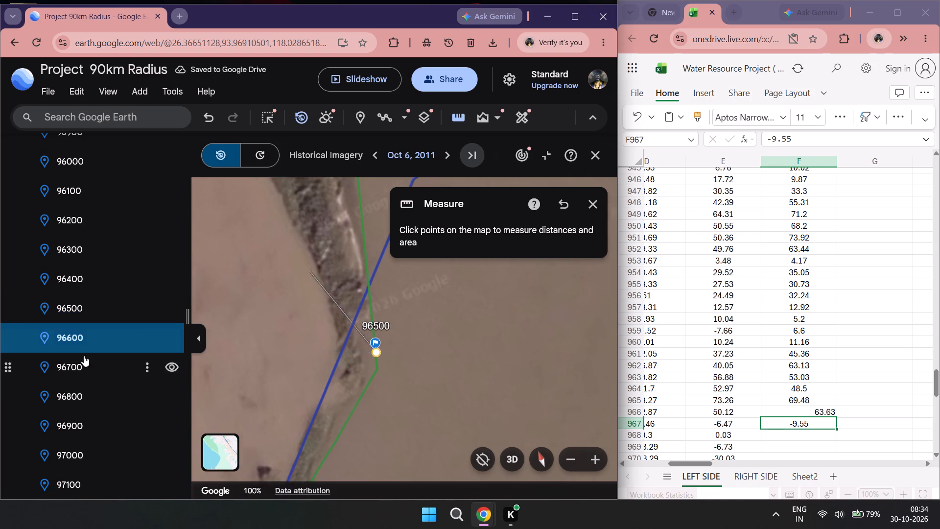
scroll(307, 372, down, 1)
scroll(307, 372, up, 3)
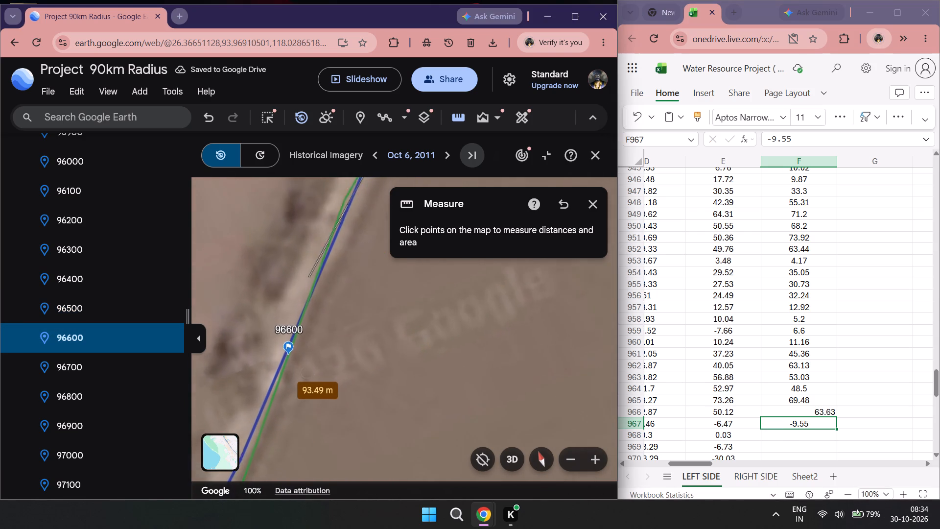
scroll(307, 372, up, 5)
double_click(809, 438)
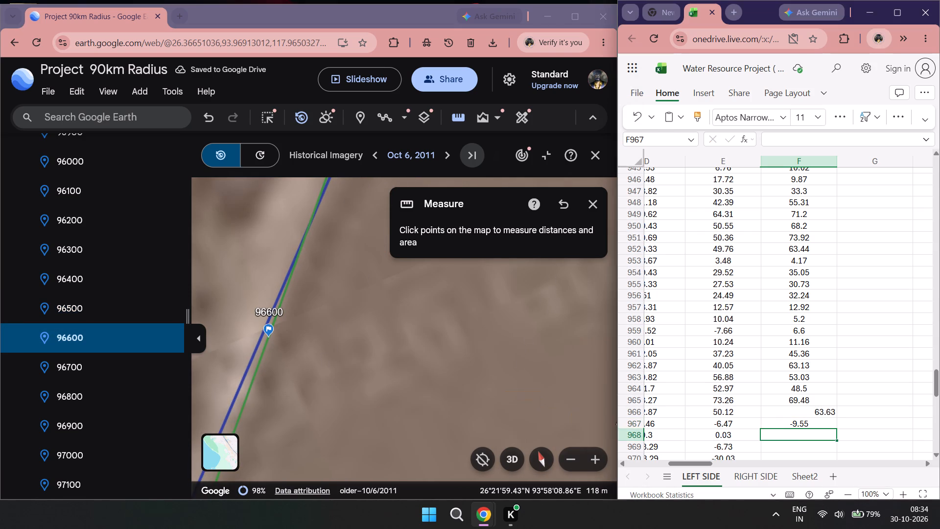
key(minus)
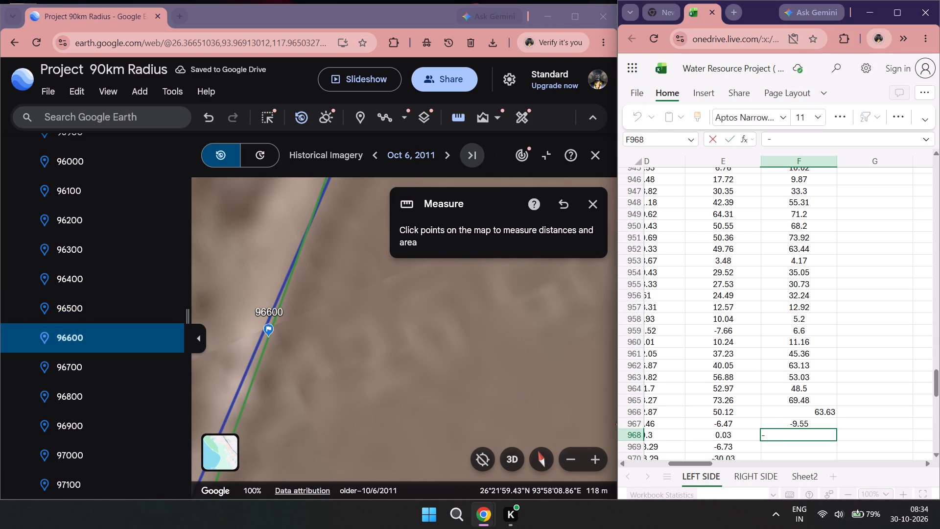
text(0.)
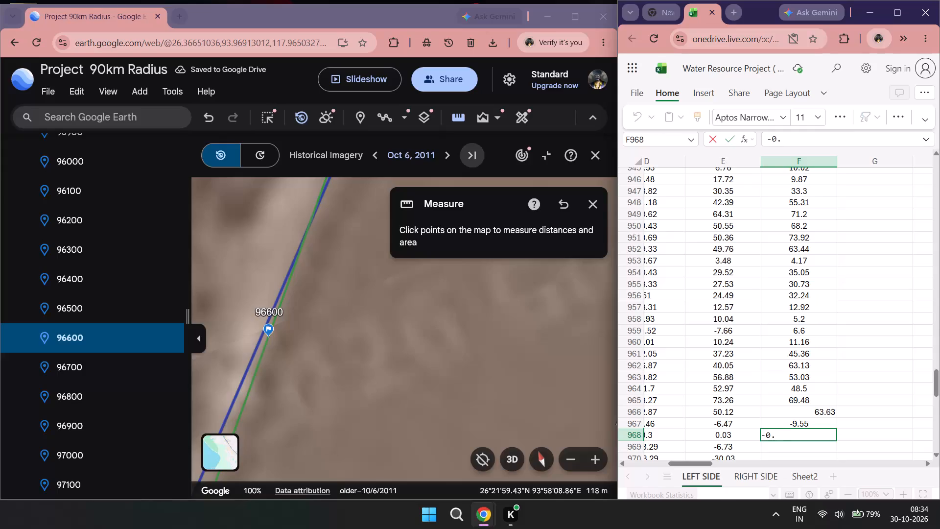
key(5)
Measure the distance from placemark 96700 to the blue line and record -13.44 in cell F969.
double_click(83, 374)
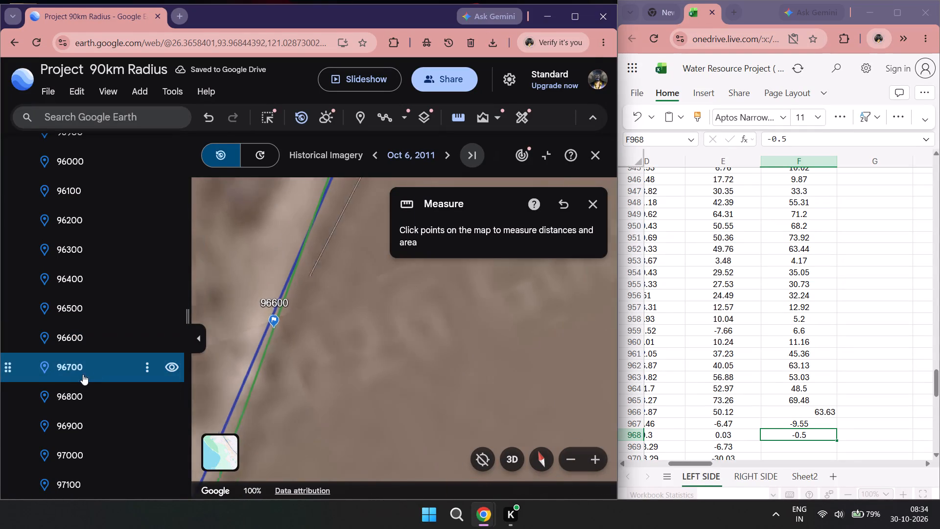
scroll(283, 354, down, 2)
click(291, 354)
drag(297, 354, 452, 354)
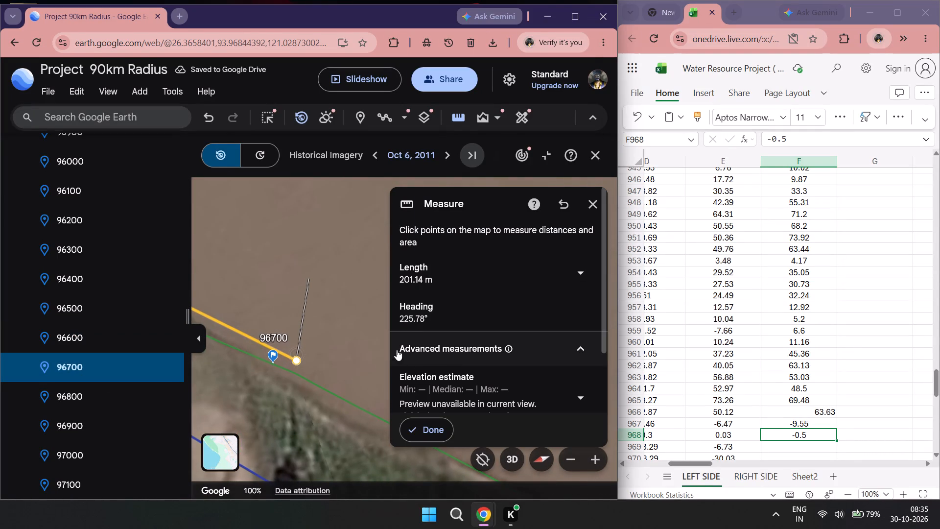
double_click(461, 116)
drag(291, 361, 305, 296)
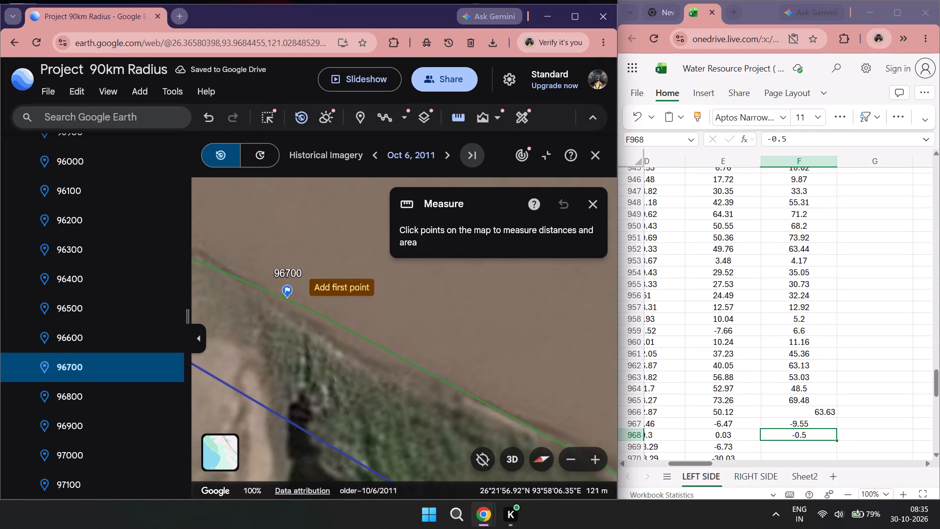
click(286, 297)
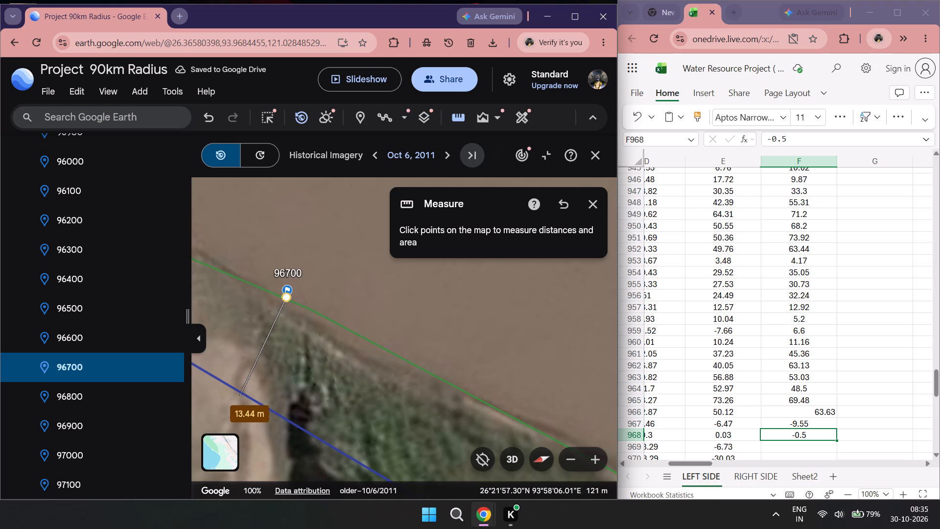
double_click(819, 449)
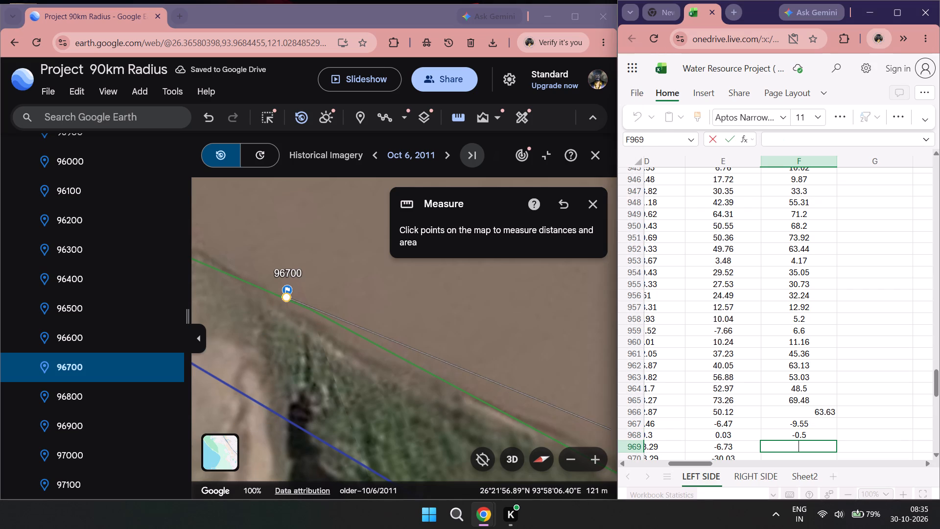
text(-13.44)
Measure the distance from placemark 96800 to the blue line and record 27.56 in cell F970.
double_click(50, 398)
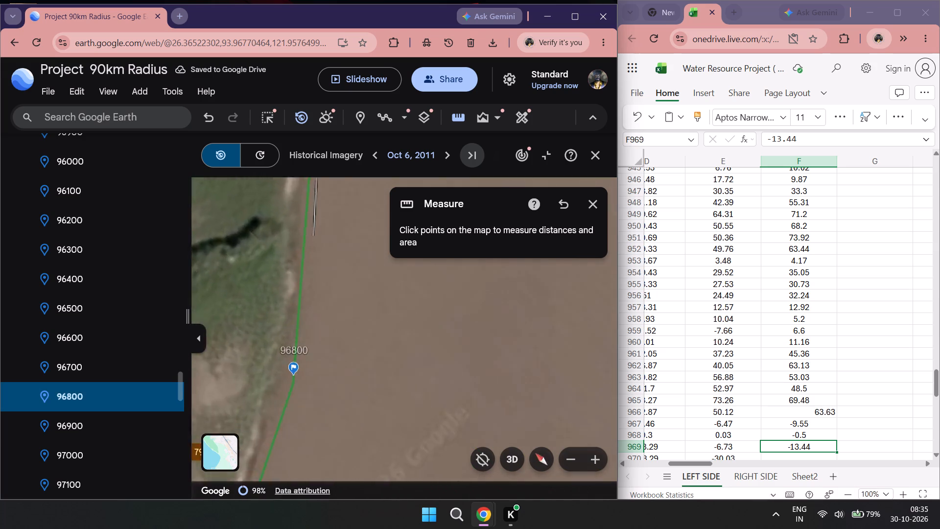
scroll(330, 380, down, 6)
drag(335, 384, 433, 394)
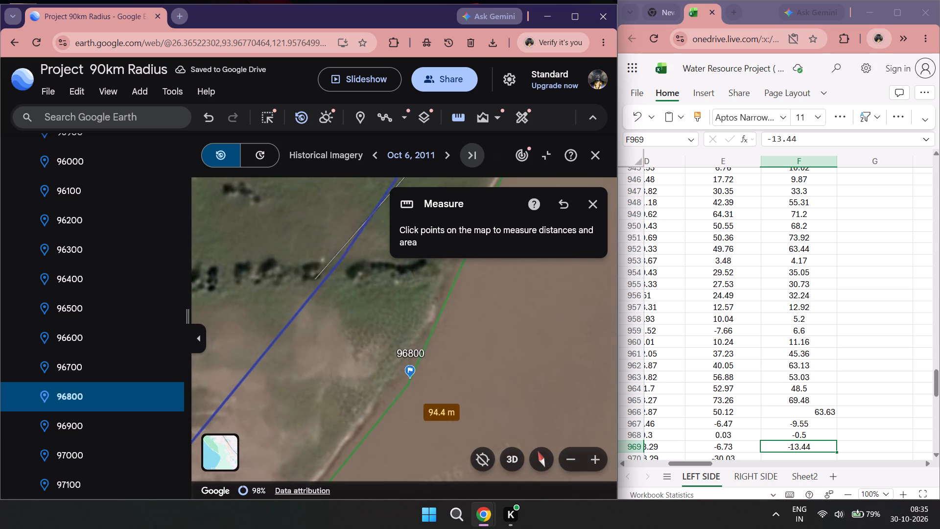
double_click(460, 122)
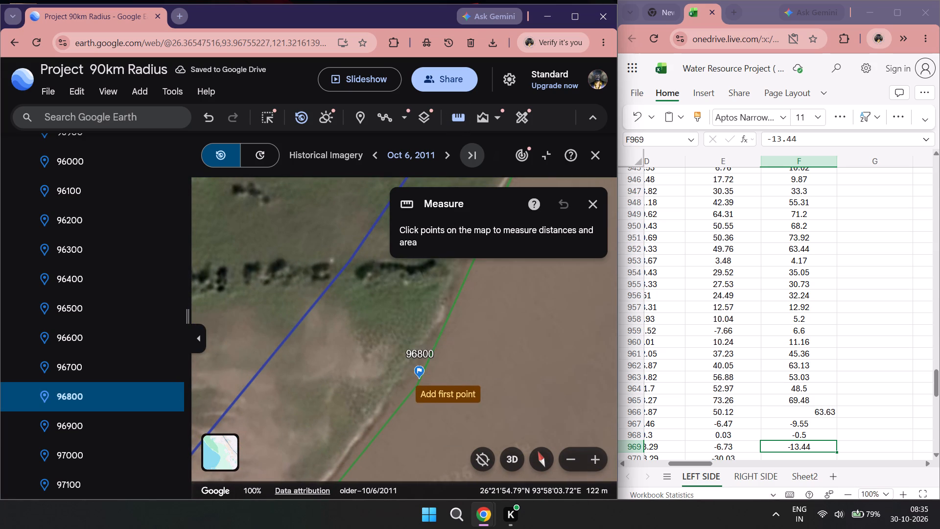
click(420, 379)
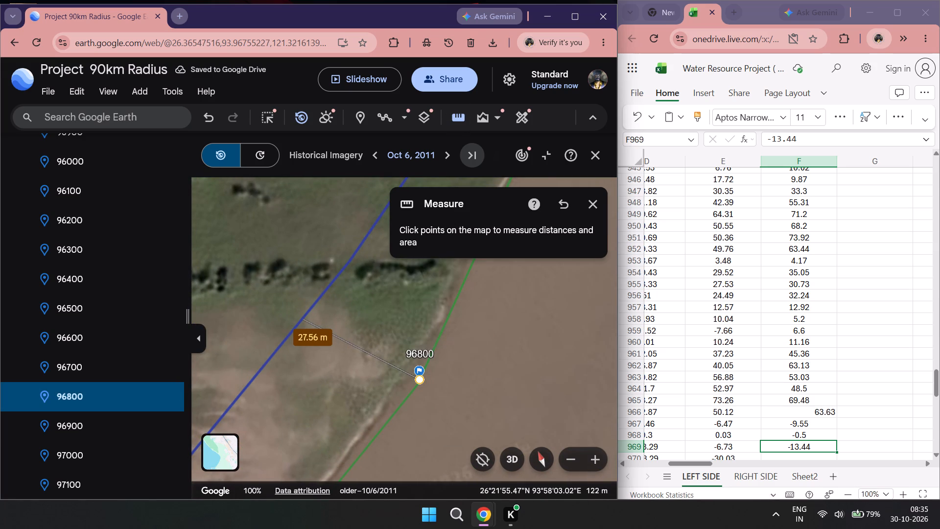
scroll(896, 322, down, 2)
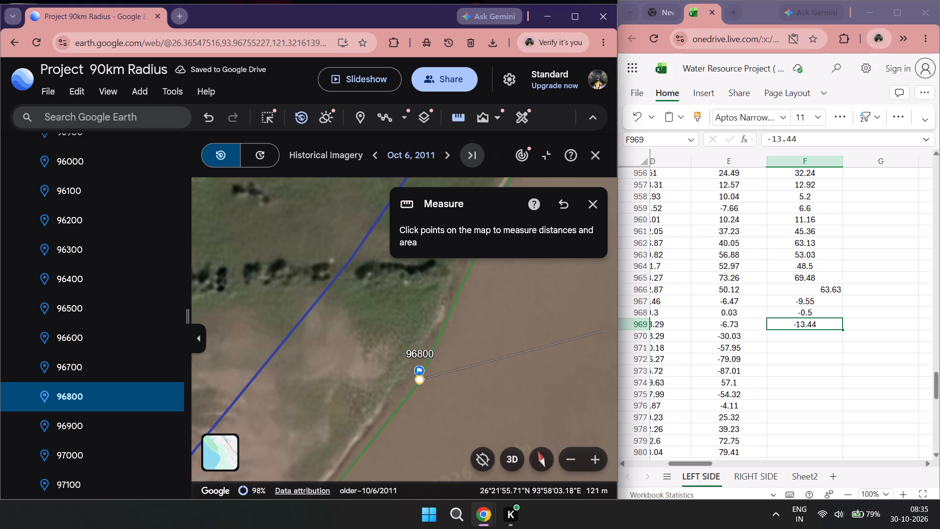
double_click(804, 339)
text(23)
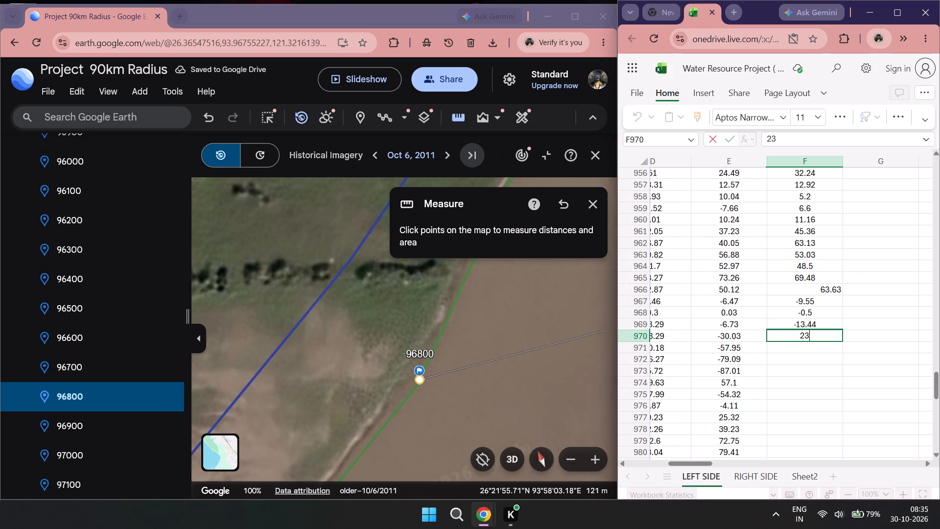
key(BackSpace)
text(7.56)
Measure the distance from placemark 96900 to the blue line and record -49.88 in cell F971.
double_click(114, 430)
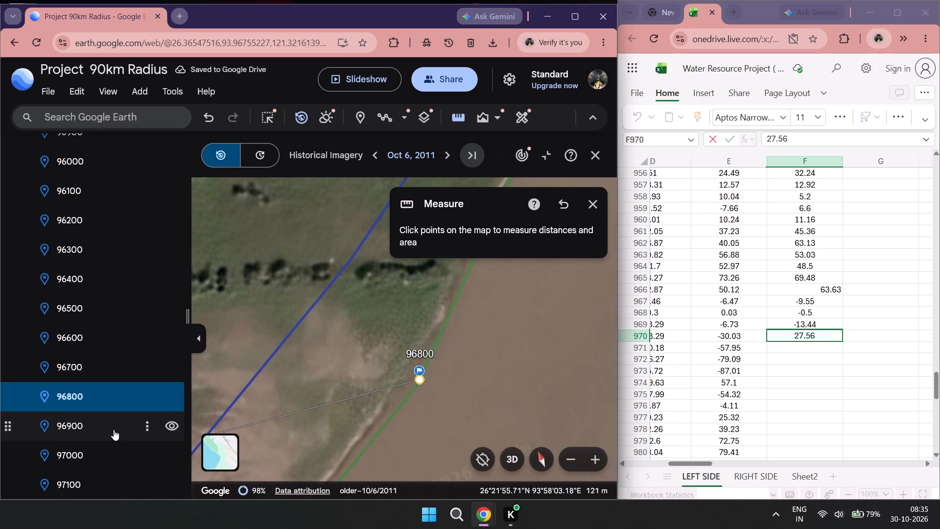
scroll(373, 388, down, 3)
drag(374, 388, 481, 361)
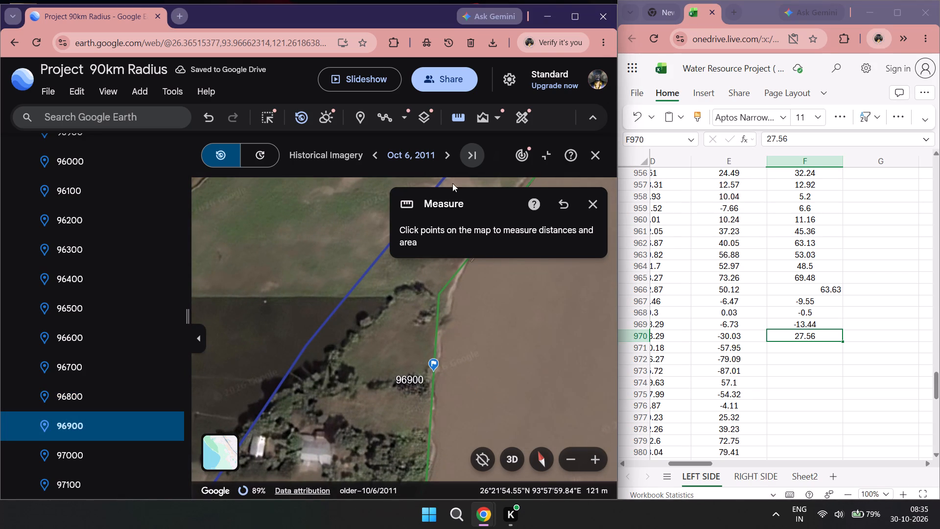
double_click(452, 116)
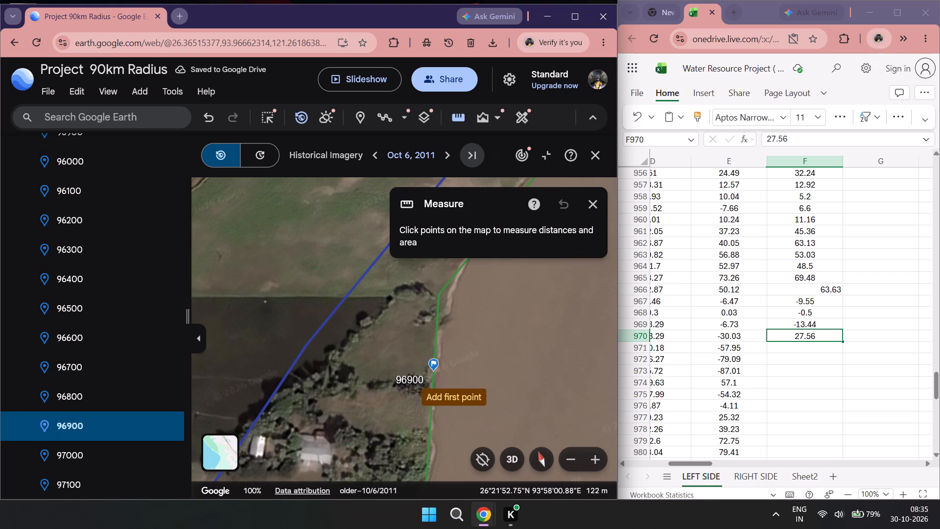
click(435, 371)
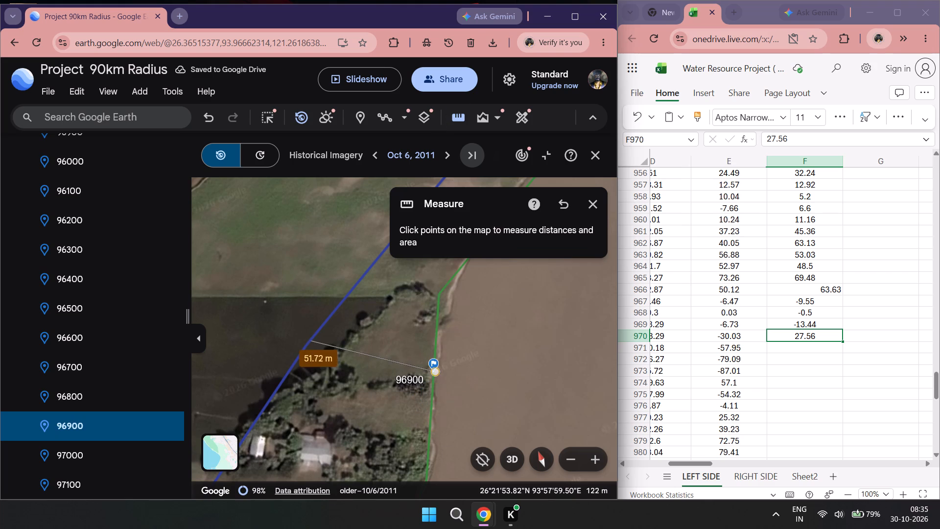
double_click(778, 347)
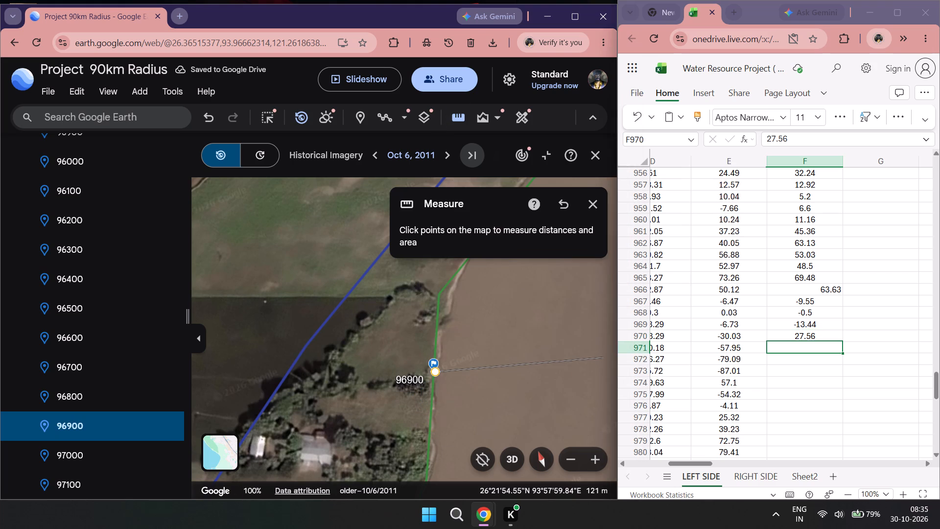
text(-48)
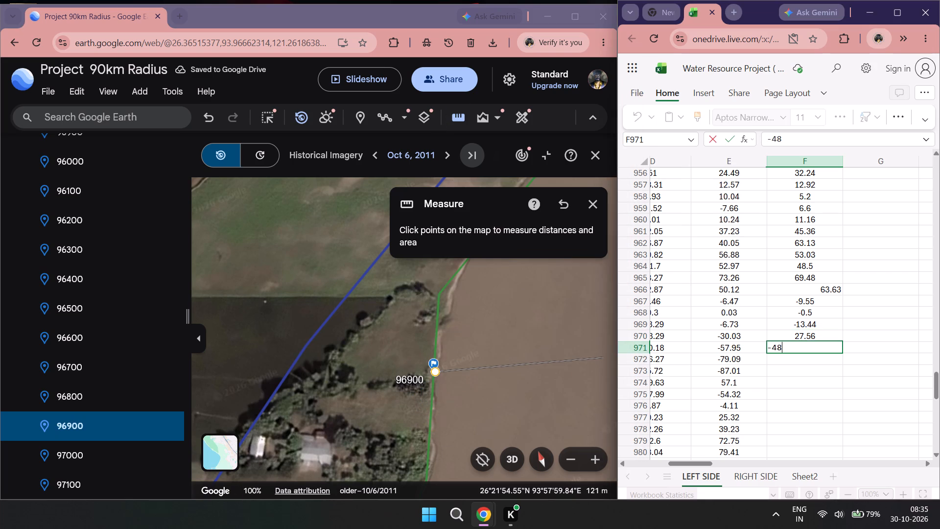
key(BackSpace)
text(9.)
text(88)
Measure the distance from placemark 97000 to the blue line and record -80.31 in cell F972.
double_click(95, 452)
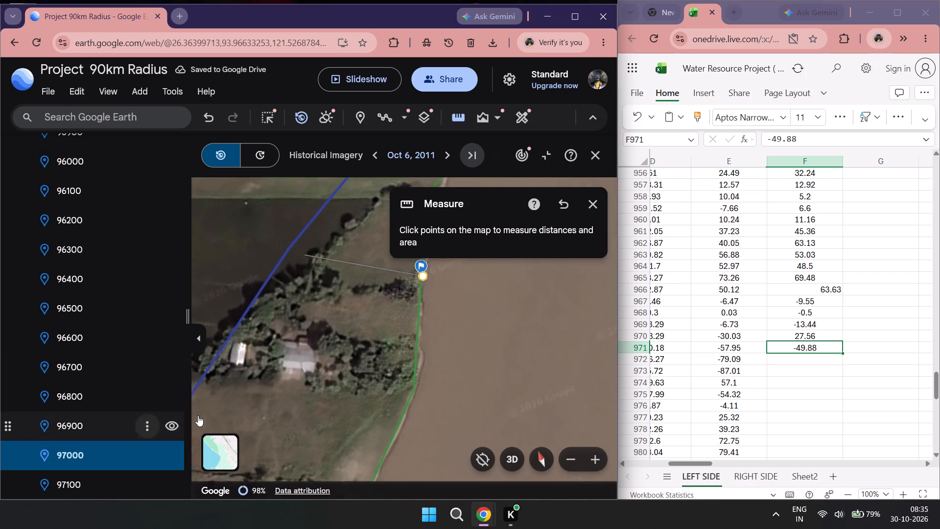
scroll(387, 389, down, 3)
drag(387, 389, 476, 355)
double_click(454, 114)
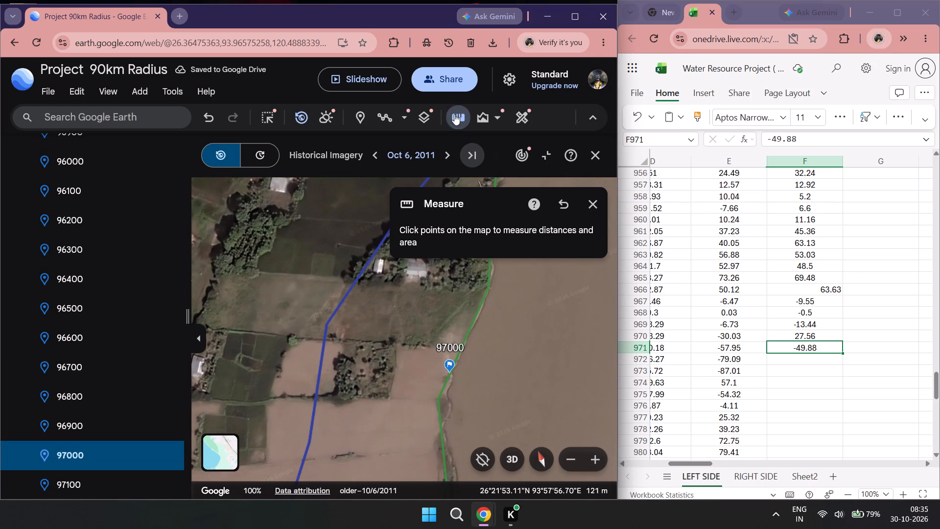
click(451, 372)
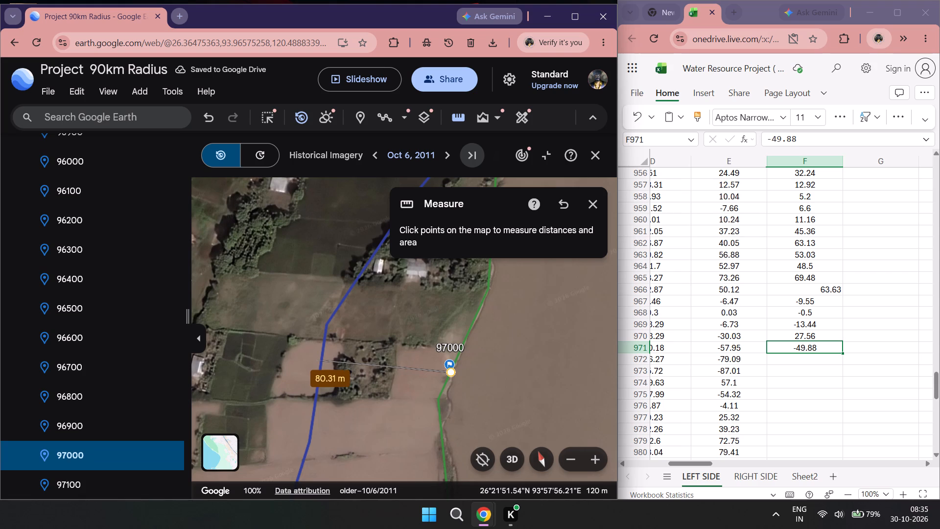
double_click(795, 362)
key(minus)
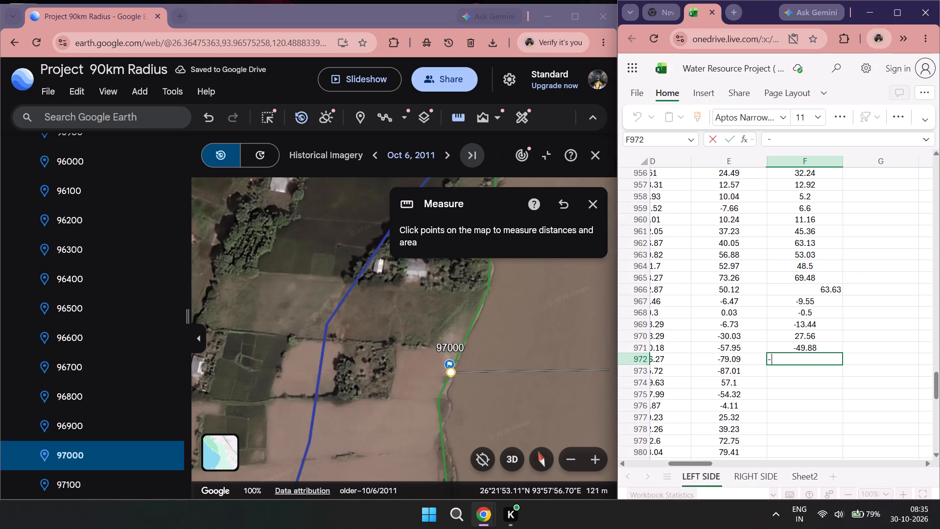
text(80)
text(.31)
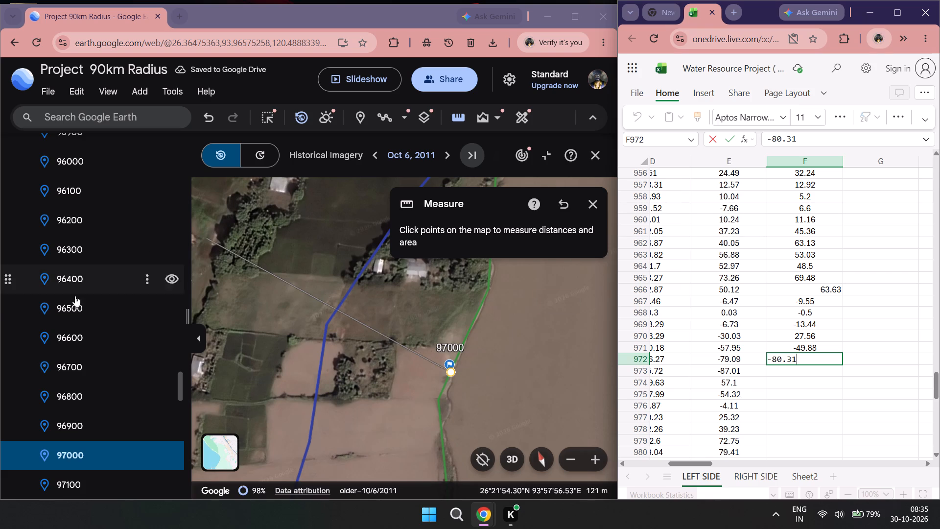
Measure the distance from placemark 97100 to the blue line and record -95.51 in cell F973.
scroll(68, 383, down, 3)
double_click(91, 338)
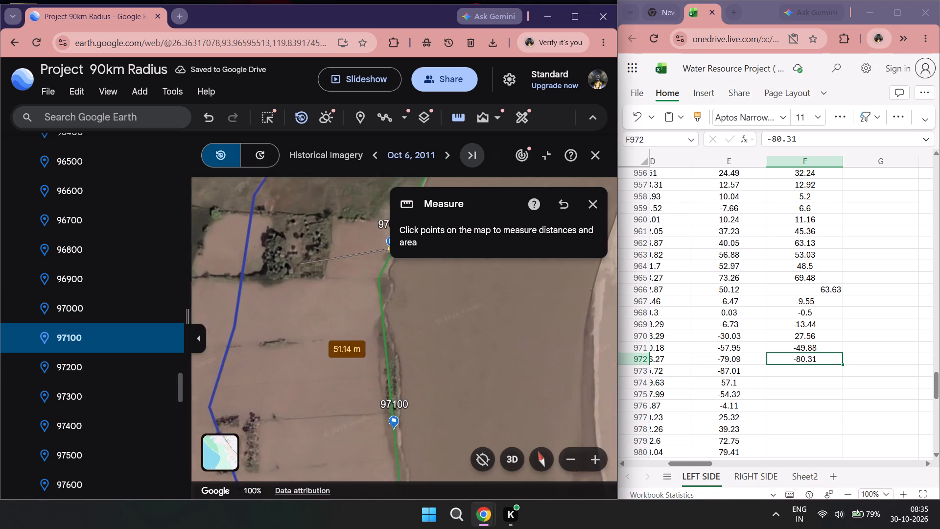
scroll(339, 331, down, 1)
double_click(464, 122)
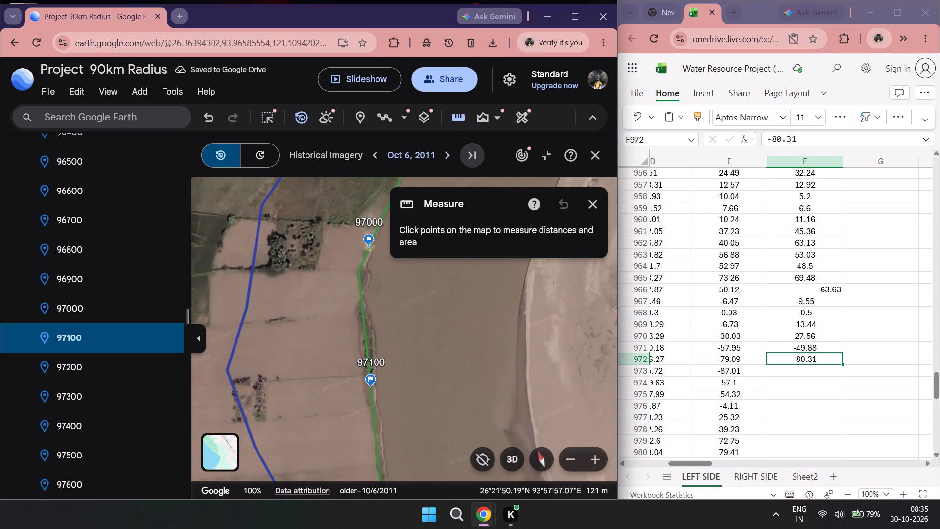
click(370, 387)
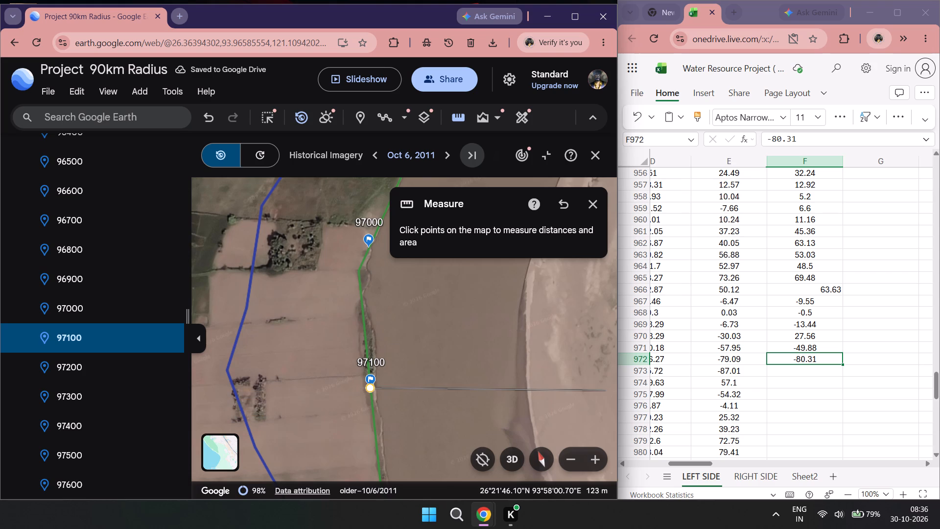
double_click(823, 376)
double_click(805, 371)
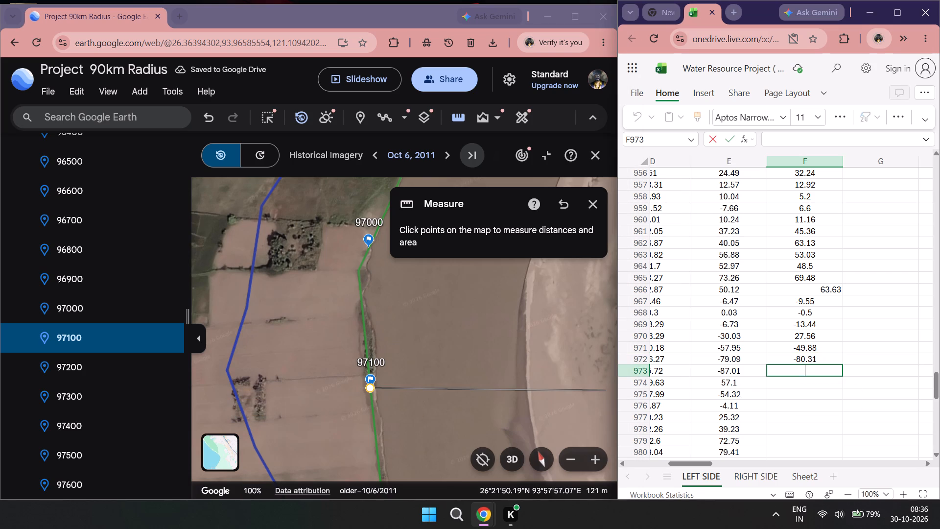
text(-9)
text(5.51)
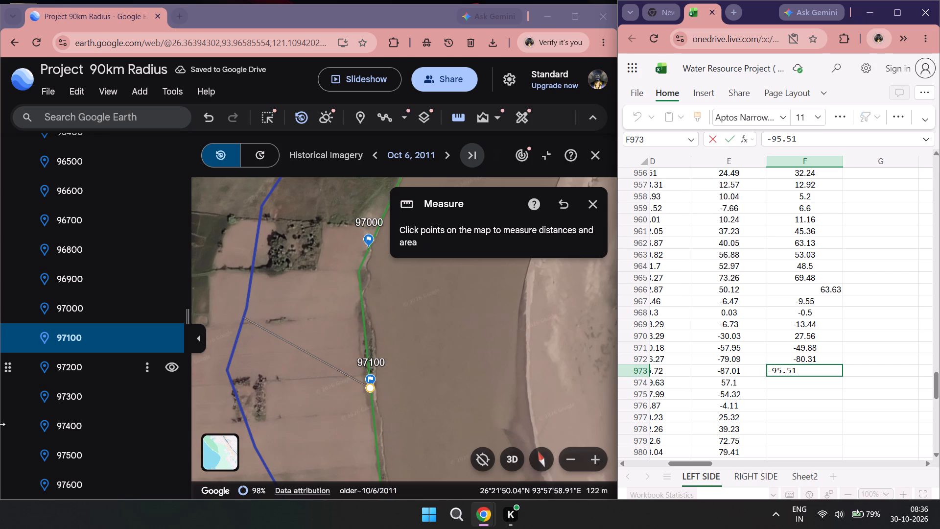
Measure the distance from placemark 97200 to the blue line and record -53.56 in cell F974.
double_click(106, 378)
scroll(296, 415, down, 1)
drag(297, 415, 301, 415)
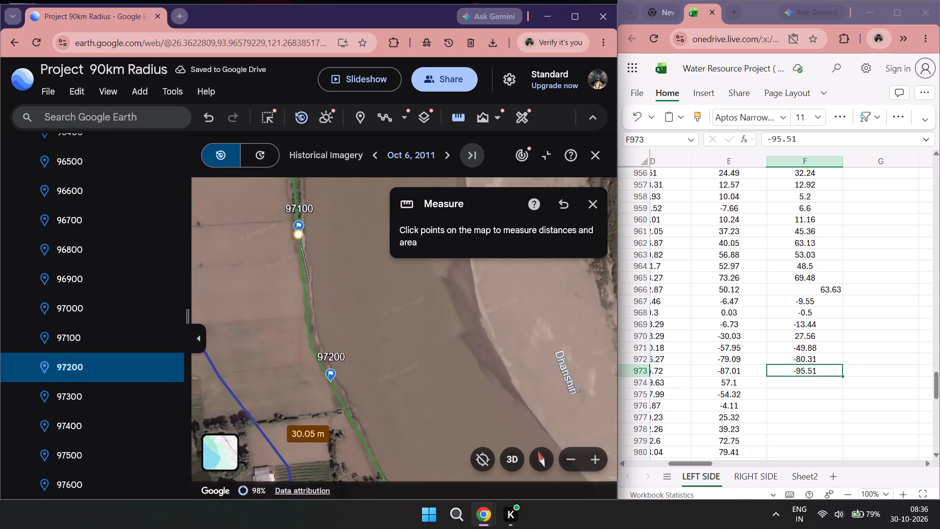
drag(301, 415, 340, 401)
double_click(453, 112)
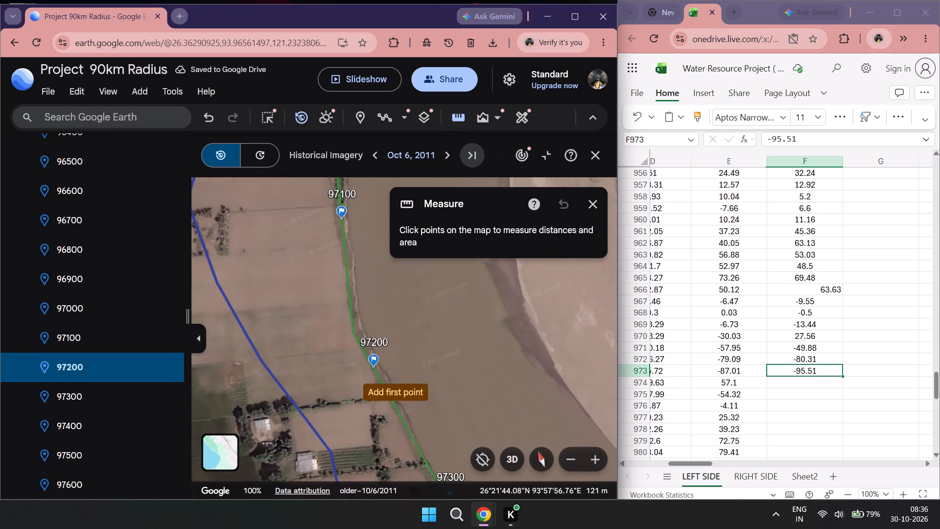
click(373, 372)
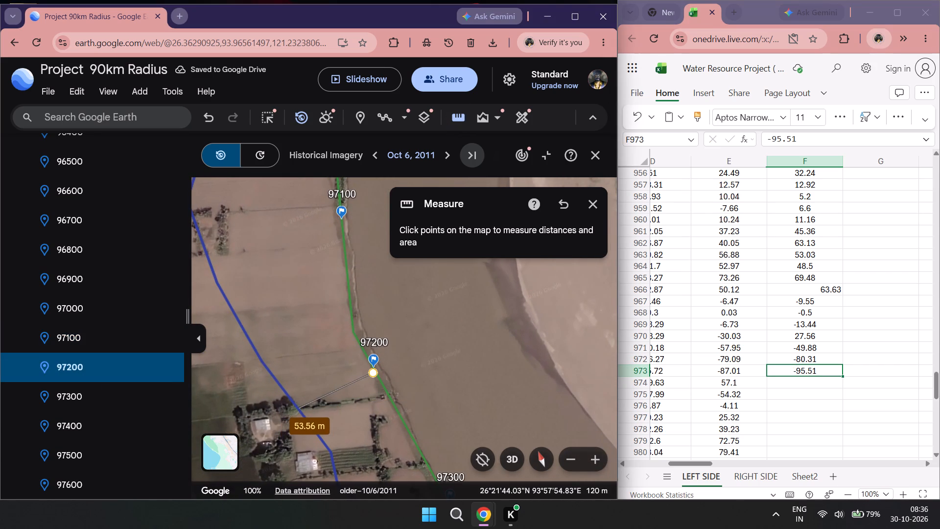
double_click(801, 384)
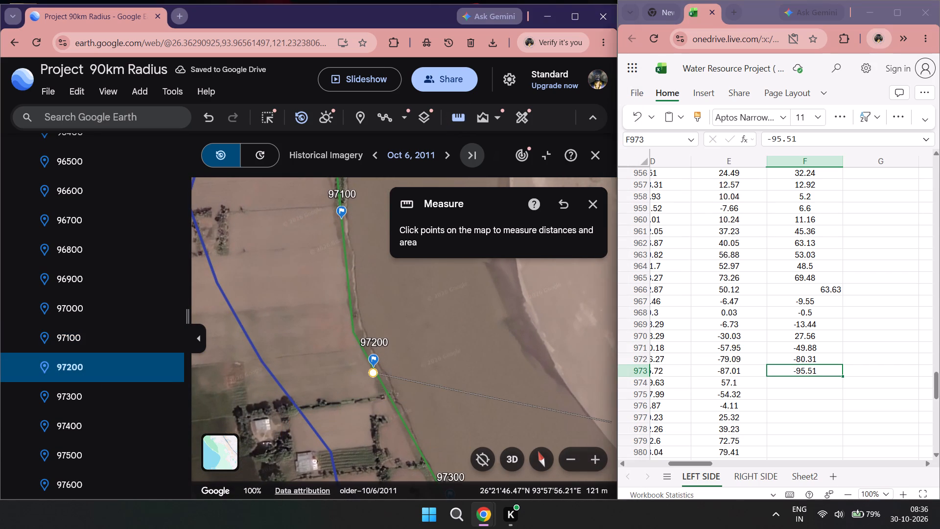
text(-53.56)
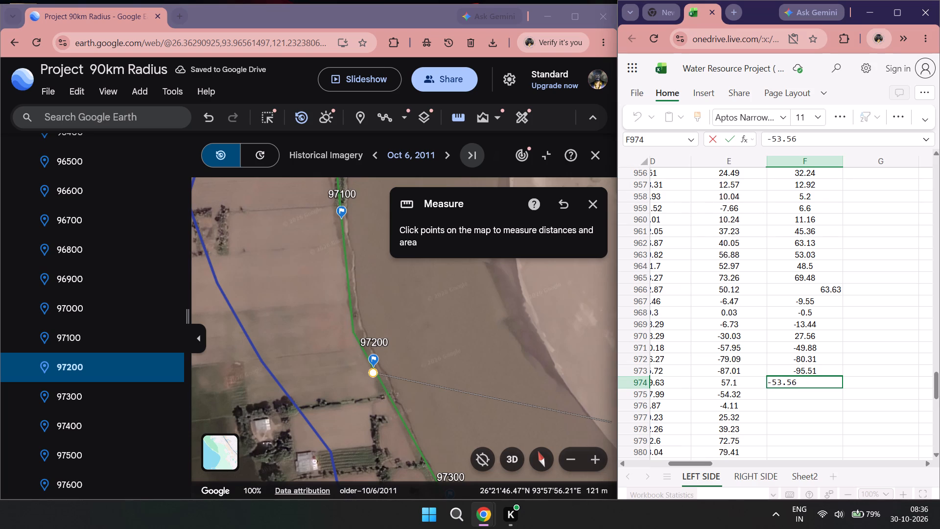
Measure the distance from placemark 97300 to the blue line and record -34.73 in cell F975.
double_click(70, 404)
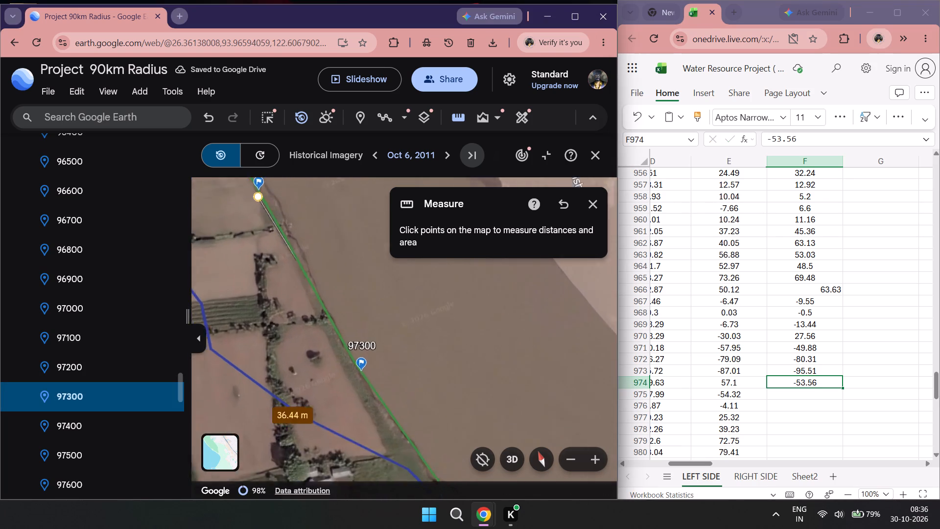
scroll(286, 398, down, 1)
double_click(463, 123)
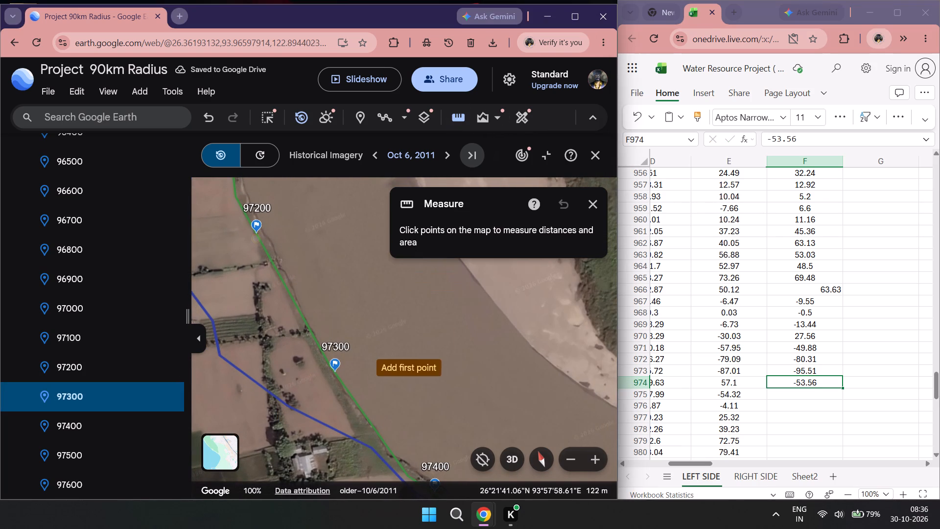
click(335, 373)
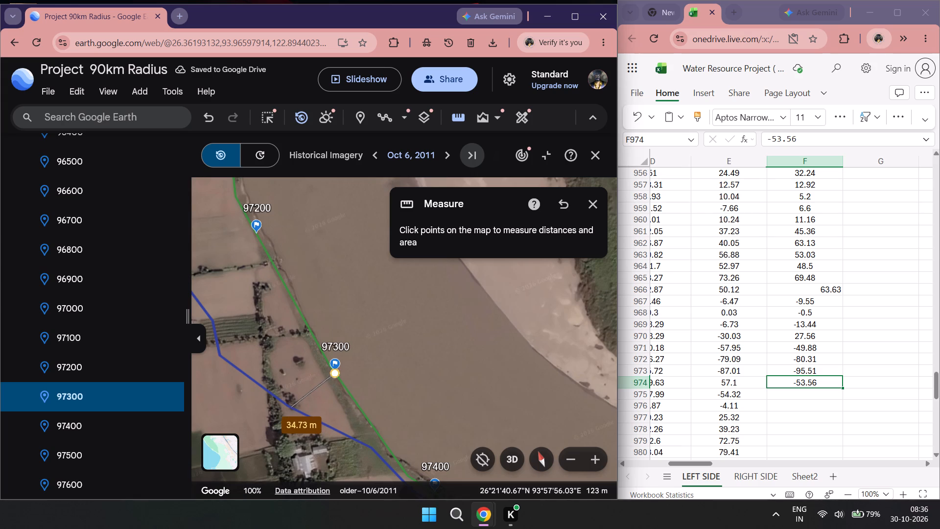
double_click(811, 397)
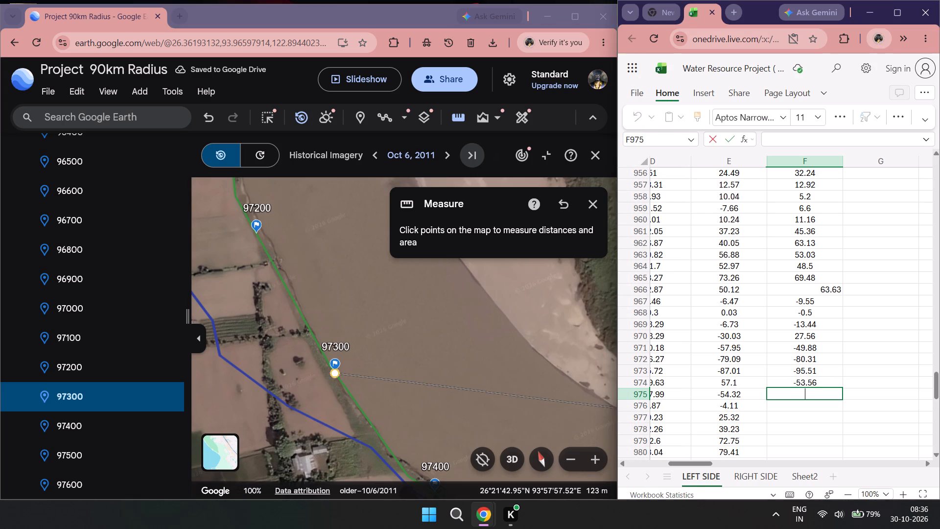
key(minus)
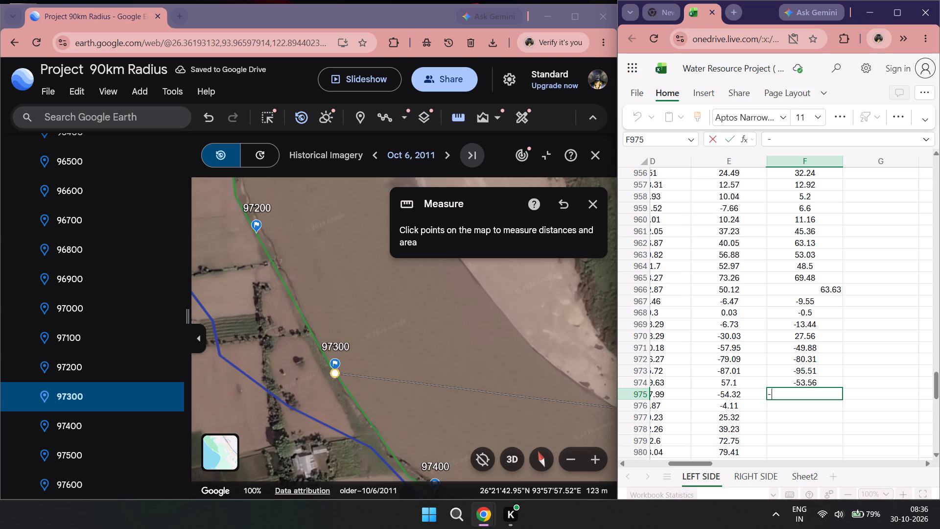
text(34)
key(period)
text(73)
Measure the distance from placemark 97400 to the blue line and record -5.86 in cell F976.
double_click(101, 420)
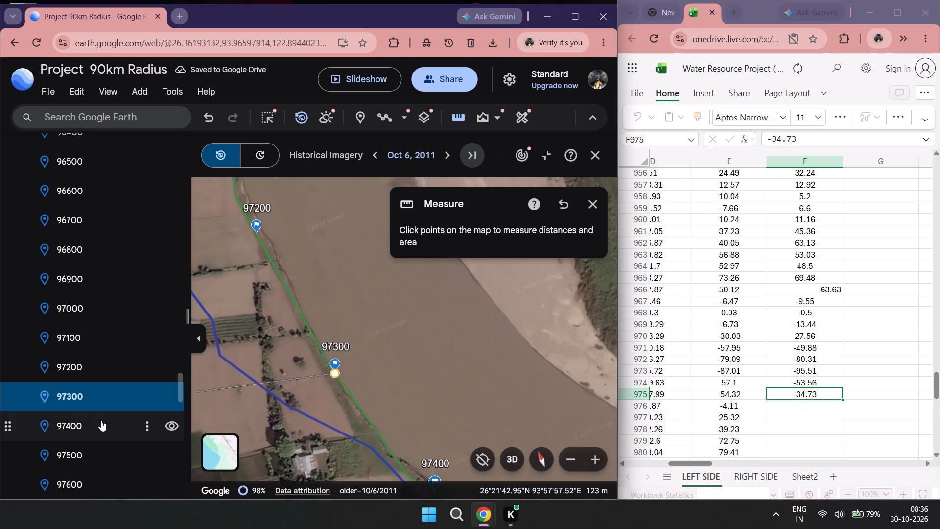
scroll(337, 426, down, 1)
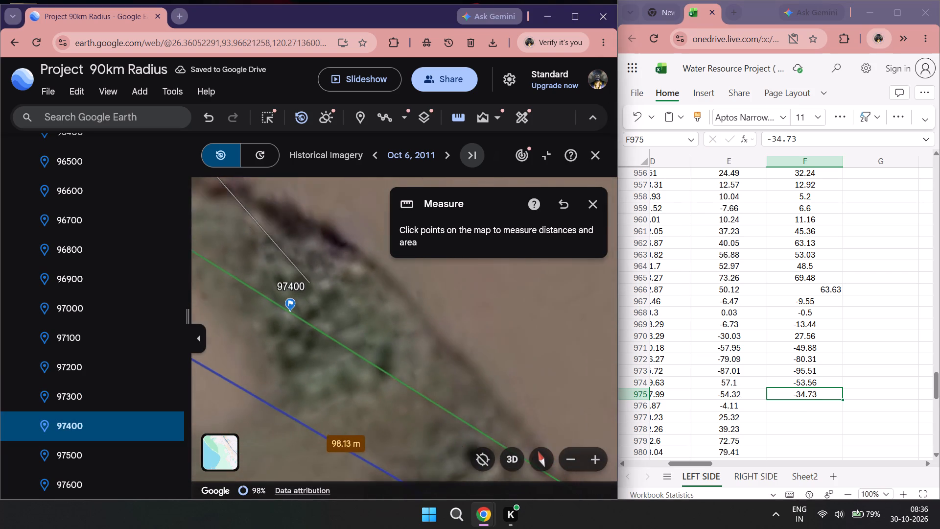
drag(323, 406, 343, 388)
double_click(460, 111)
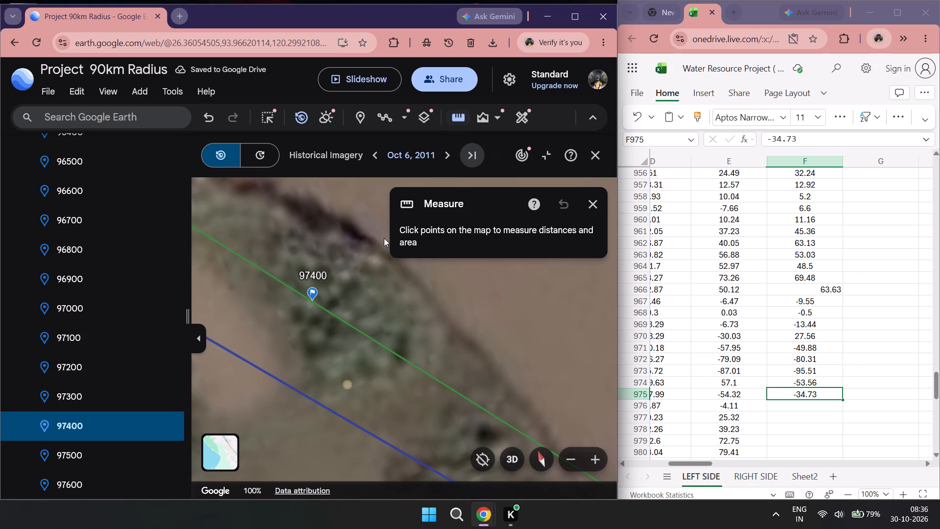
click(317, 305)
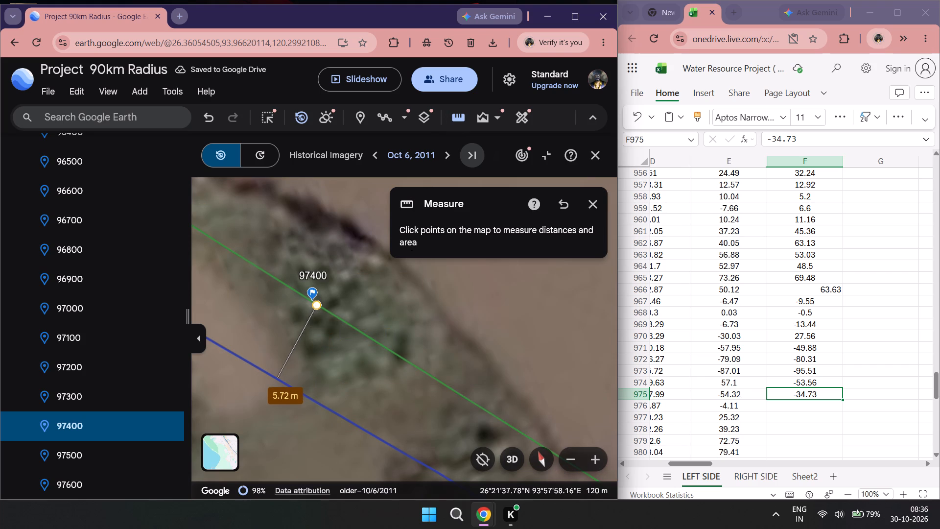
double_click(830, 408)
text(-5.86)
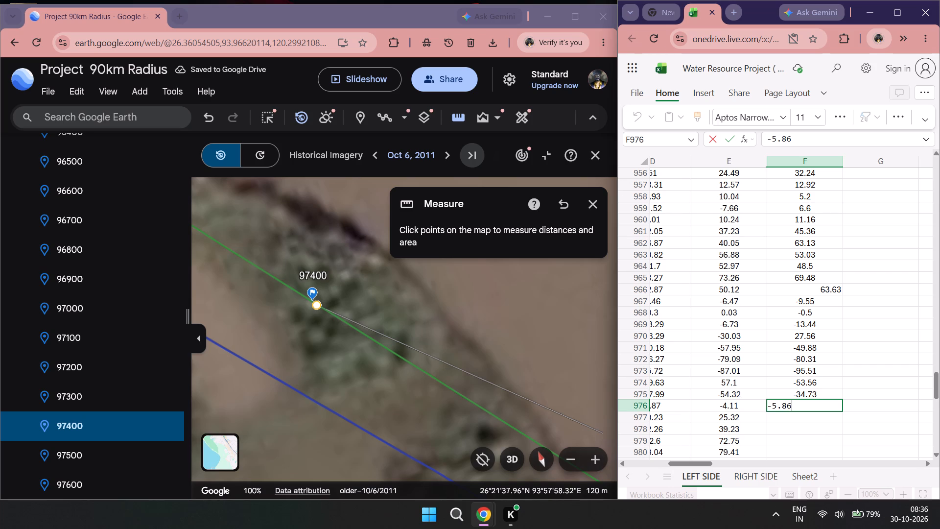
Measure the distance from placemark 97500 to the blue line and record 17.92 in cell F977.
scroll(44, 433, down, 5)
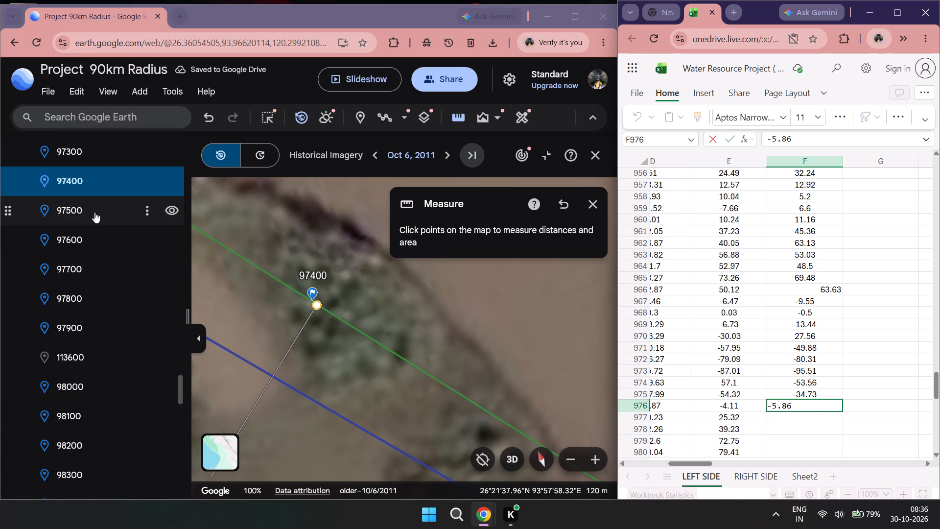
double_click(94, 208)
scroll(317, 305, down, 2)
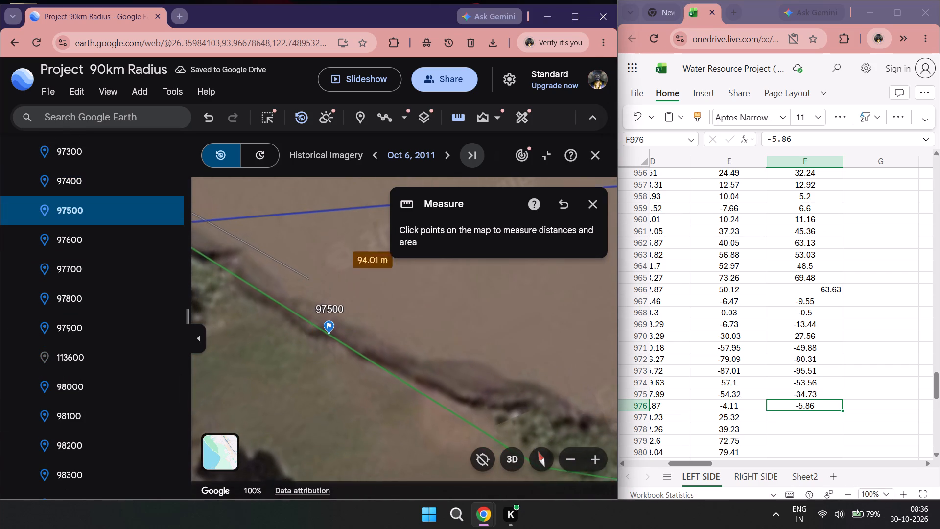
double_click(457, 121)
drag(347, 304, 329, 360)
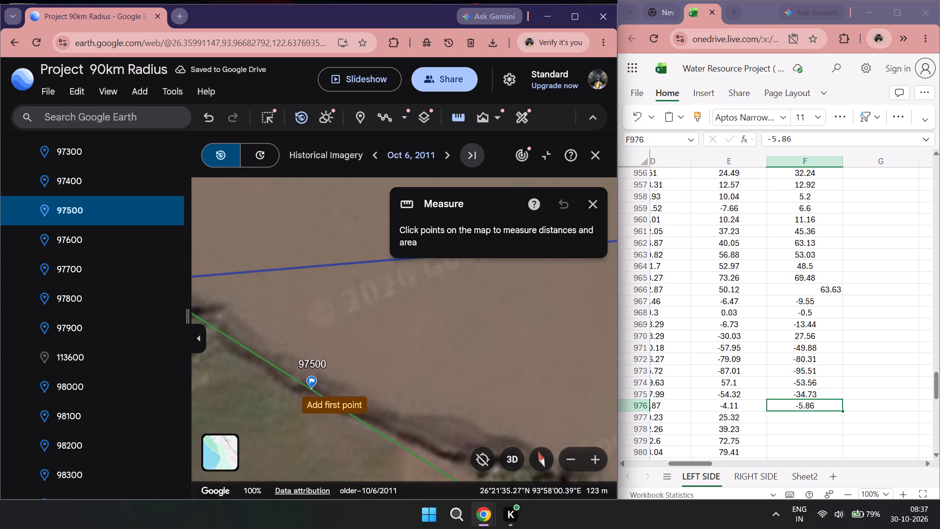
click(312, 390)
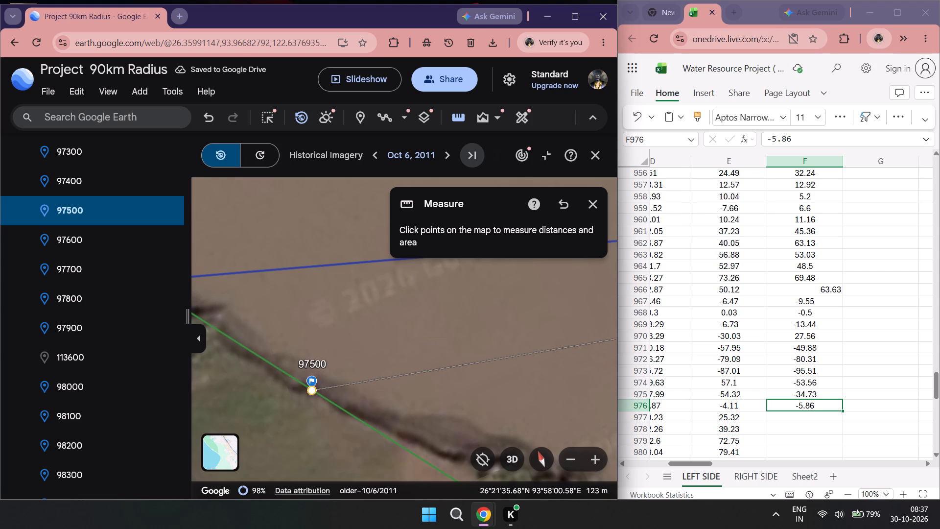
double_click(781, 423)
double_click(779, 421)
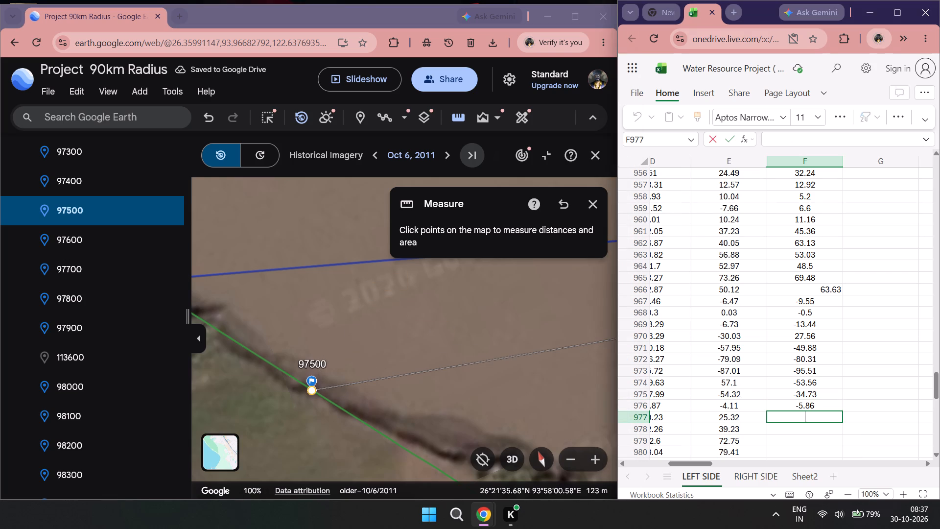
key(1)
text(7.92)
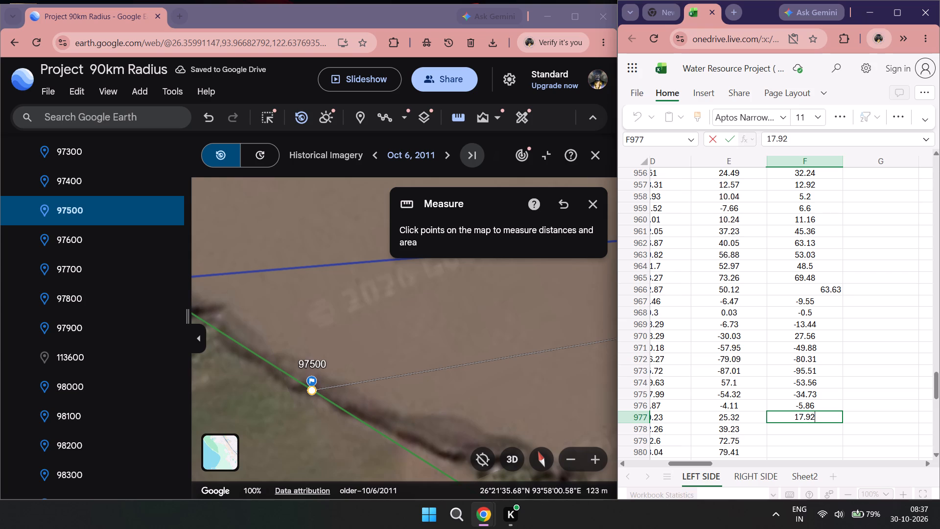
Measure the distance from placemark 97600 to the blue line and record 48.31 in cell F978.
double_click(94, 230)
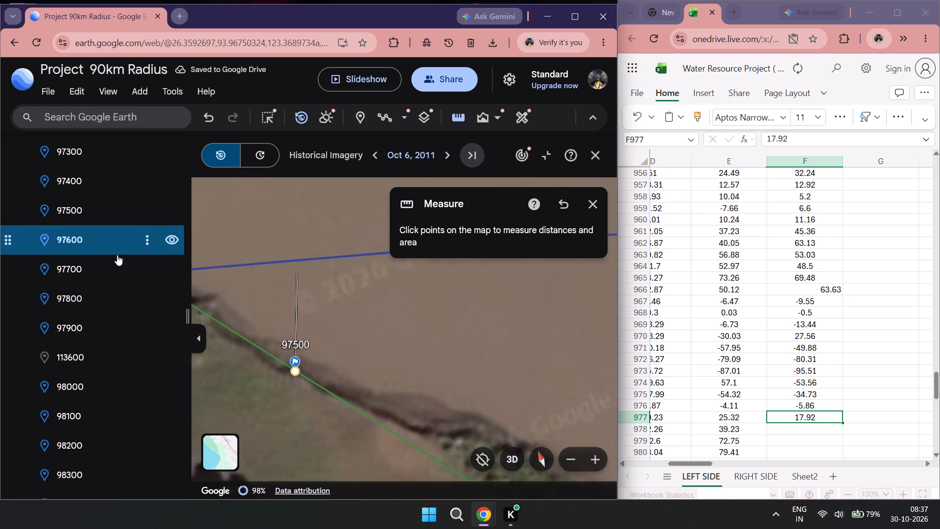
scroll(317, 293, down, 6)
drag(330, 250, 330, 282)
double_click(462, 118)
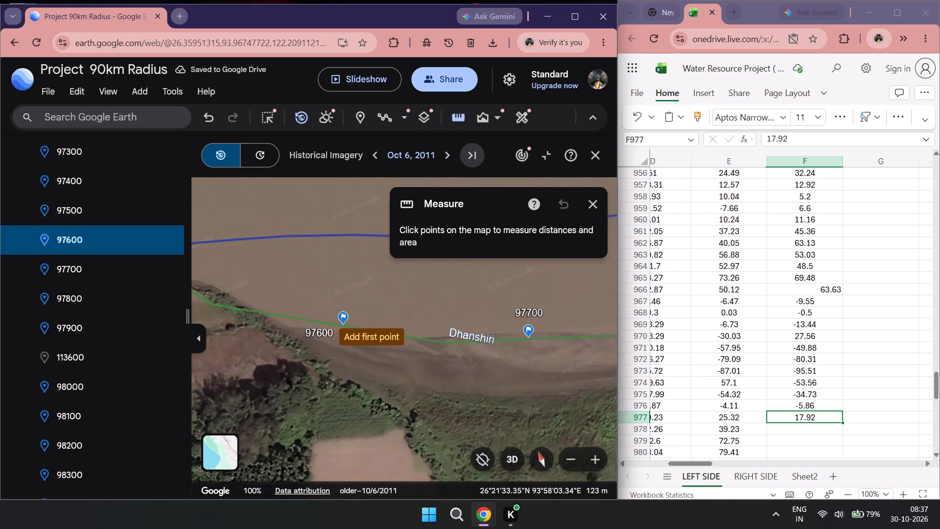
click(346, 325)
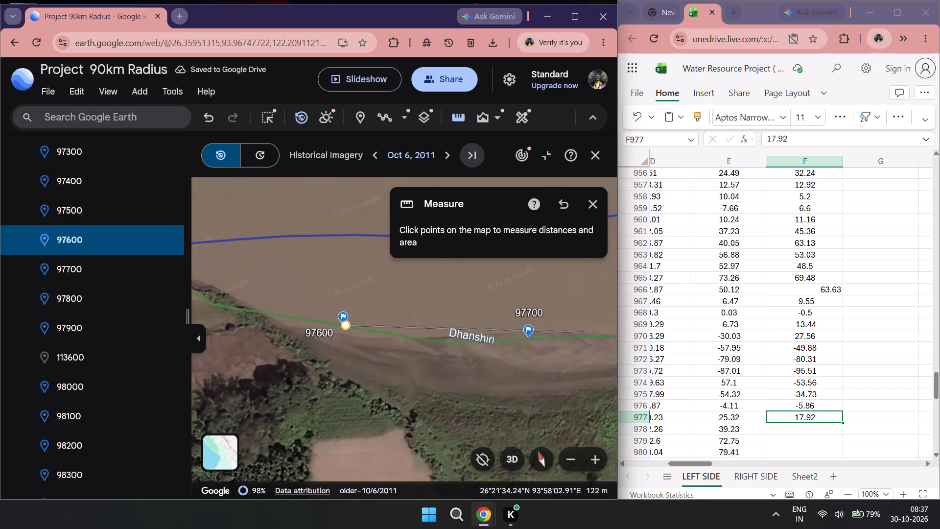
double_click(816, 429)
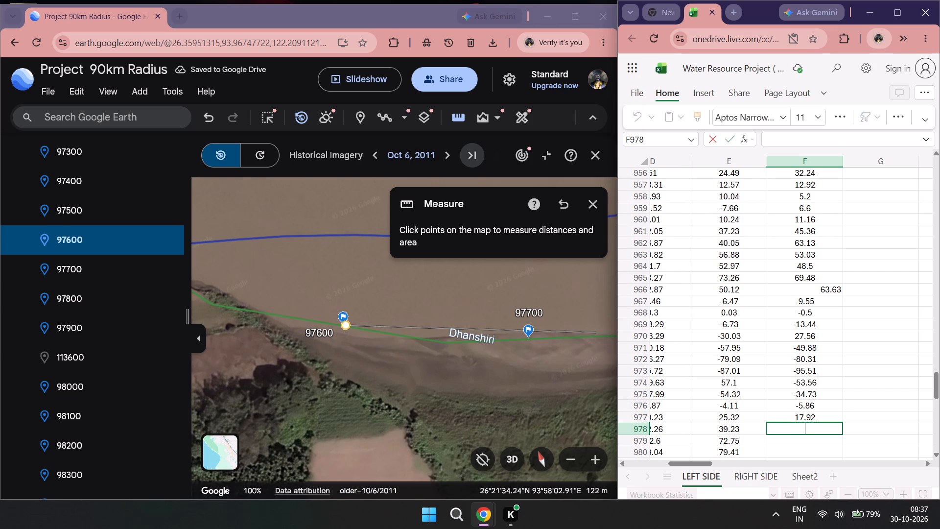
text(48)
text(.31)
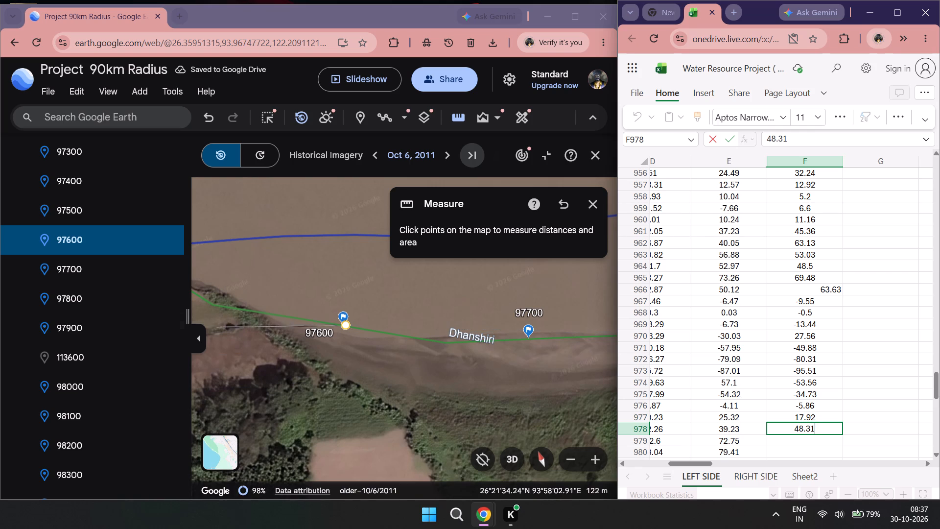
Measure the distance from placemark 97700 to the blue line and record 60.39 in cell F979.
double_click(78, 271)
scroll(410, 306, down, 2)
drag(412, 296, 398, 336)
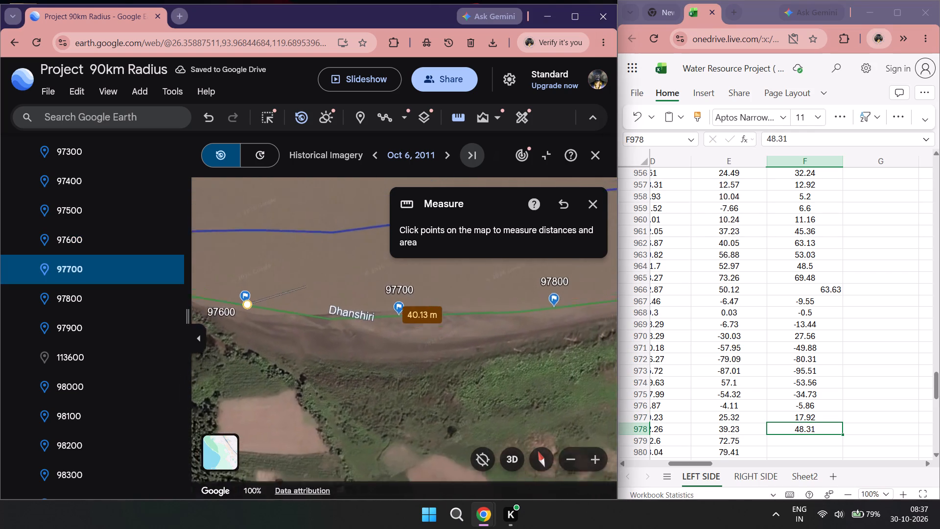
drag(398, 336, 397, 348)
double_click(455, 119)
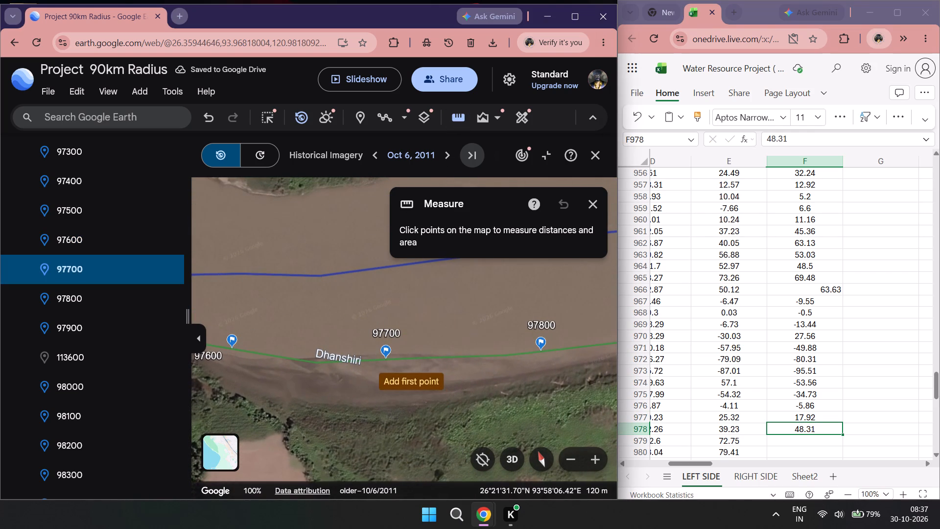
click(383, 360)
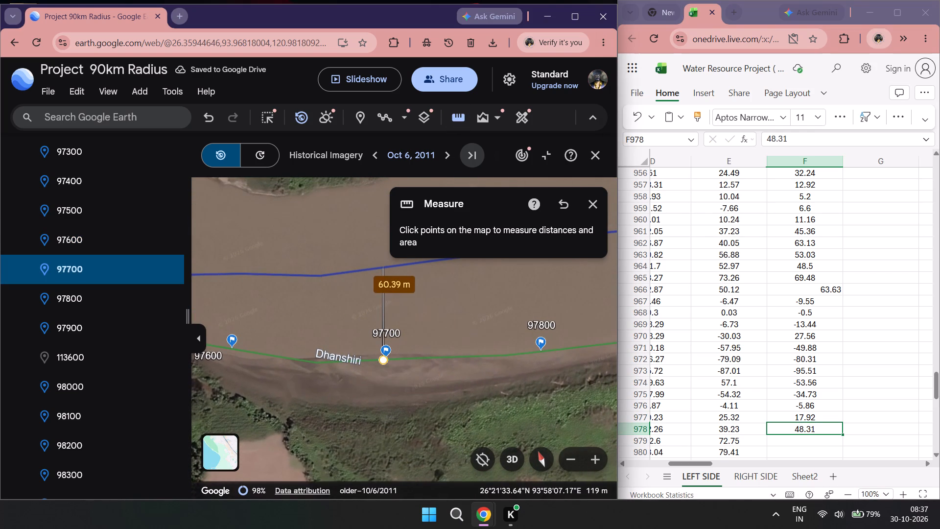
scroll(696, 355, down, 1)
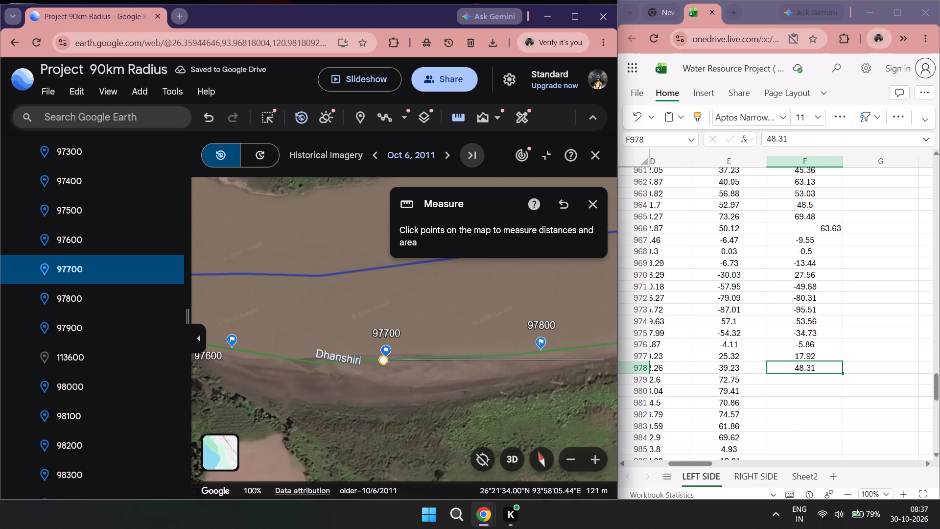
double_click(794, 381)
text(60.39)
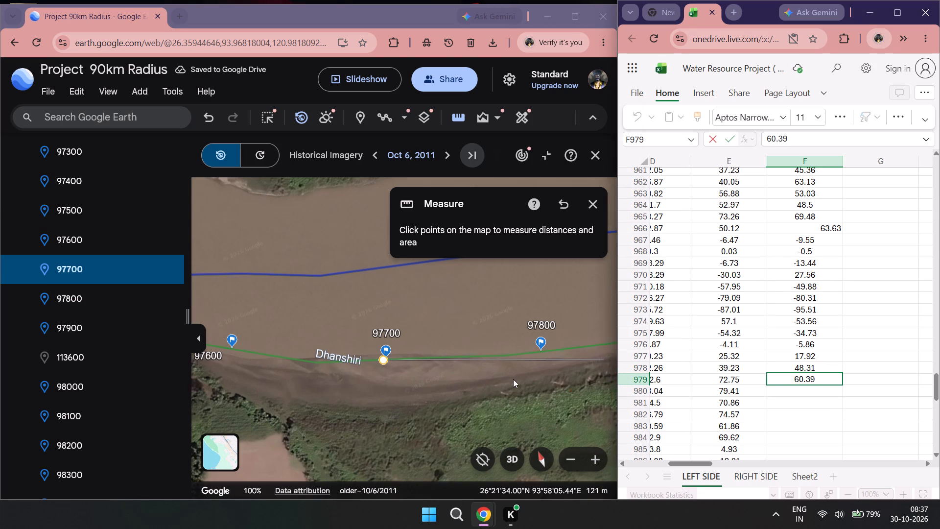
Measure the distance from placemark 97800 to the blue line and record 71.04 in cell F980.
double_click(87, 303)
scroll(345, 279, down, 1)
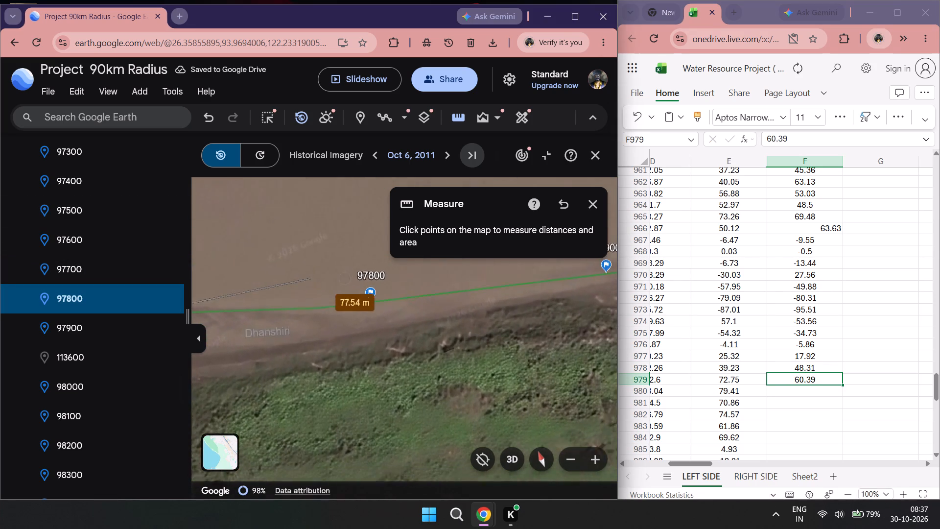
drag(345, 285, 339, 359)
double_click(449, 112)
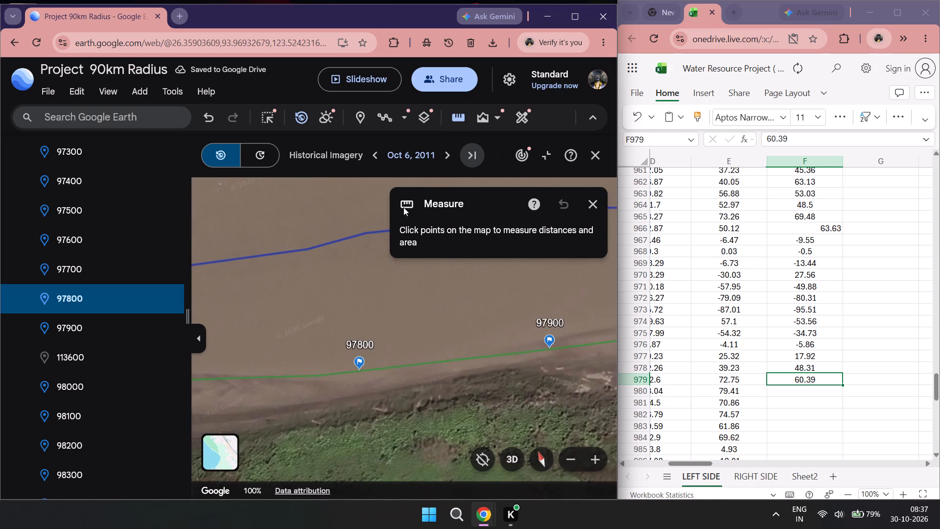
click(363, 371)
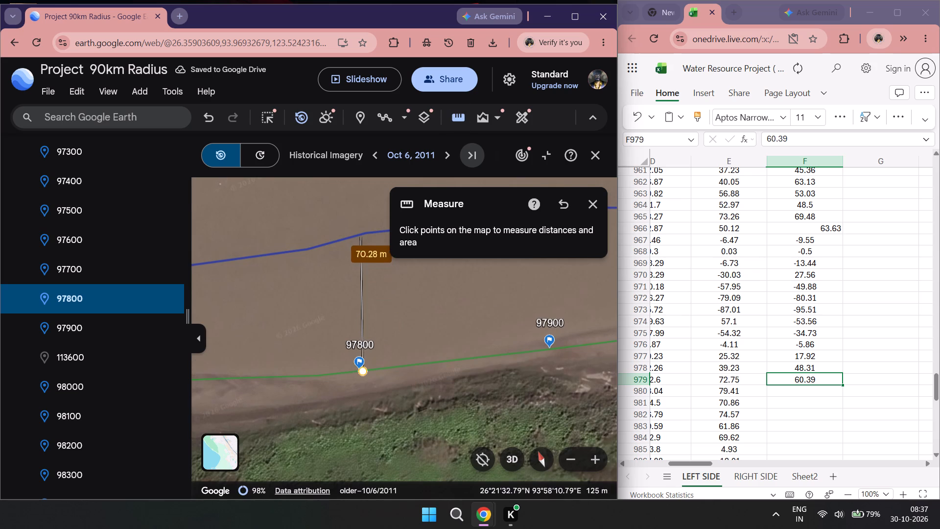
double_click(786, 395)
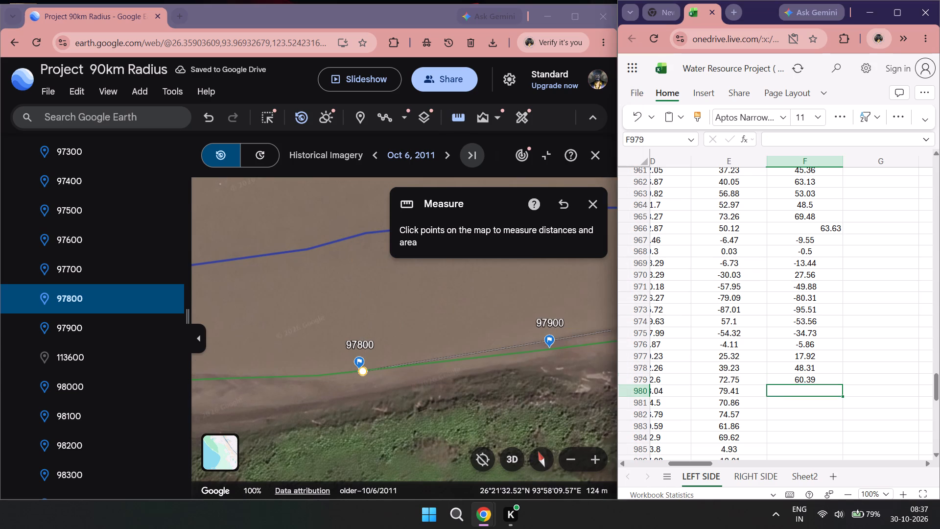
text(71.04)
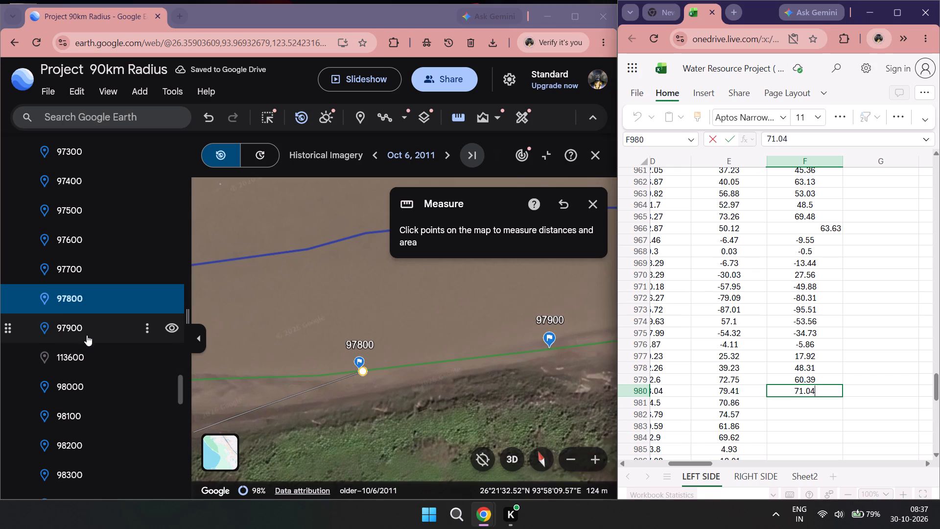
Measure the distance from placemark 97900 to the blue line and record 71.33 in cell F981.
double_click(87, 331)
scroll(595, 326, down, 1)
drag(547, 337, 493, 389)
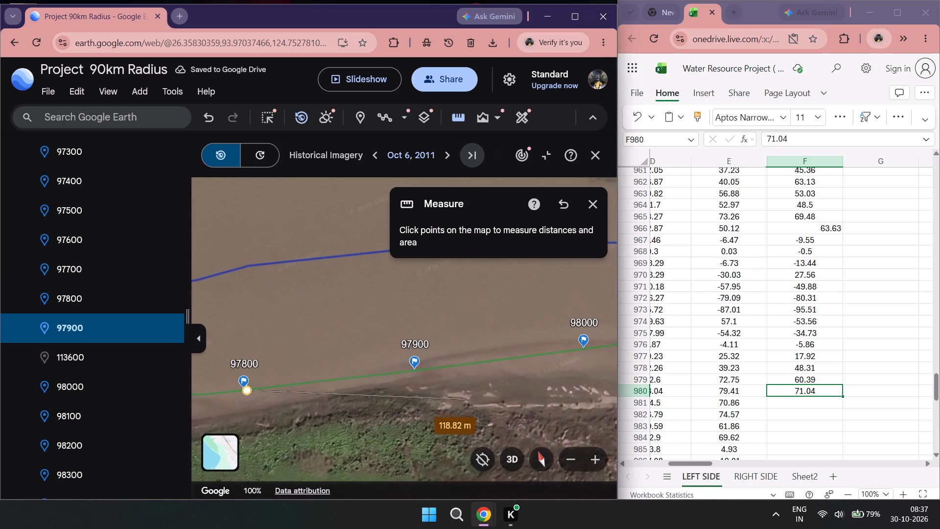
double_click(457, 112)
drag(438, 321, 438, 356)
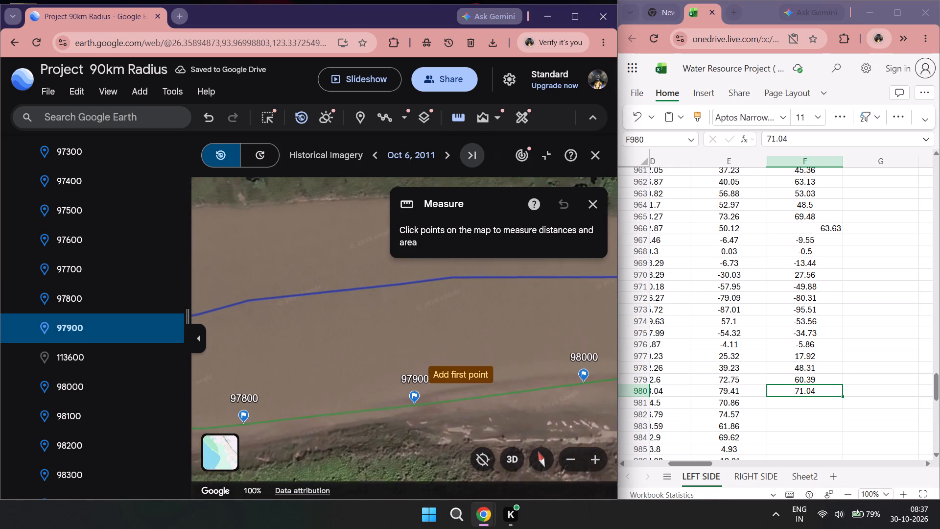
click(416, 407)
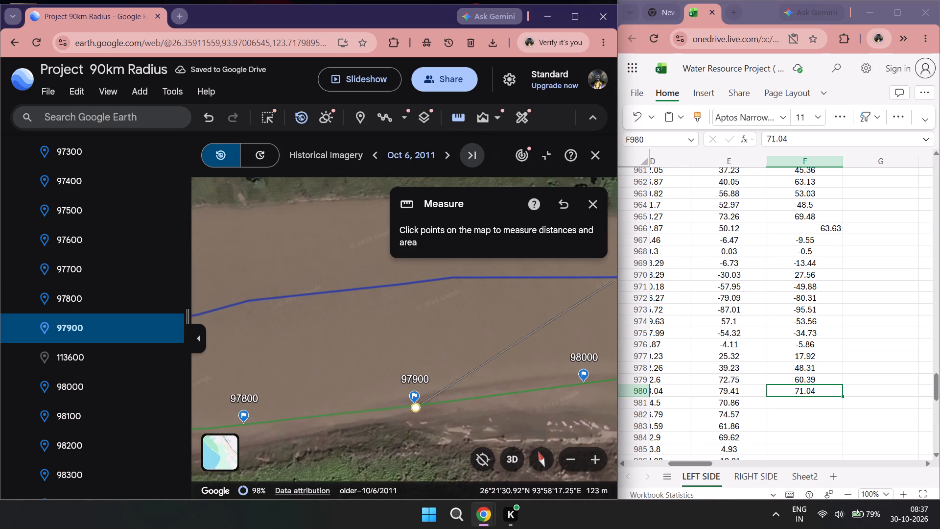
double_click(791, 403)
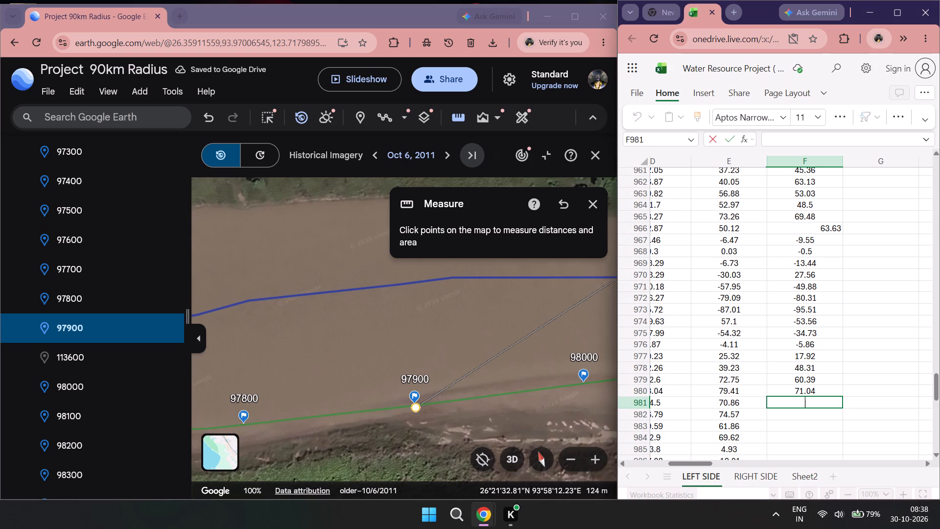
text(71.33)
Measure the distance from placemark 98000 to the blue line and record 61.77 in cell F982.
double_click(66, 394)
scroll(425, 365, down, 1)
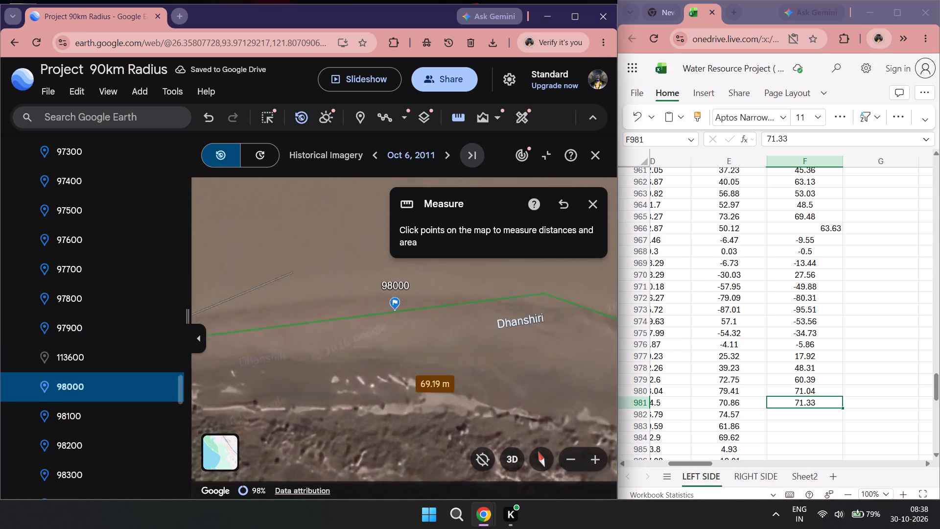
scroll(425, 365, down, 1)
drag(425, 365, 417, 411)
double_click(457, 117)
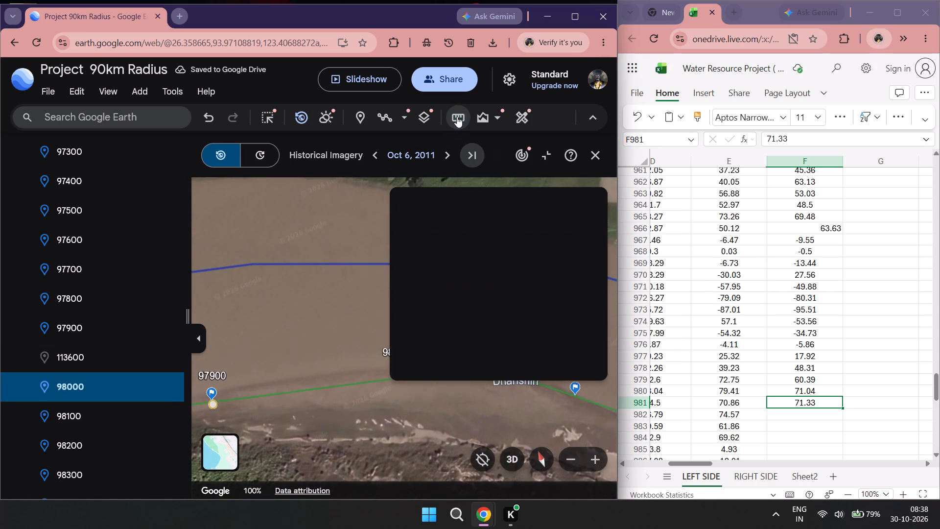
click(397, 379)
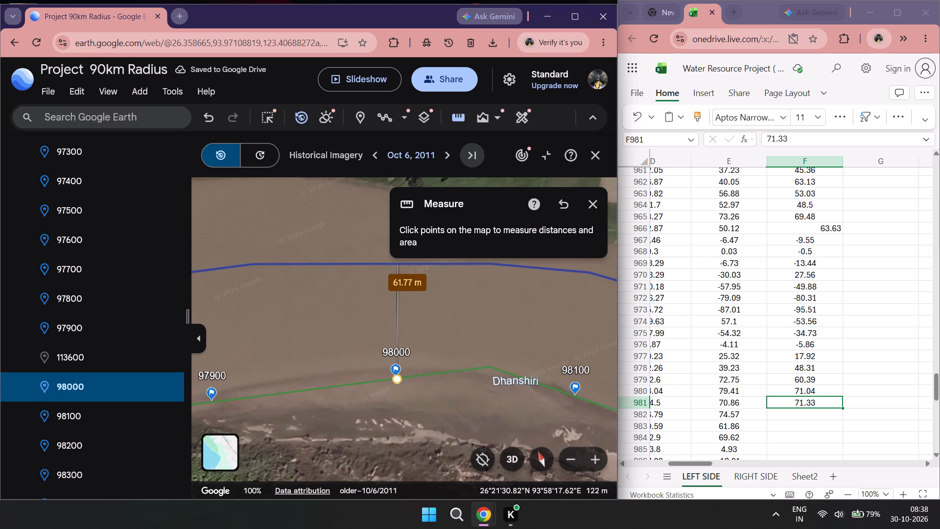
double_click(811, 417)
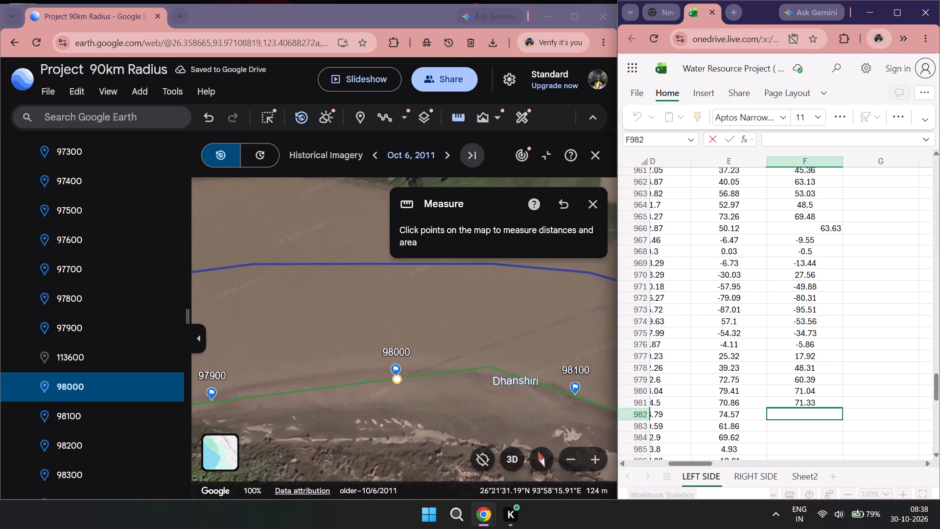
text(61.77)
Measure the distance from placemark 98100 to the blue line and record 68.88 in cell F983.
double_click(89, 415)
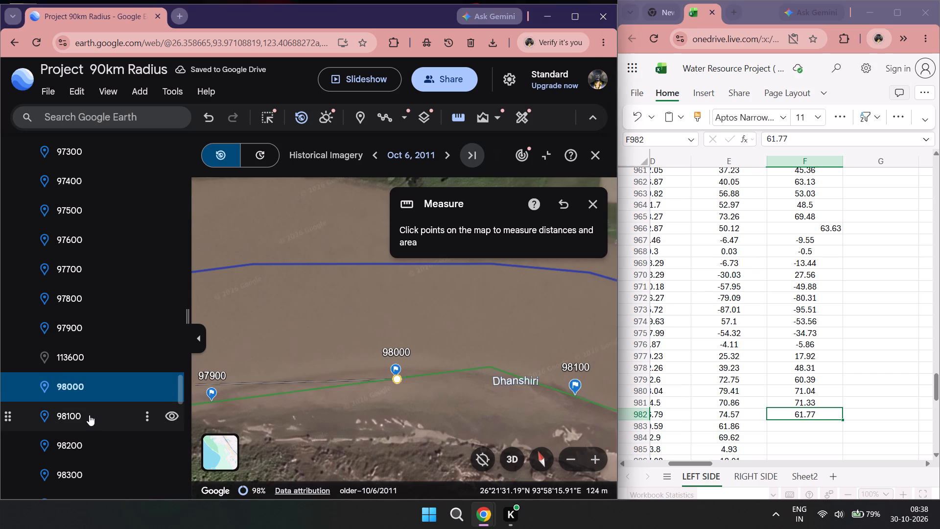
scroll(379, 386, down, 1)
drag(382, 359, 355, 429)
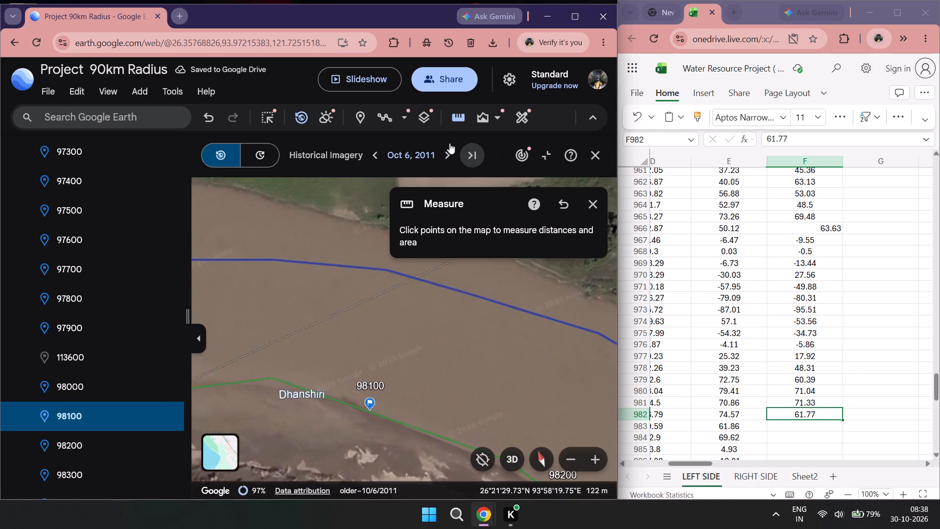
double_click(450, 108)
click(370, 412)
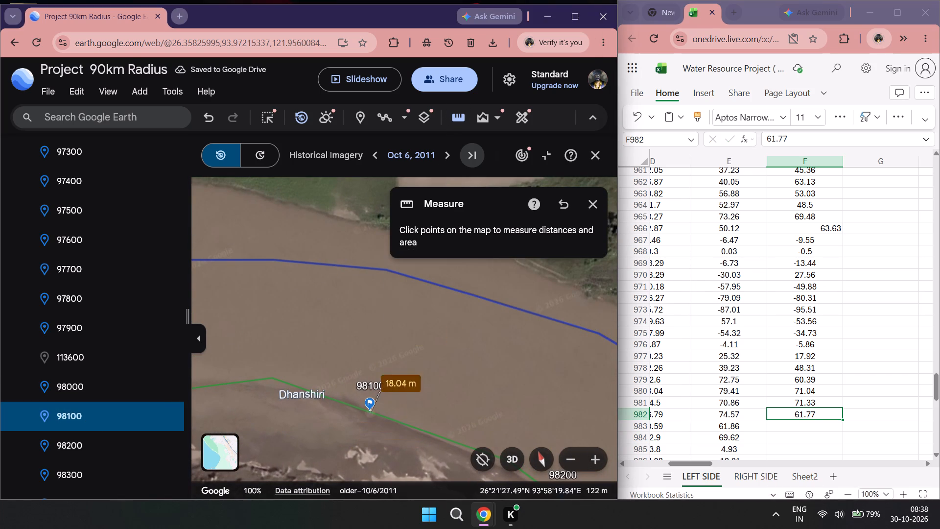
double_click(790, 429)
text(67)
key(BackSpace)
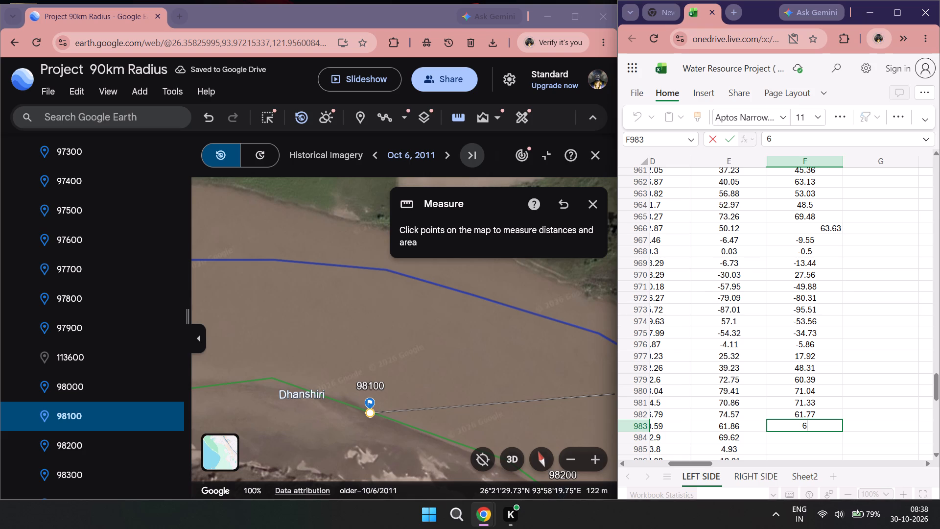
text(8.88)
Measure the distance from placemark 98200 to the blue line and record 75.83 in cell F984.
double_click(95, 433)
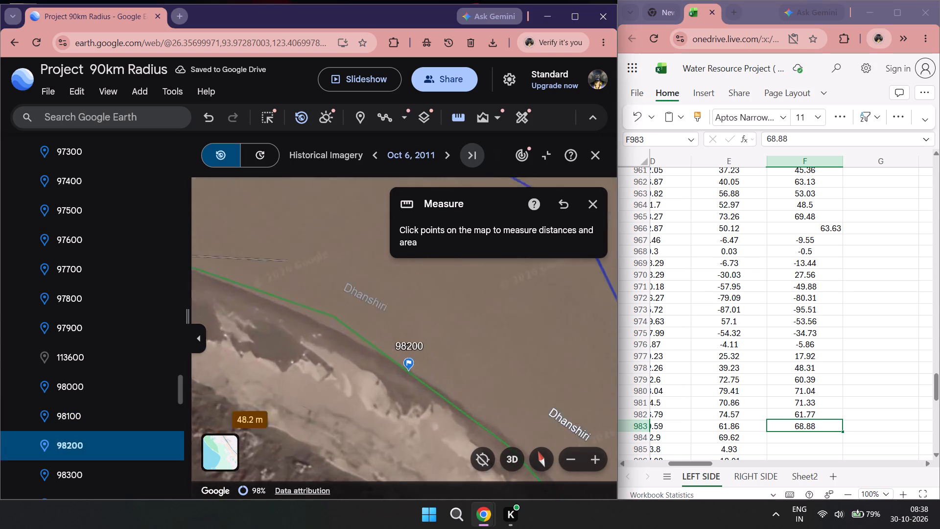
scroll(260, 377, down, 6)
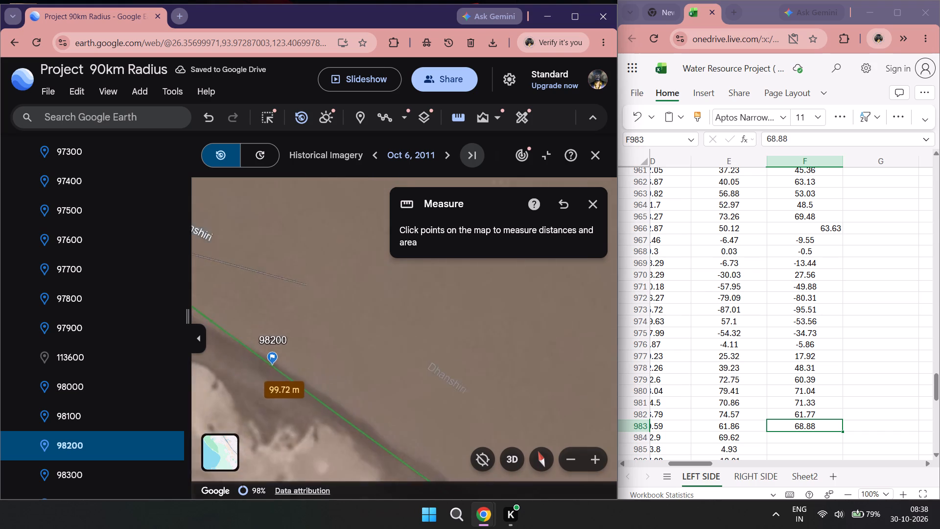
scroll(276, 351, down, 3)
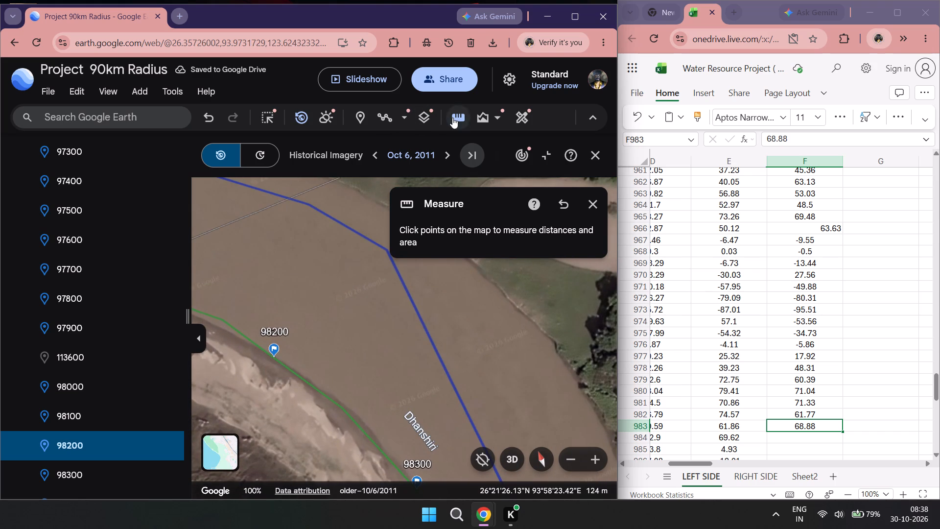
double_click(452, 118)
click(275, 359)
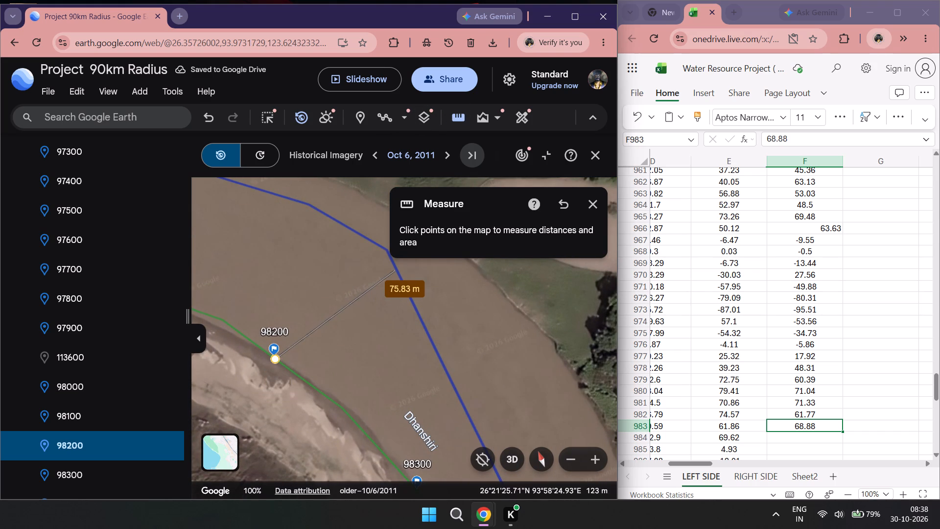
scroll(741, 428, down, 1)
double_click(791, 377)
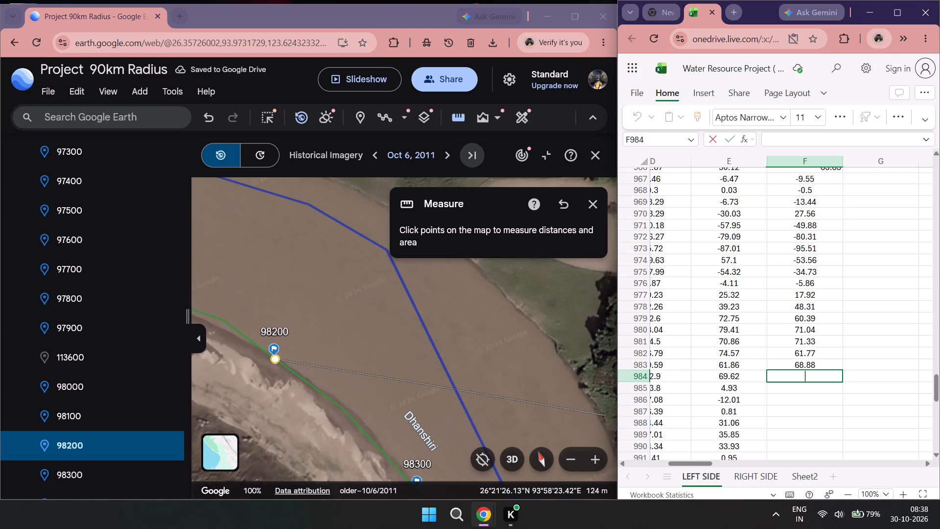
text(75)
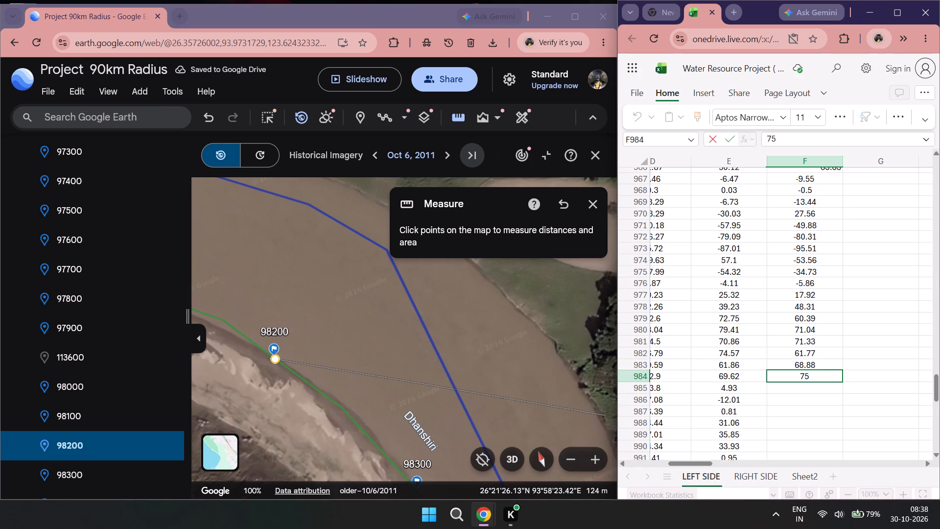
text(.8)
key(3)
Measure the distance from placemark 98300 to the blue line and record 41.01 in cell F985.
double_click(66, 470)
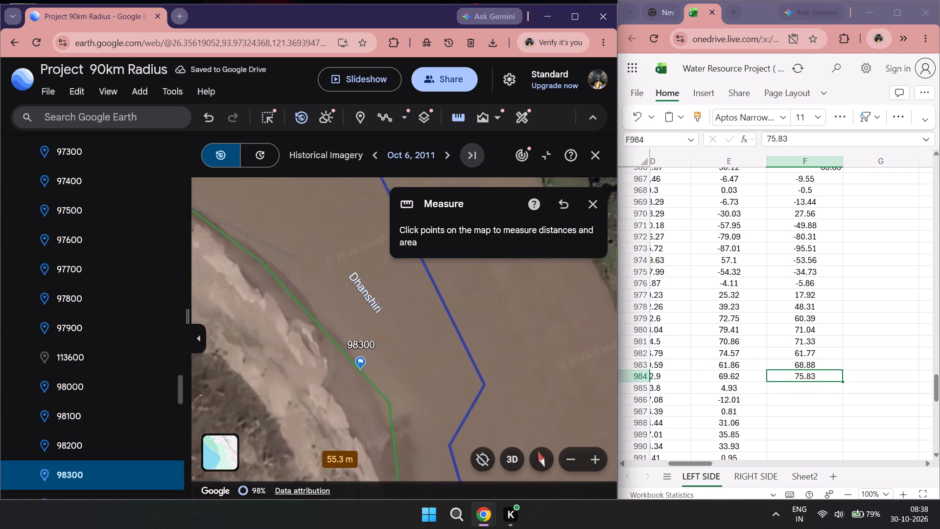
scroll(333, 436, down, 1)
drag(351, 358, 338, 373)
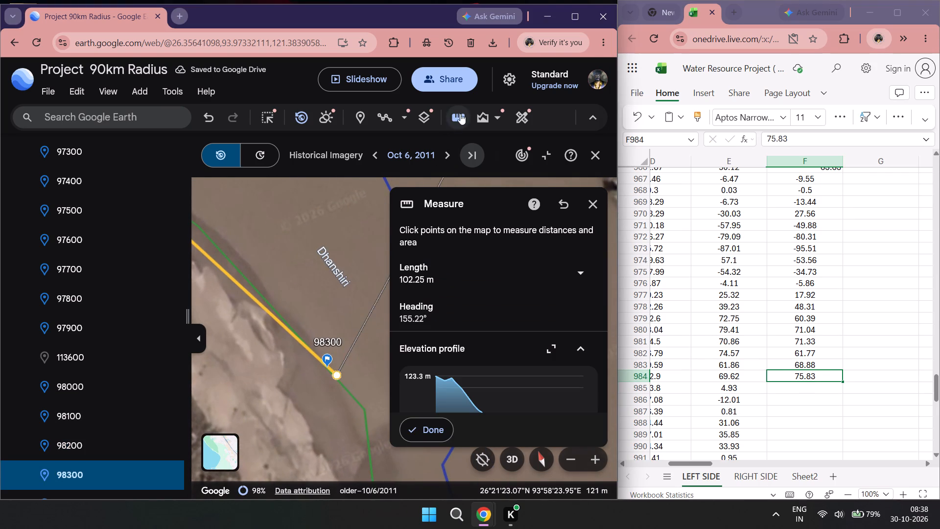
double_click(463, 112)
click(329, 371)
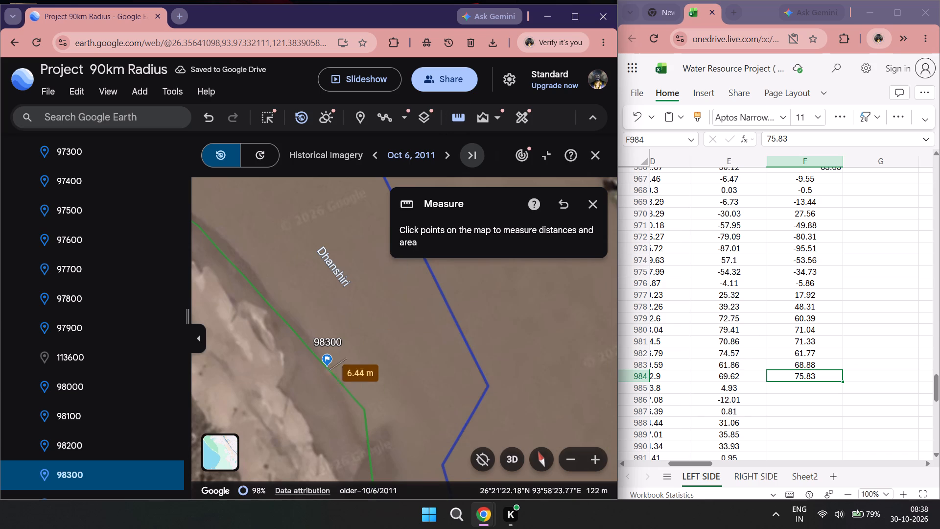
double_click(822, 390)
text(41,)
key(BackSpace)
text(.01)
Measure the distance from placemark 98400 to the blue line and record 34.37 in cell F986.
scroll(114, 390, down, 4)
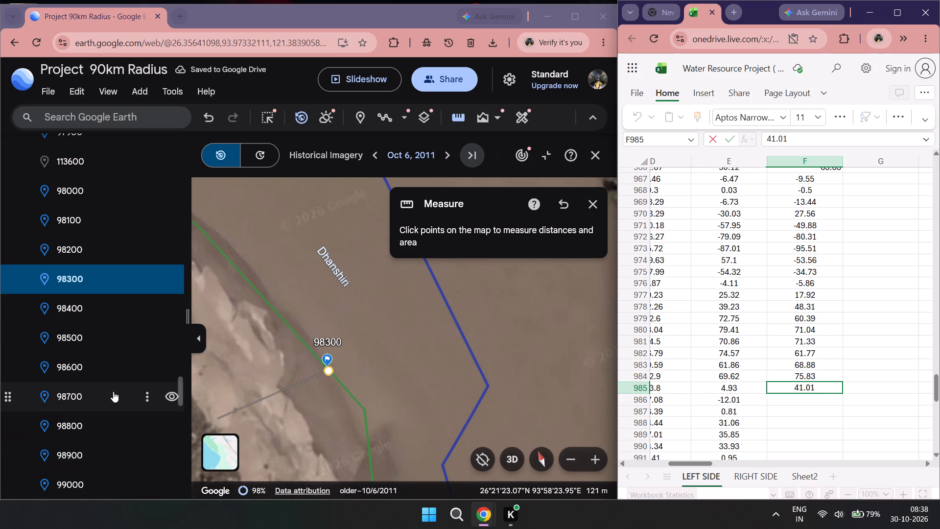
scroll(112, 392, down, 3)
double_click(98, 164)
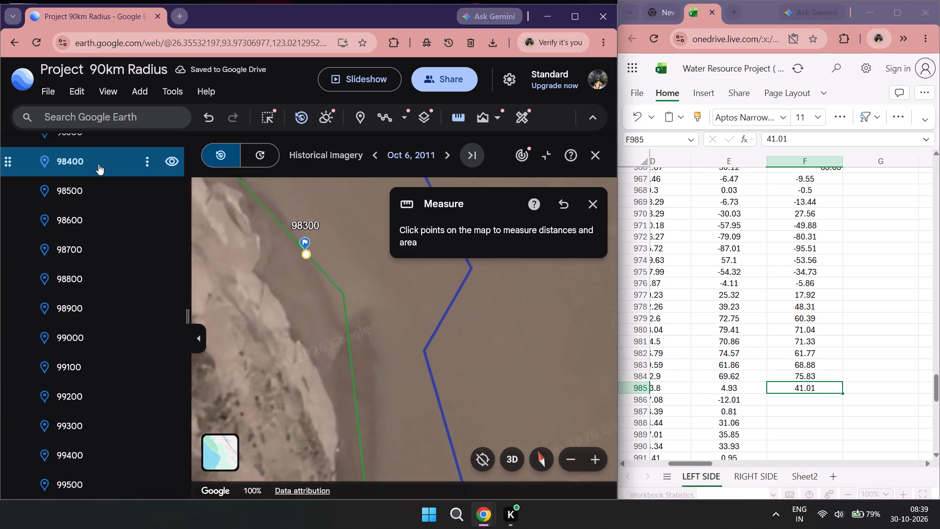
scroll(322, 366, down, 3)
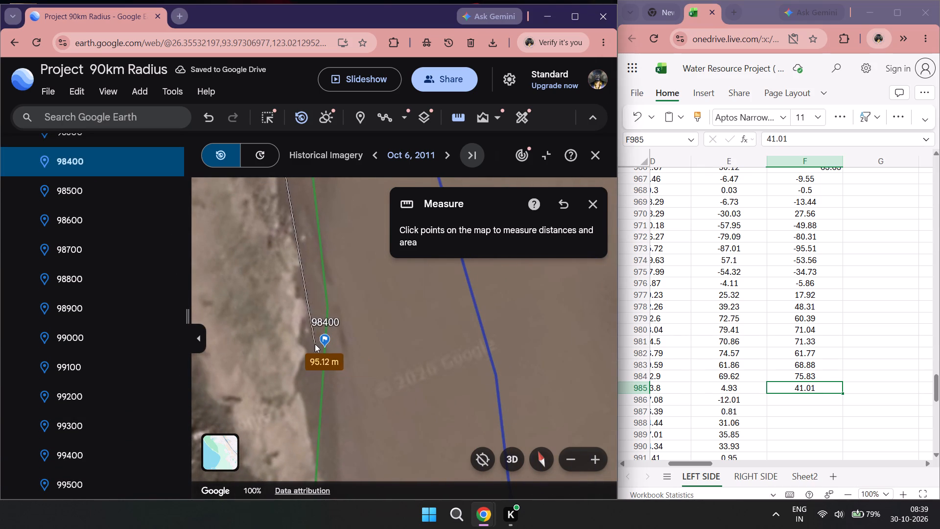
double_click(460, 120)
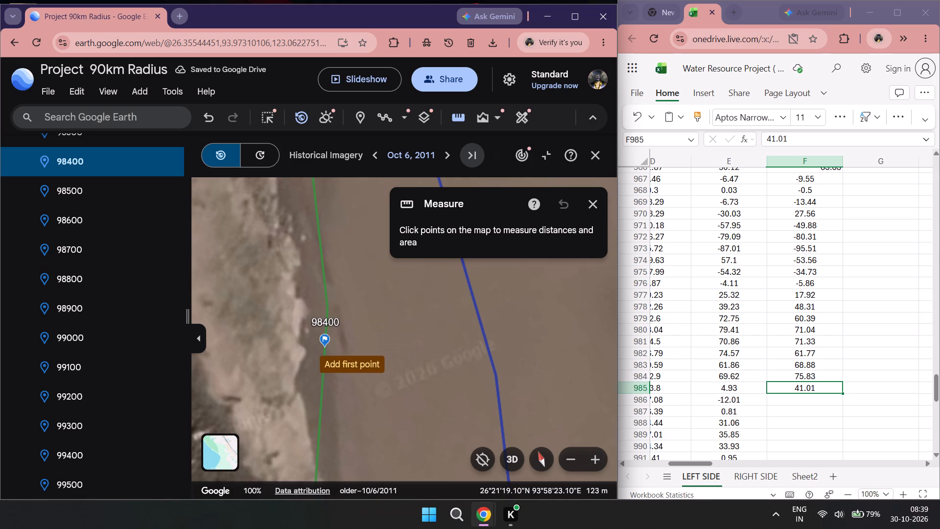
click(324, 347)
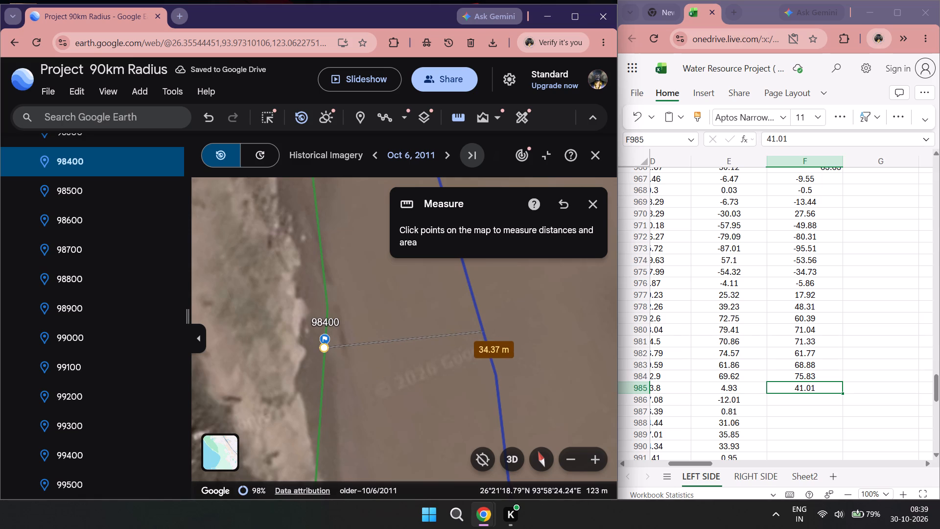
double_click(799, 400)
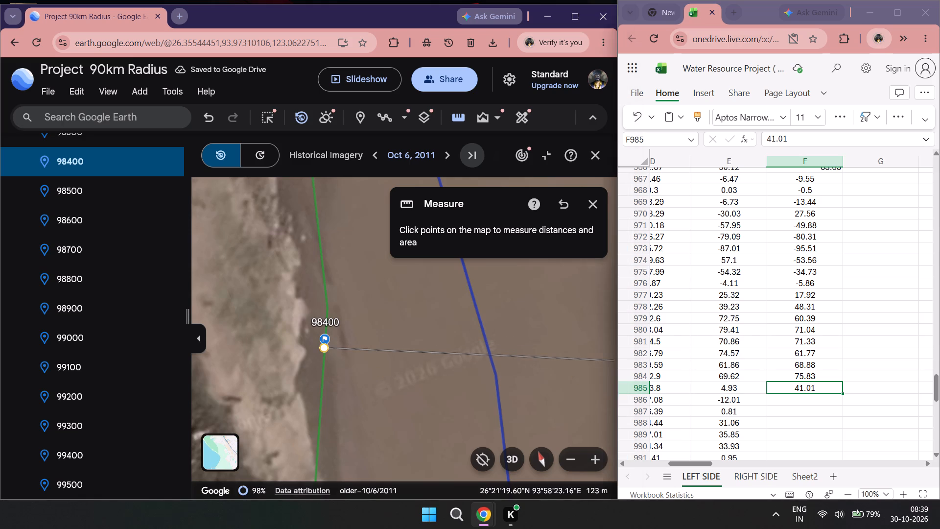
text(34)
text(.37)
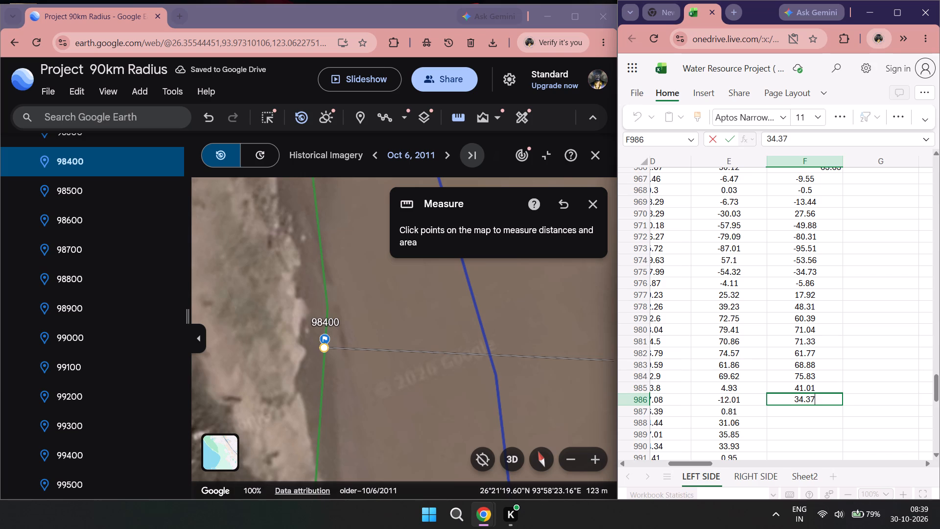
Measure the distance from placemark 98500 to the blue line and record 50.88 in cell F987.
click(86, 173)
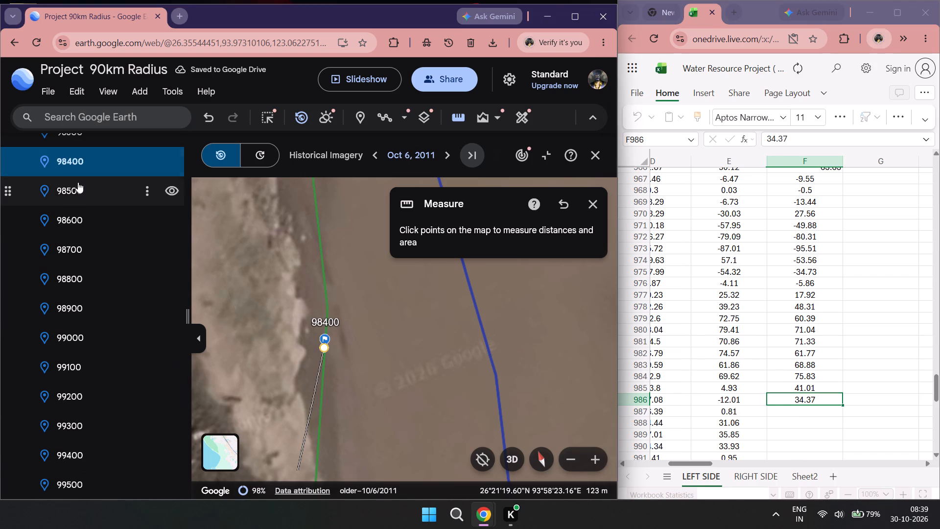
double_click(77, 185)
scroll(357, 386, down, 1)
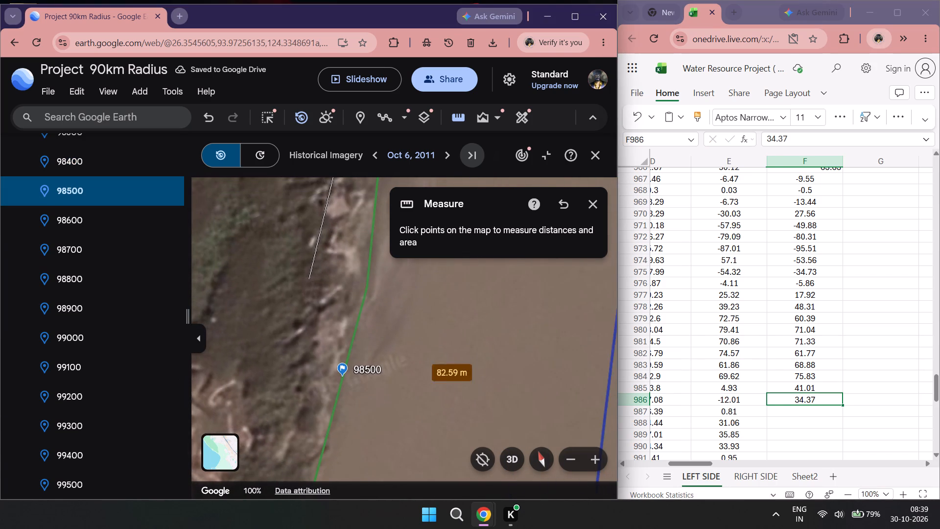
double_click(454, 128)
scroll(427, 439, down, 1)
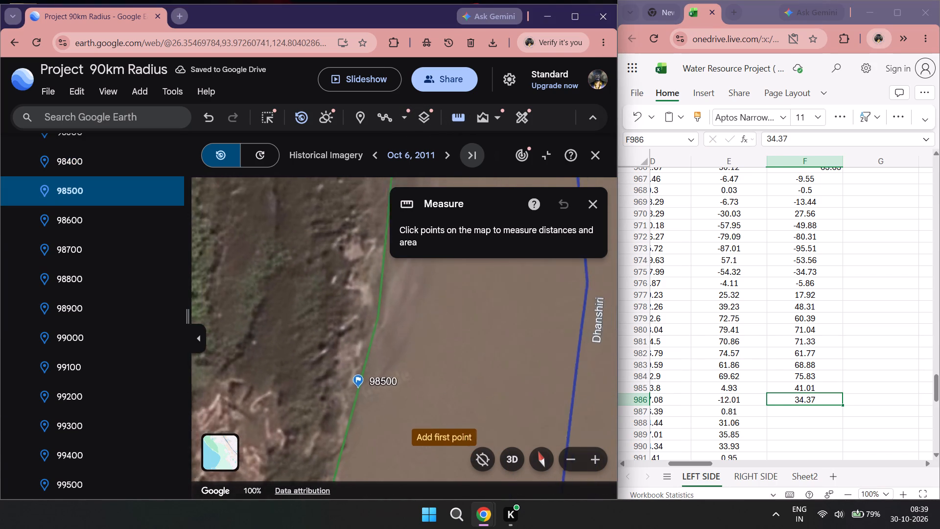
click(368, 397)
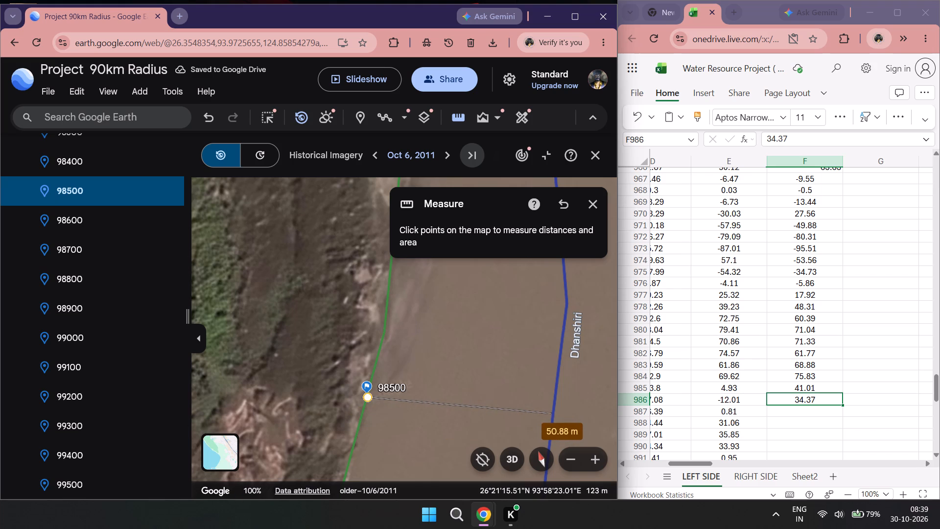
double_click(807, 413)
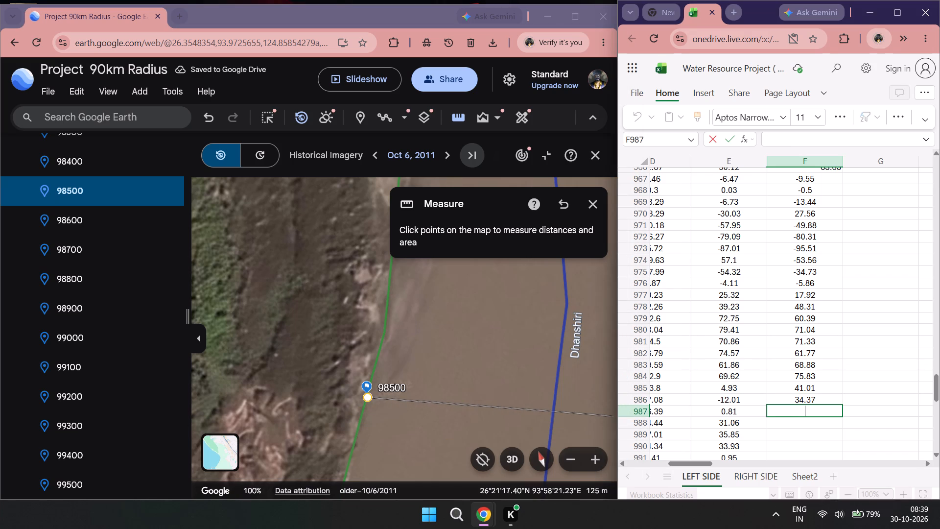
text(50.88)
Measure the distance from placemark 98600 to the blue line and record 73.42 in cell F988.
double_click(98, 217)
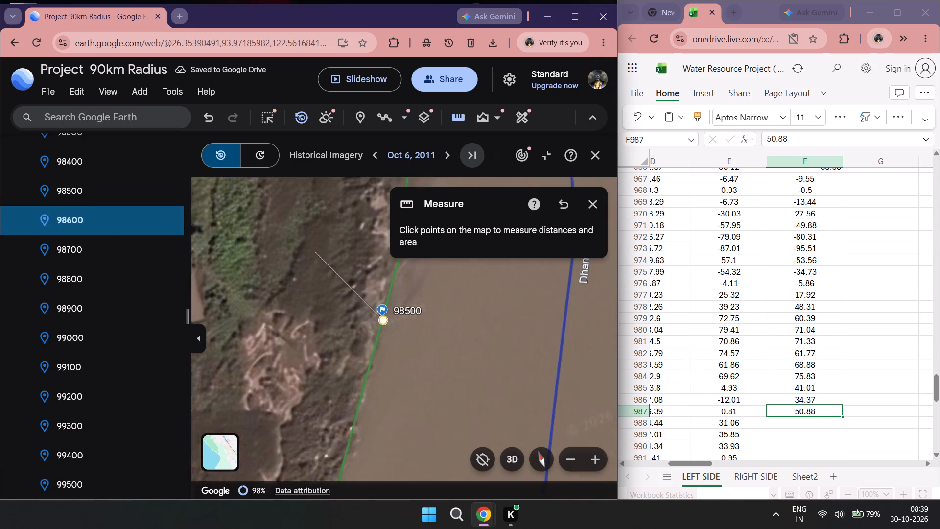
scroll(351, 282, down, 5)
drag(355, 328, 355, 257)
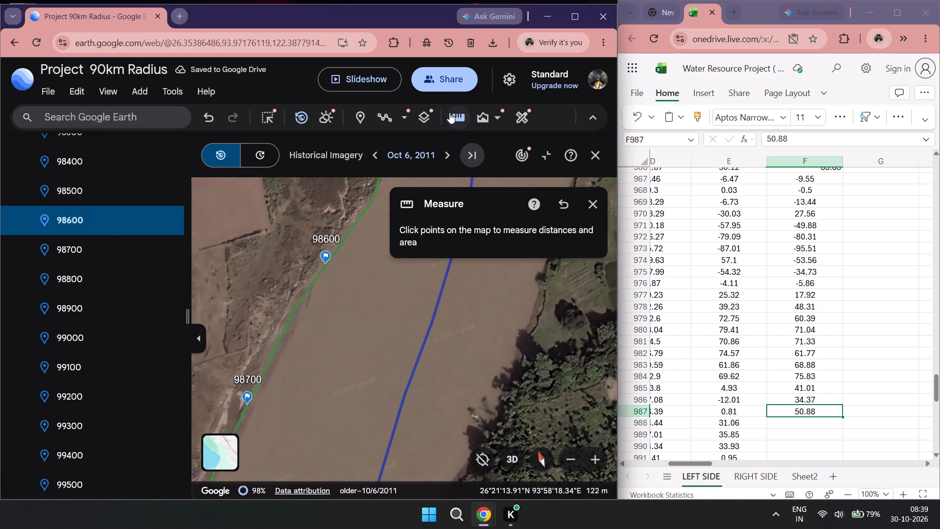
double_click(449, 113)
click(326, 264)
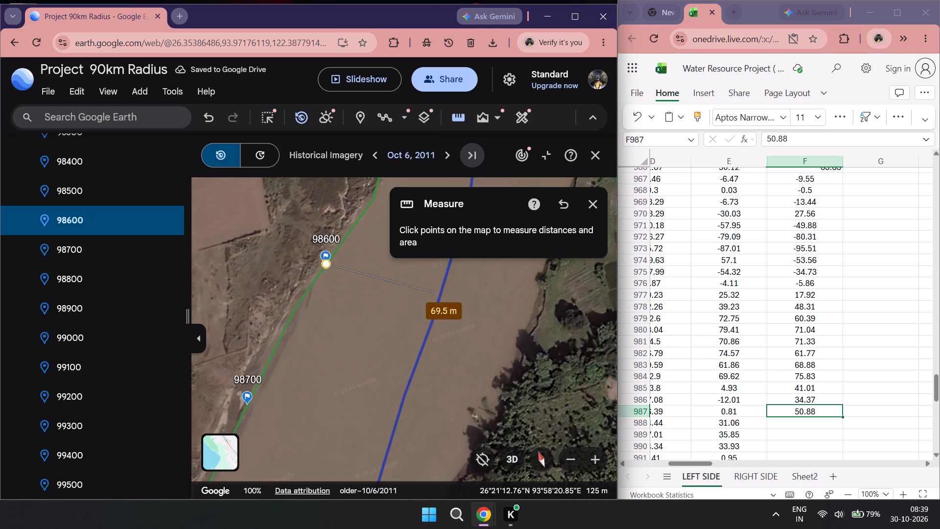
double_click(791, 424)
text(73.42)
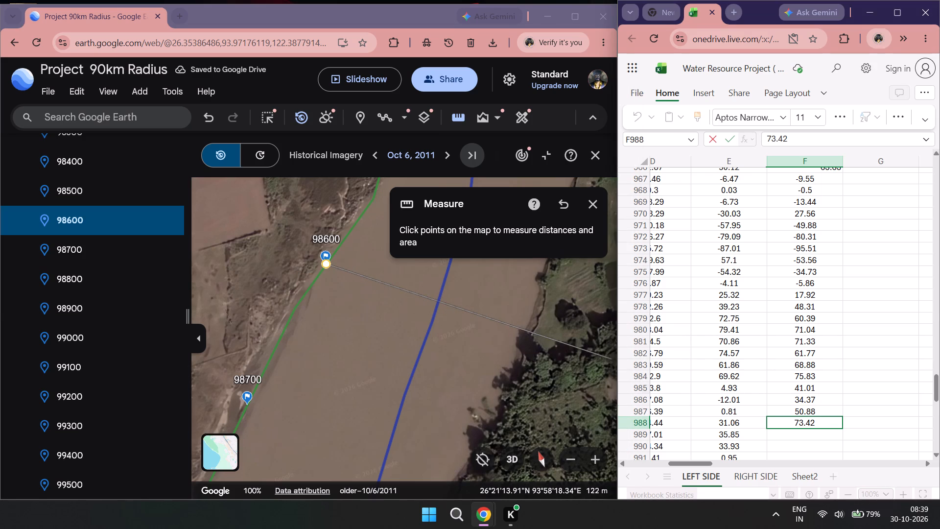
Measure the distance from placemark 98700 to the blue line and record 90.04 in cell F989.
double_click(96, 249)
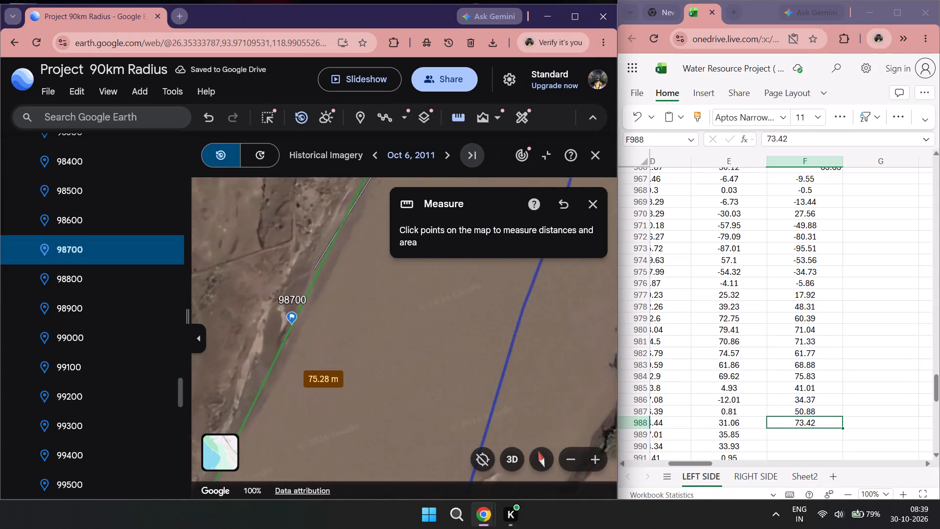
scroll(313, 362, down, 1)
double_click(458, 126)
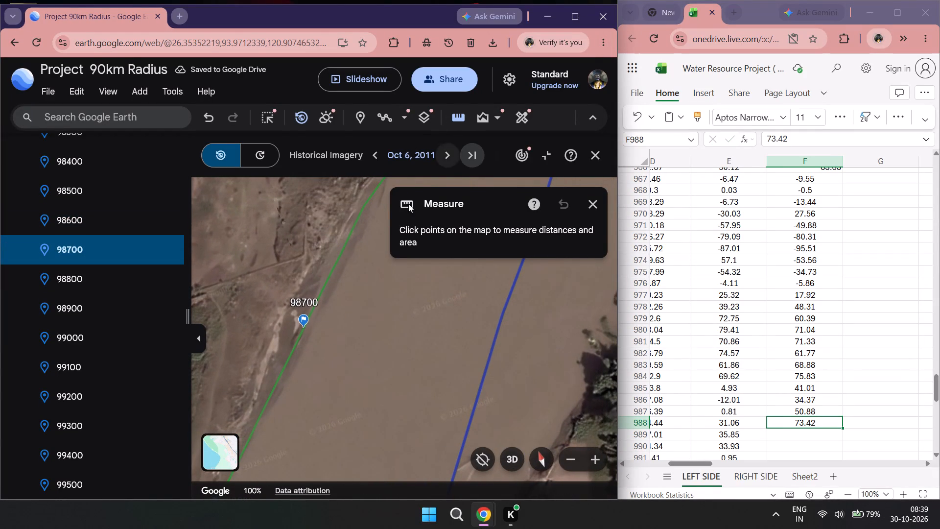
click(304, 329)
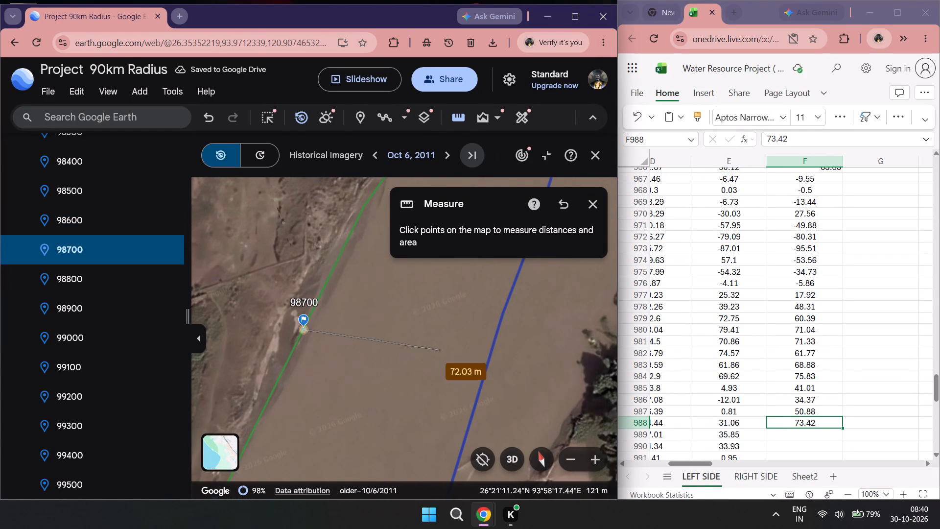
double_click(802, 432)
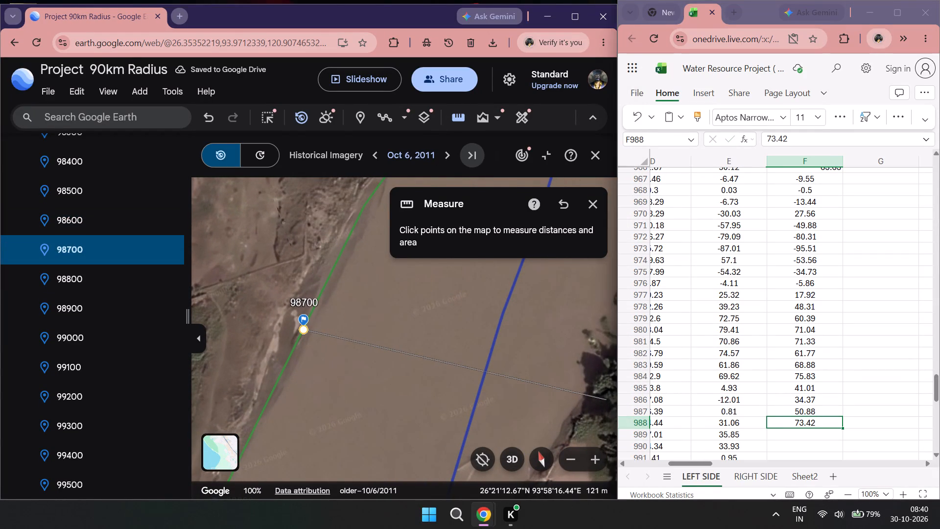
text(90.04)
Measure the distance from placemark 98800 to the blue line and record 61.04 in cell F990.
double_click(78, 277)
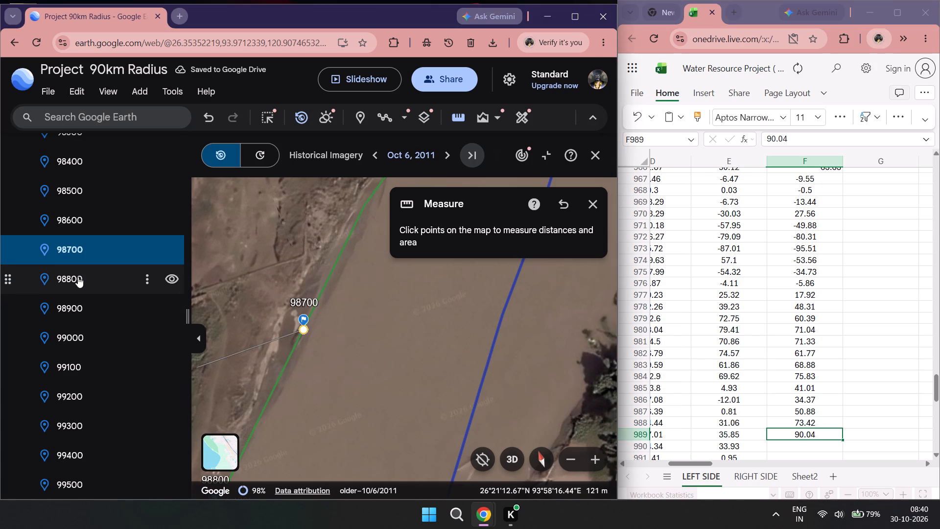
scroll(375, 295, down, 2)
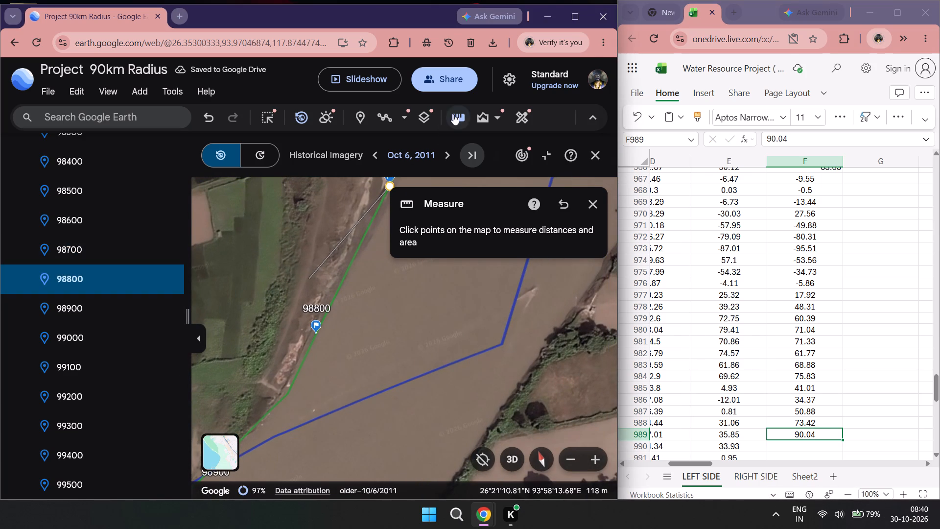
double_click(455, 114)
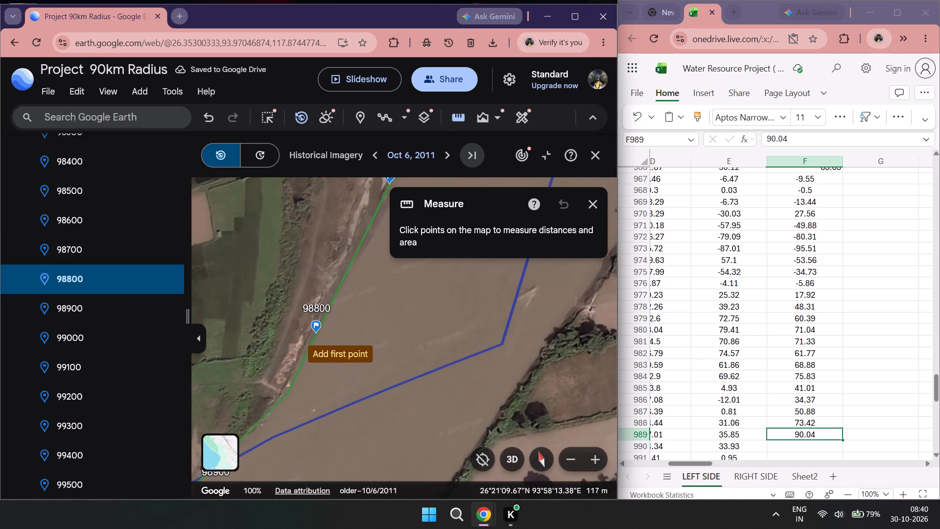
click(315, 336)
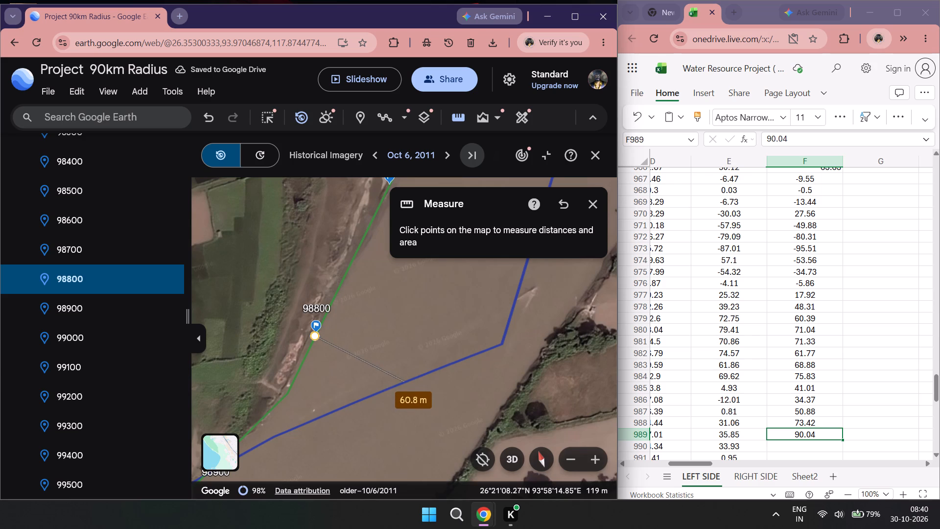
scroll(824, 436, down, 1)
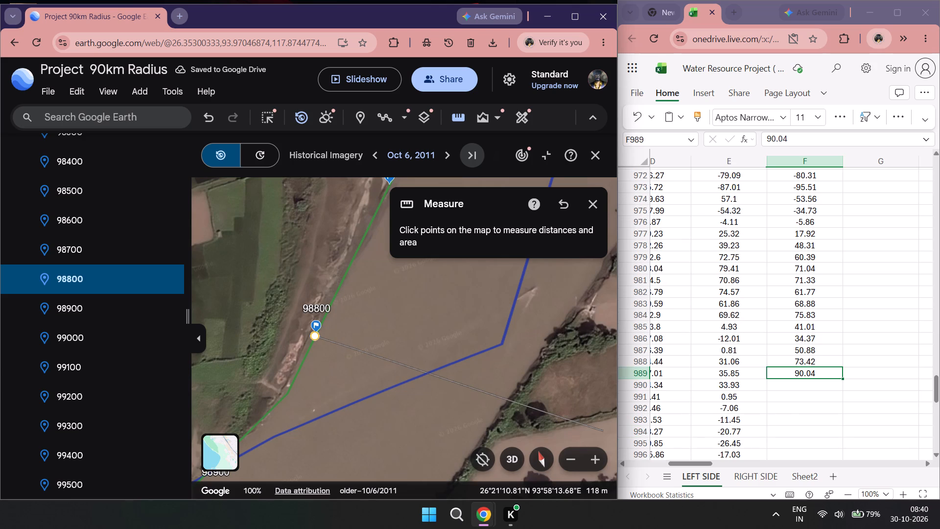
double_click(805, 384)
text(61.)
text(04)
Measure the distance from placemark 98900 to the blue line and record 3.17 in cell F991.
double_click(126, 313)
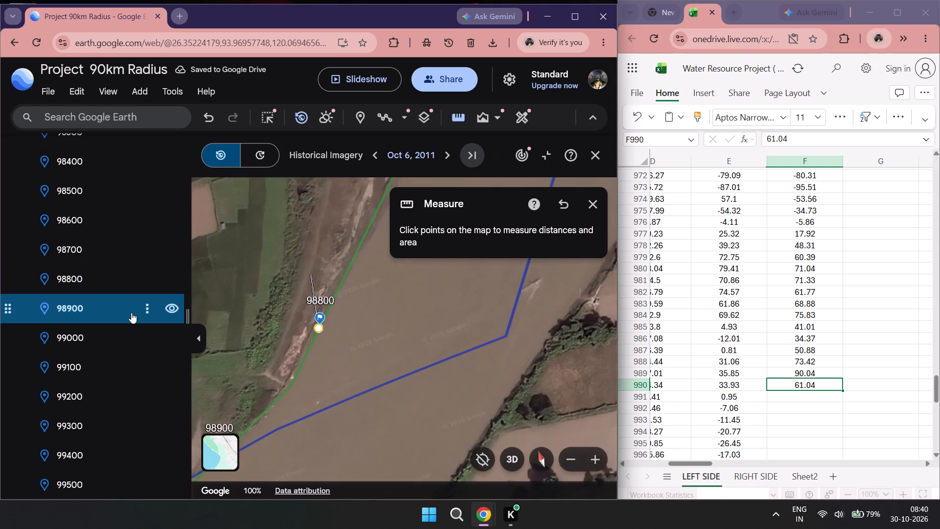
scroll(301, 383, down, 2)
scroll(298, 384, up, 3)
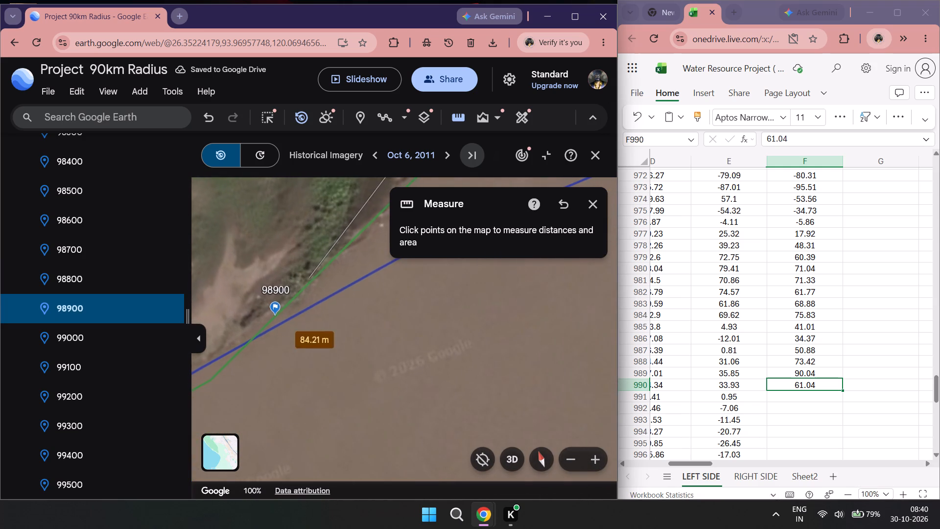
double_click(451, 108)
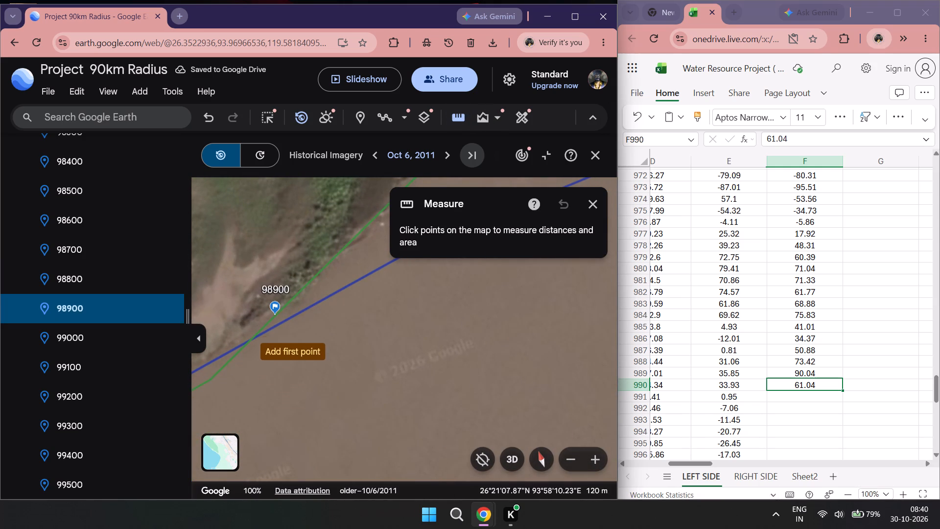
click(272, 315)
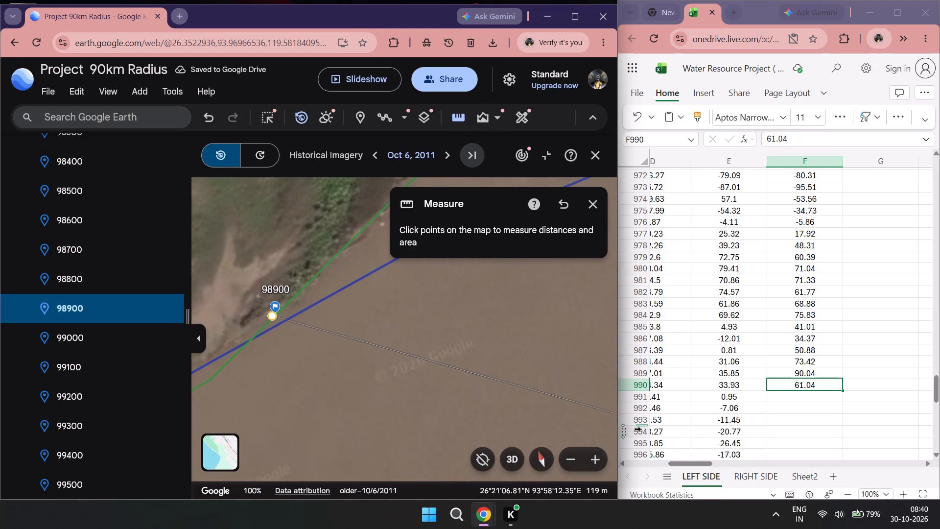
double_click(819, 397)
text(3.17)
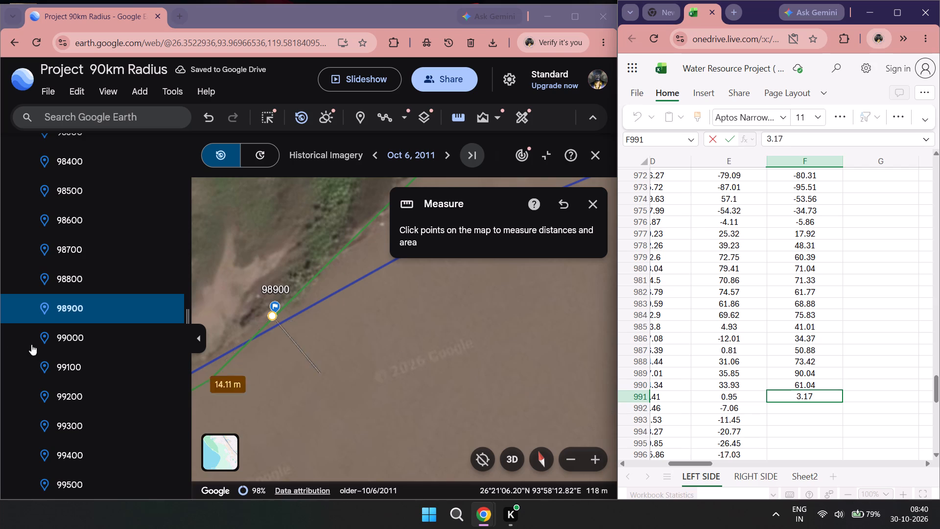
Measure the distance from placemark 99000 to the blue line and record -4.24 in cell F992.
scroll(117, 340, down, 3)
double_click(58, 191)
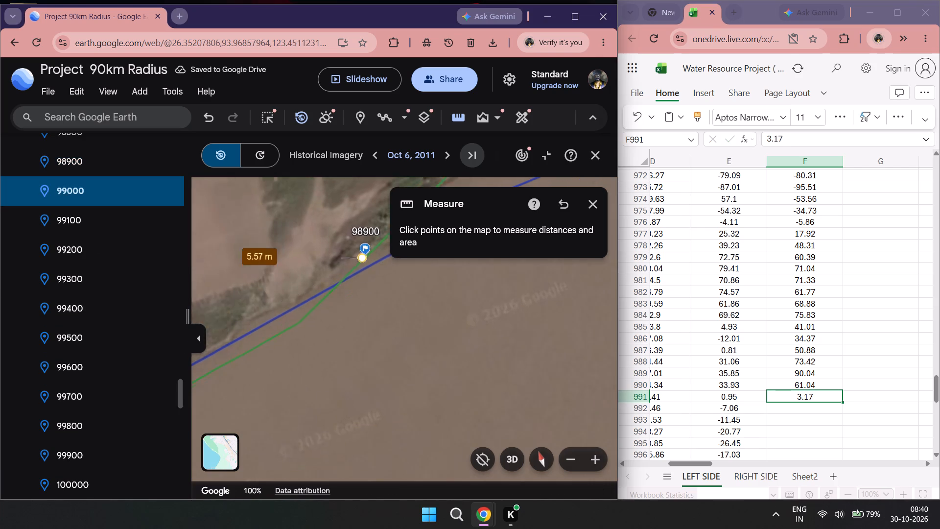
scroll(323, 362, down, 2)
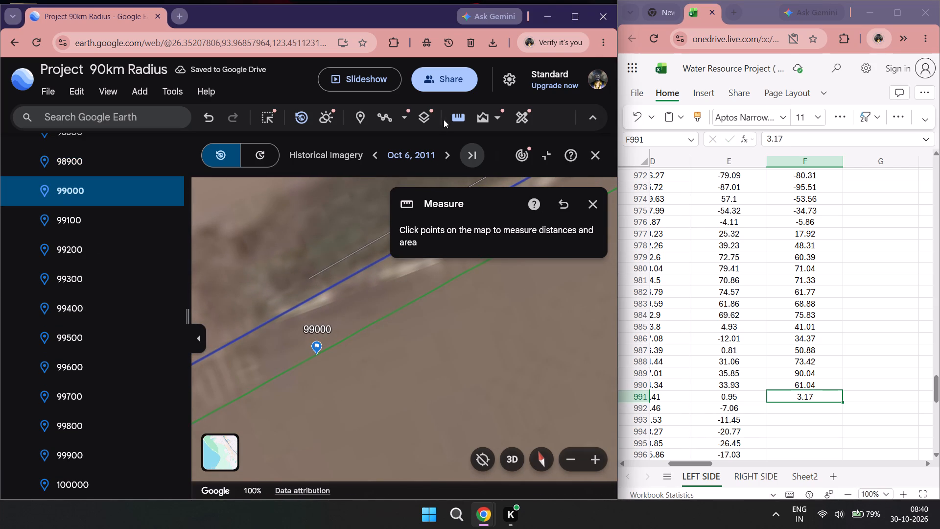
double_click(450, 120)
click(318, 357)
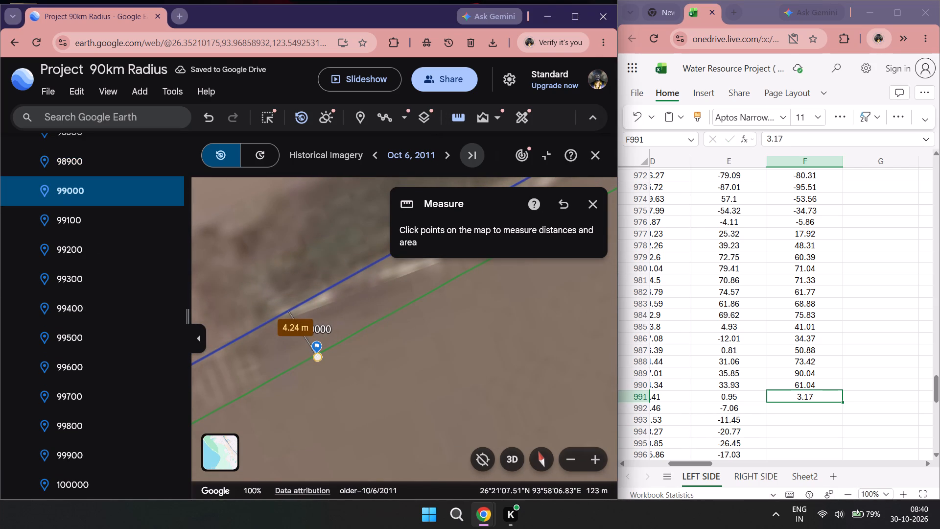
double_click(808, 407)
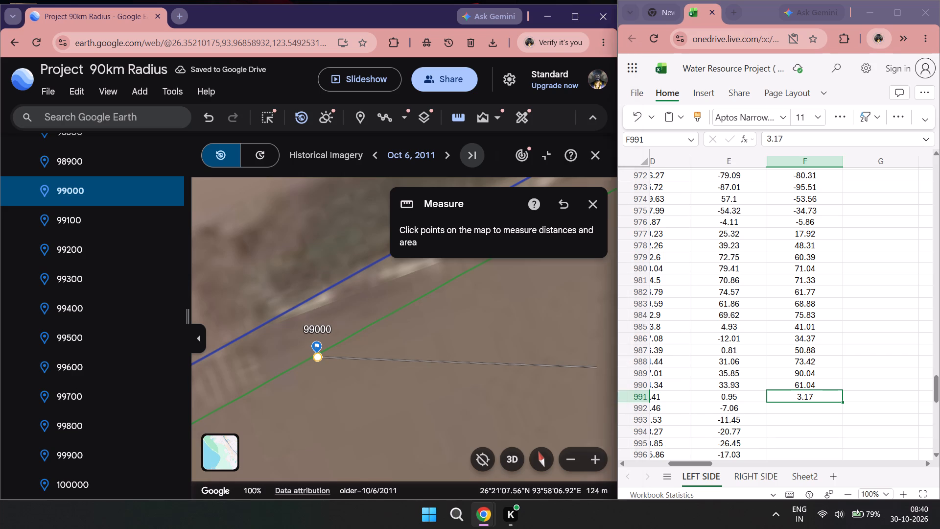
text(-4.24)
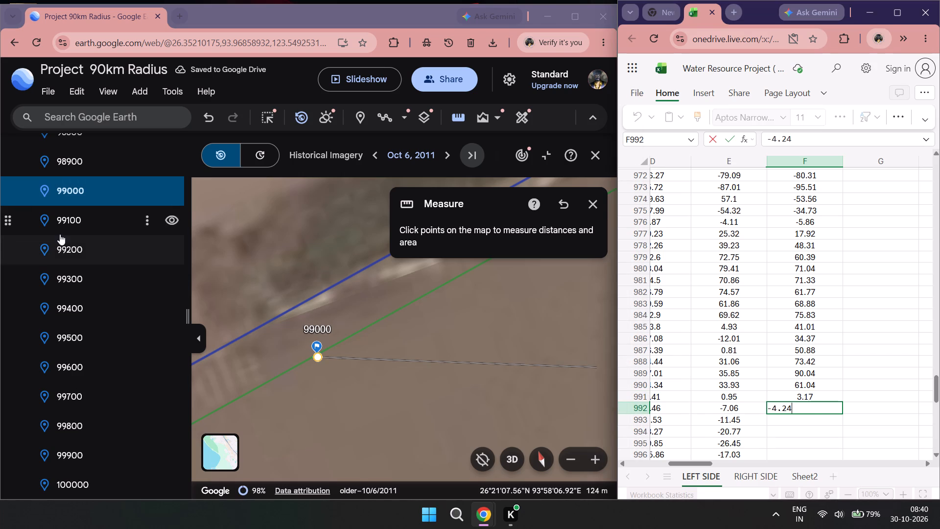
Measure the distance from placemark 99100 to the blue line and record -10.01 in cell F993.
double_click(61, 228)
scroll(307, 353, down, 1)
drag(311, 350, 389, 320)
double_click(449, 108)
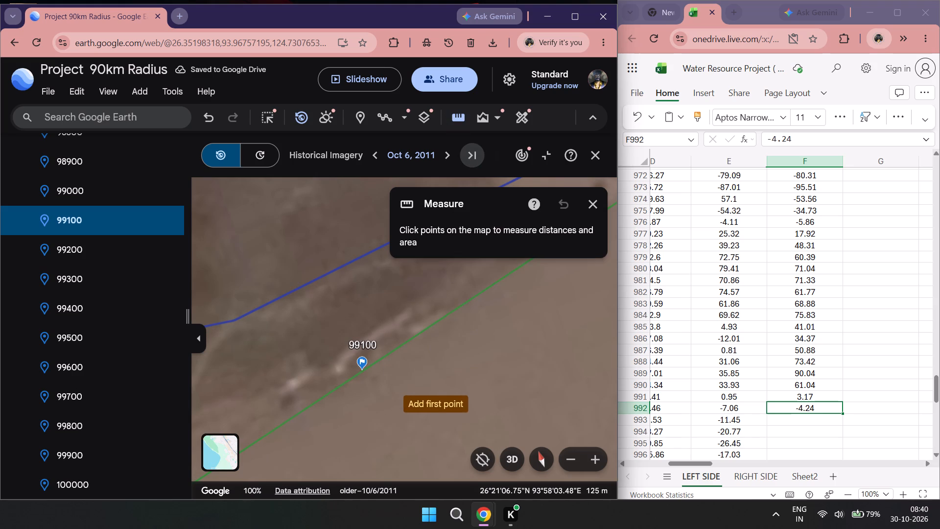
click(363, 374)
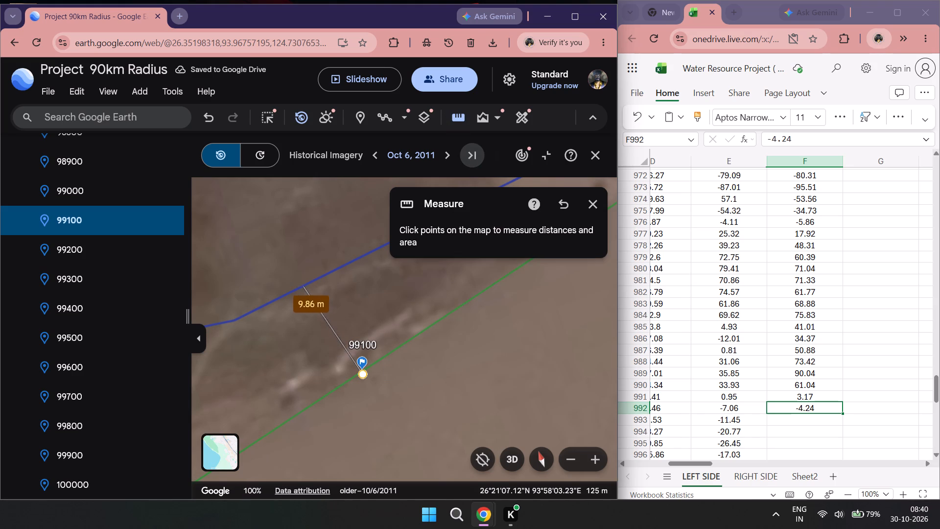
double_click(801, 421)
text(-1)
text(0.01)
Measure the distance from placemark 99200 to the blue line and record -29.19 in cell F994.
double_click(86, 256)
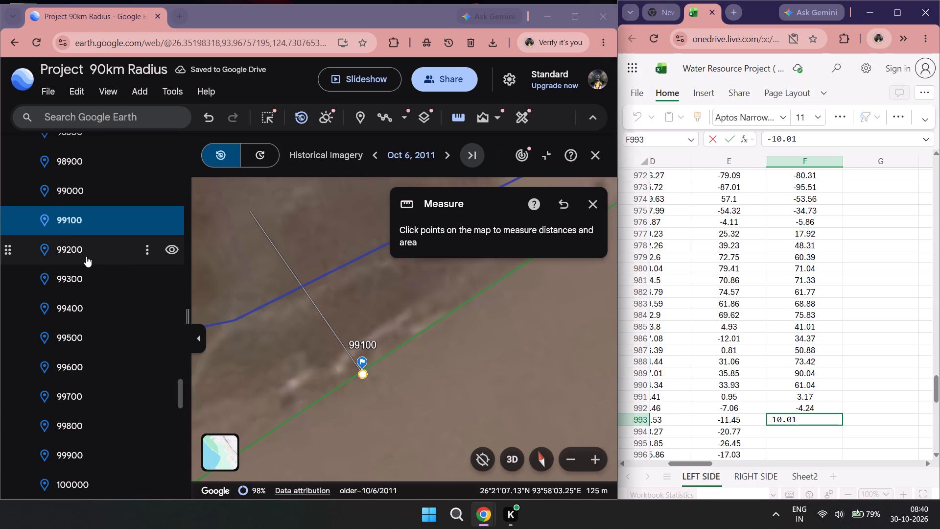
double_click(92, 256)
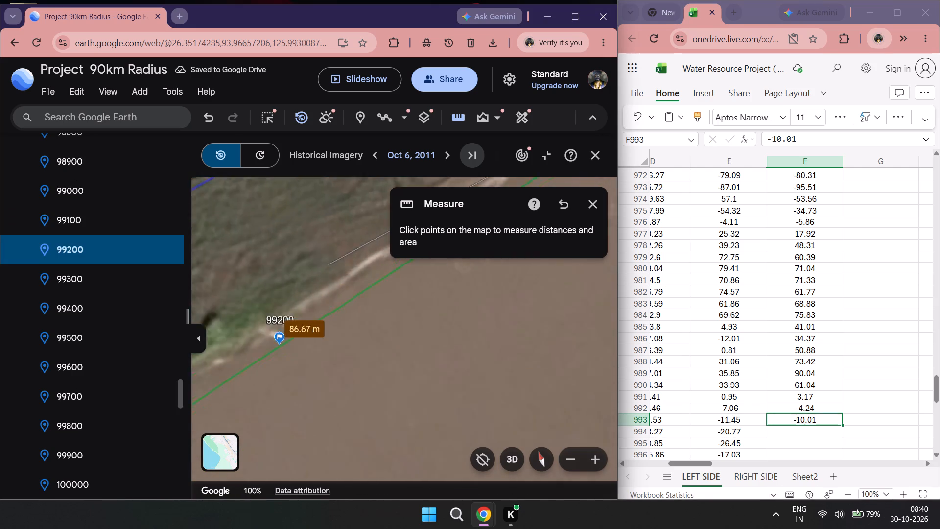
scroll(292, 313, down, 4)
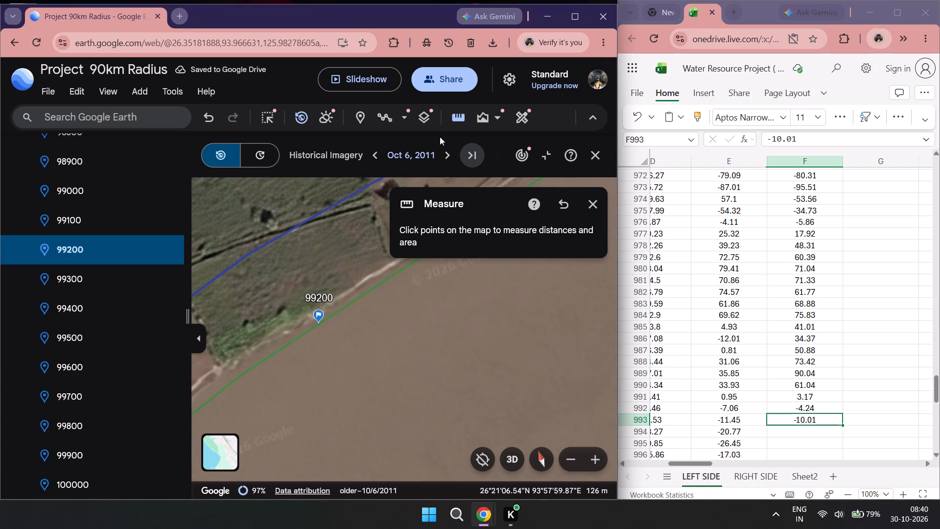
double_click(456, 125)
click(319, 326)
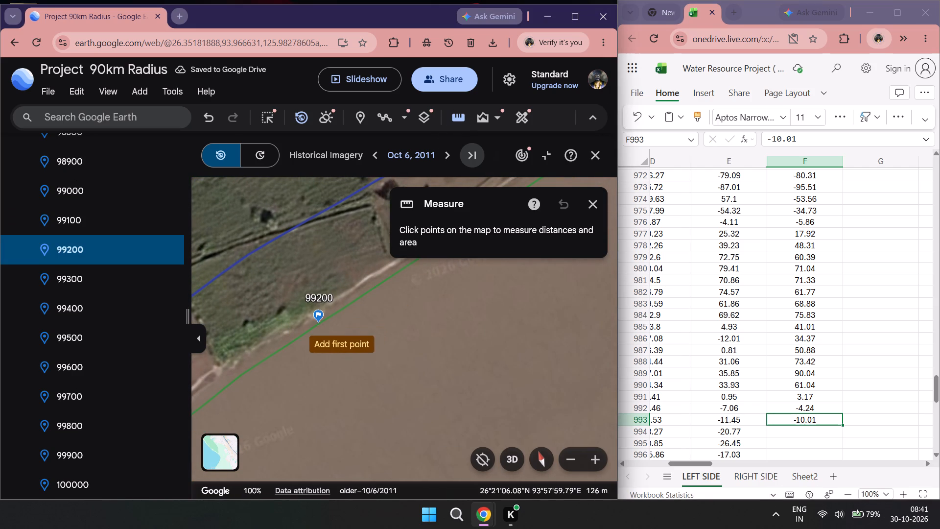
double_click(811, 432)
double_click(809, 433)
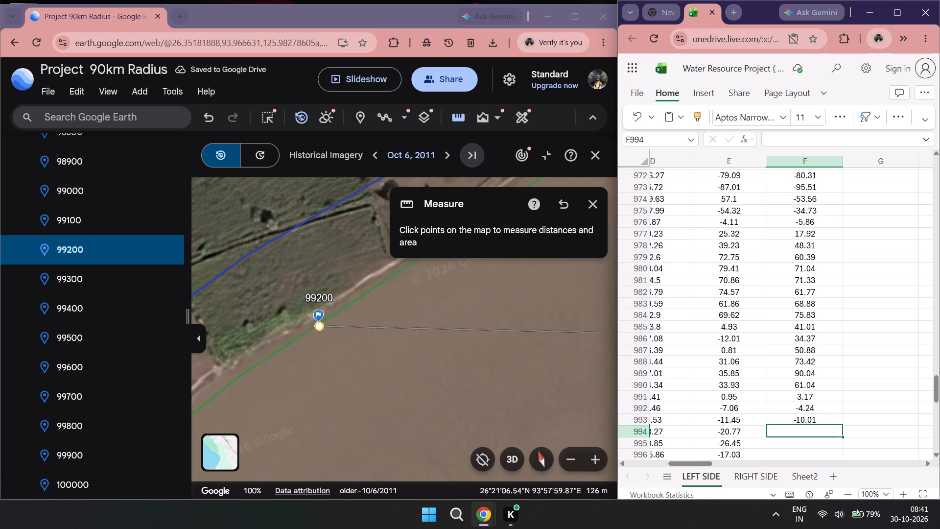
key(minus)
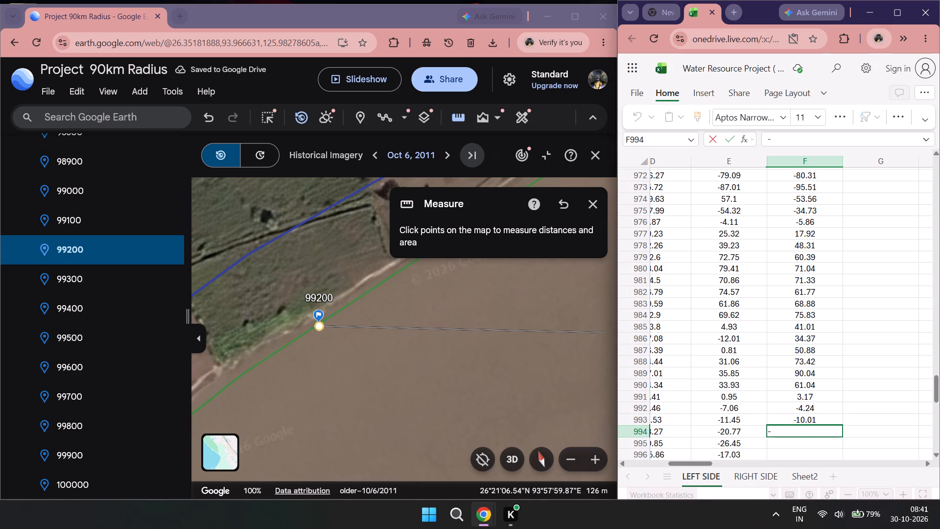
text(29)
text(.1)
key(9)
Measure the distance from placemark 99300 to the blue line and record -27.82 in cell F995.
click(113, 260)
double_click(115, 279)
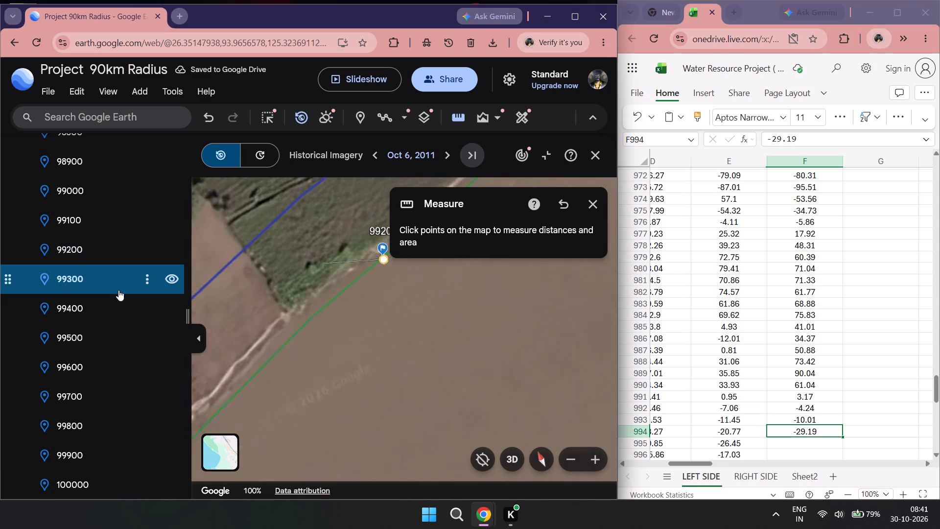
scroll(340, 296, down, 2)
drag(356, 312, 527, 317)
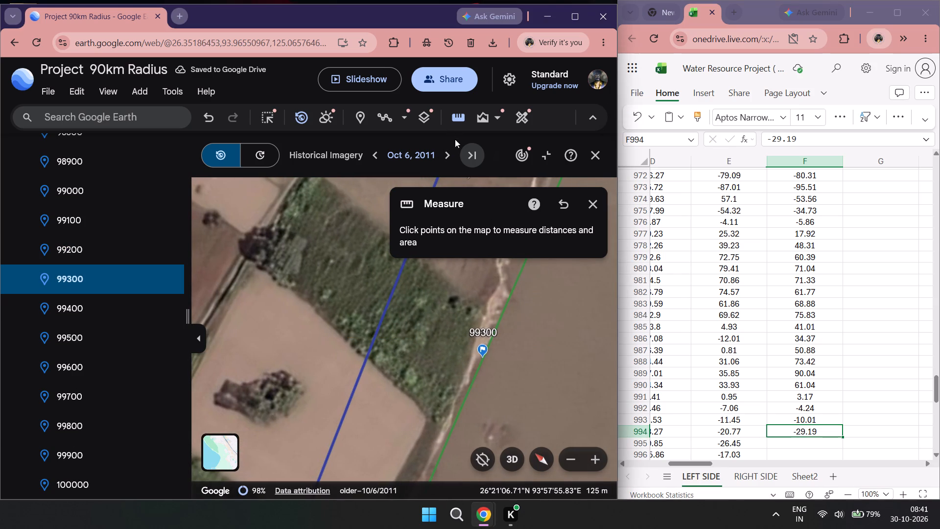
double_click(452, 120)
click(481, 361)
scroll(744, 338, down, 2)
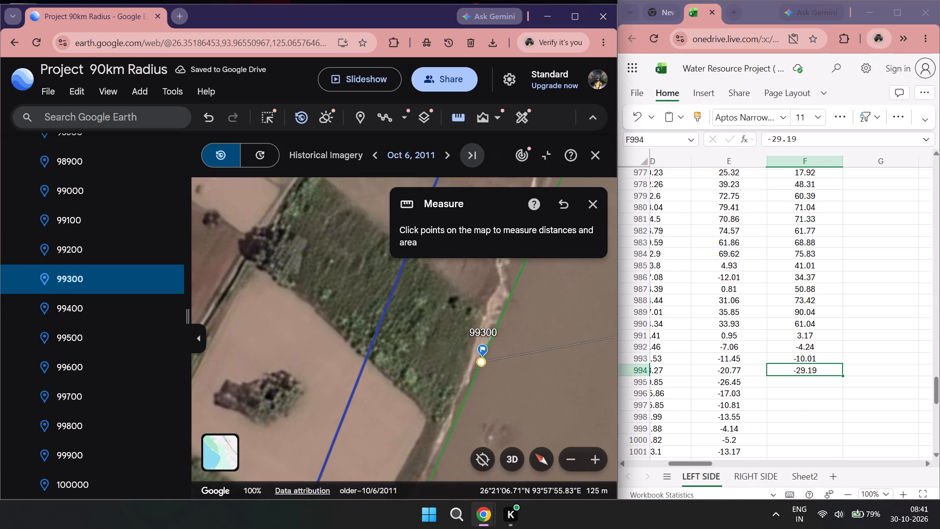
double_click(789, 325)
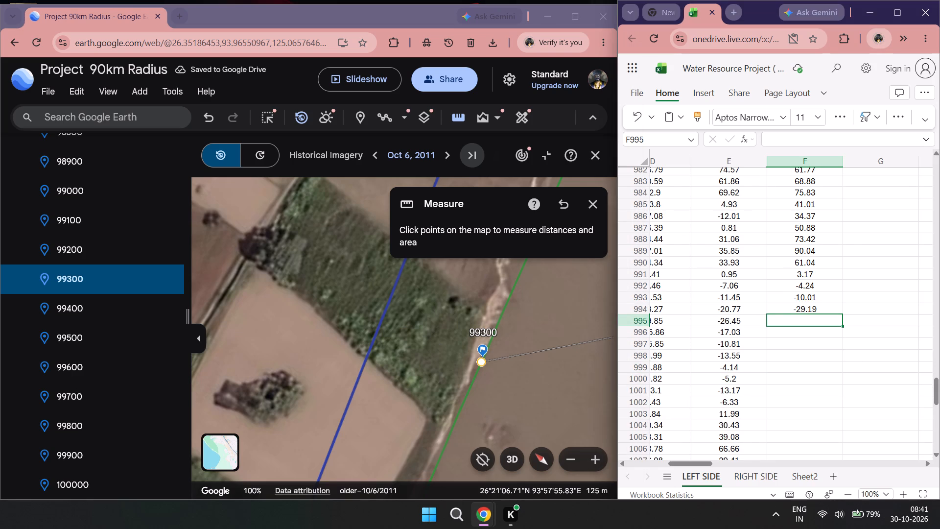
key(minus)
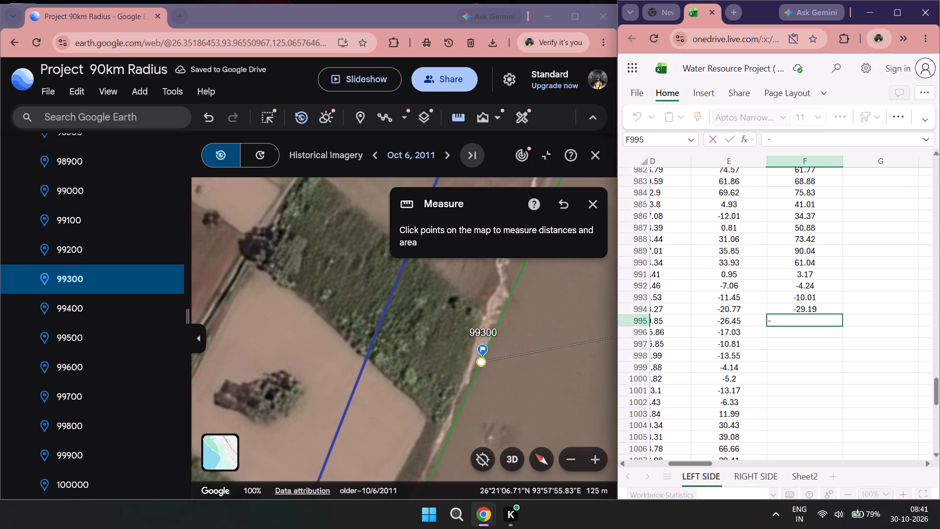
text(27)
text(.82)
Measure the distance from placemark 99400 to the blue line and record -22.88 in cell F996.
double_click(80, 322)
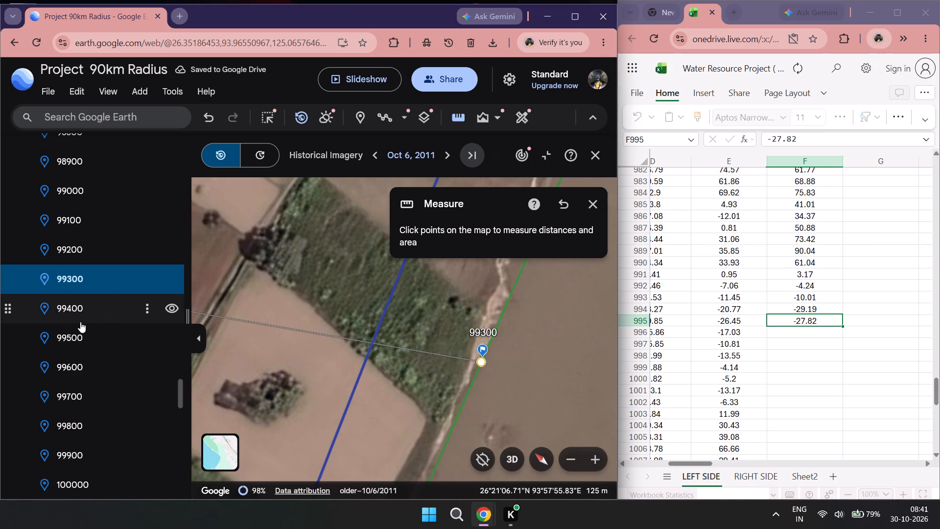
scroll(366, 354, down, 1)
double_click(460, 118)
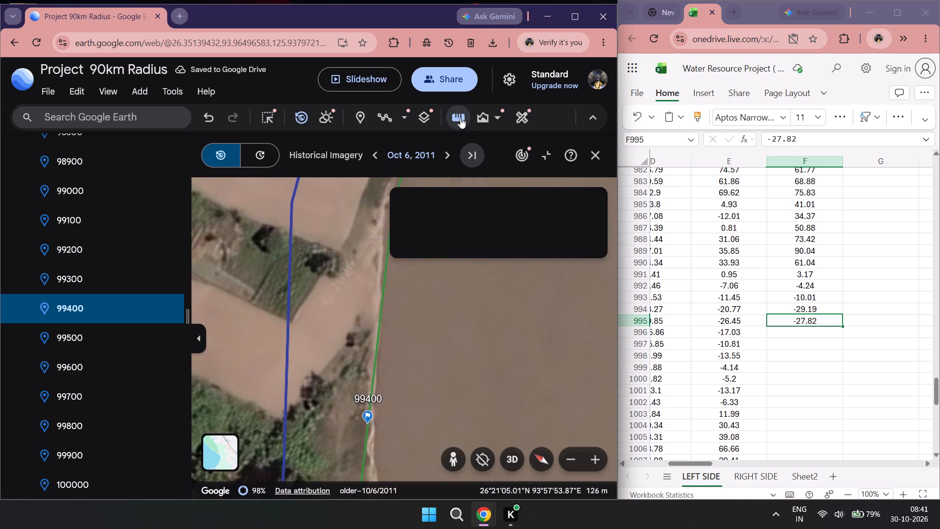
click(368, 428)
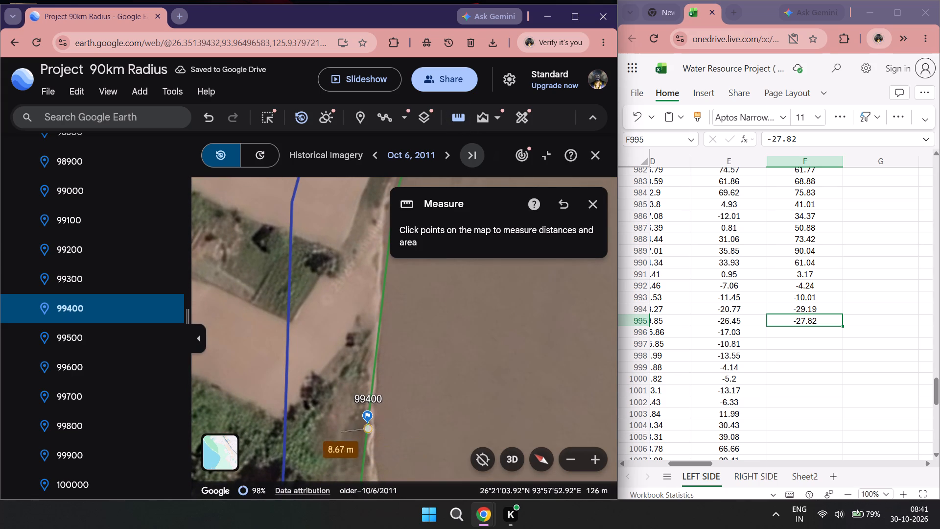
double_click(807, 336)
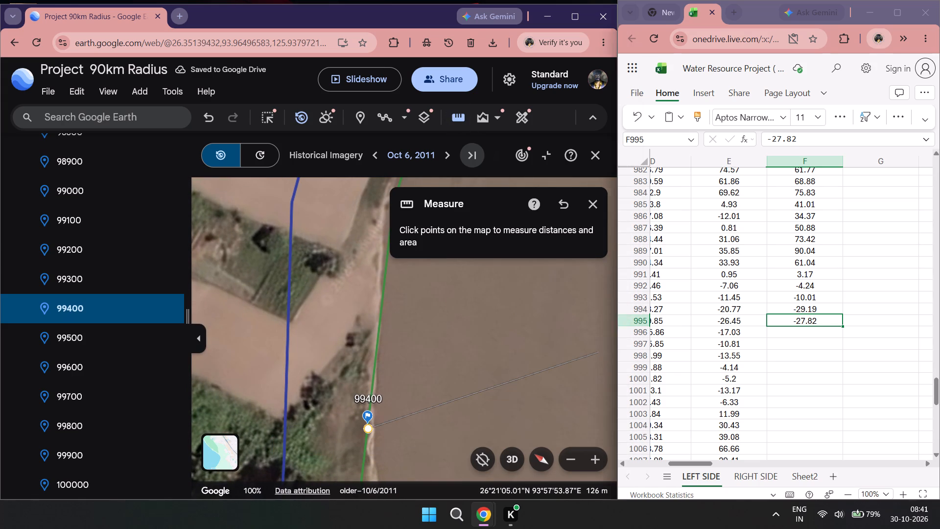
text(-22)
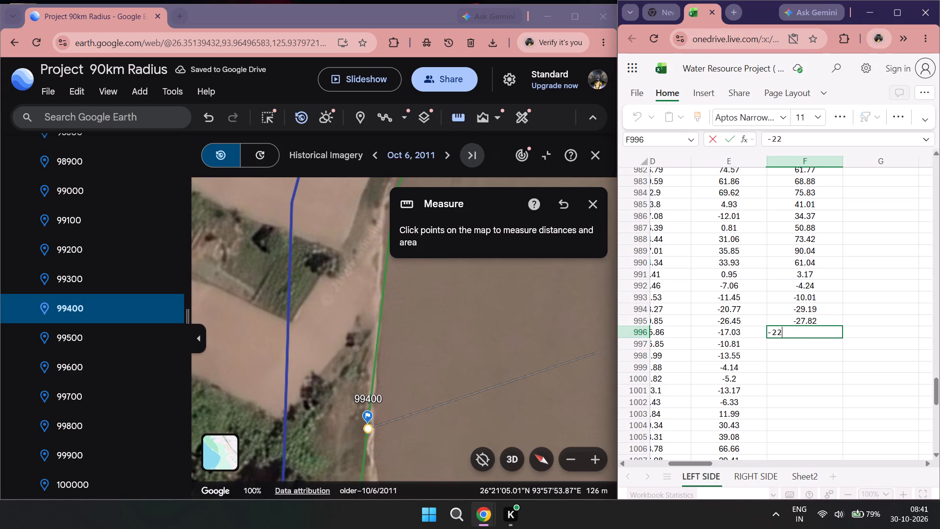
text(.88)
Measure the distance from placemark 99500 to the blue line and record -23.44 in cell F997.
double_click(118, 341)
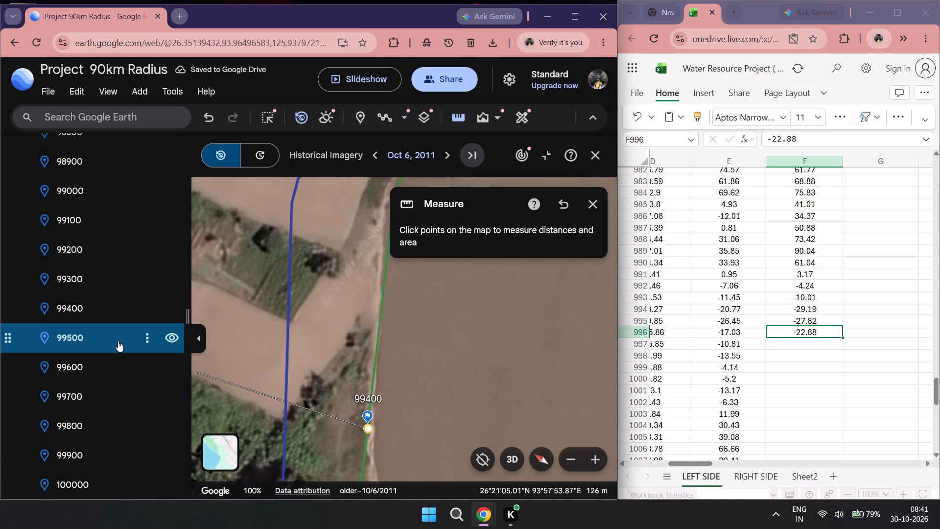
scroll(329, 356, down, 4)
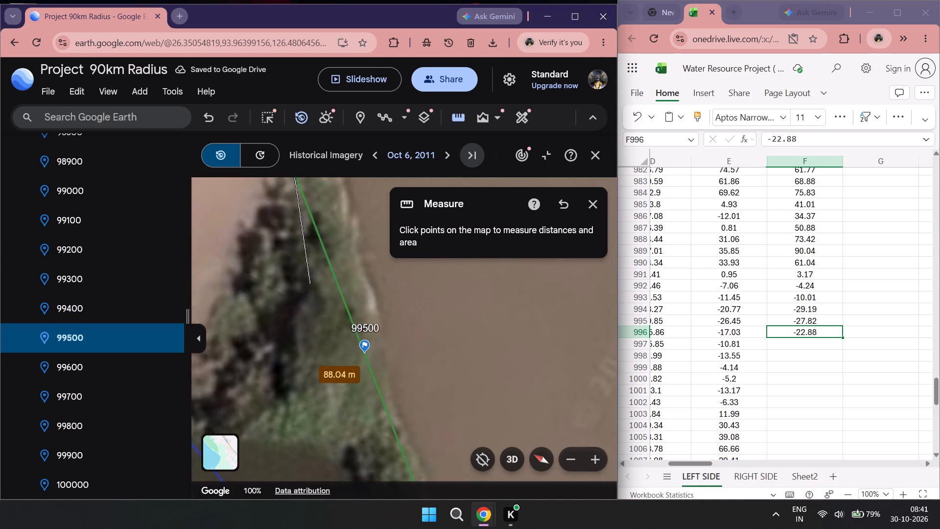
drag(308, 370, 332, 343)
double_click(457, 116)
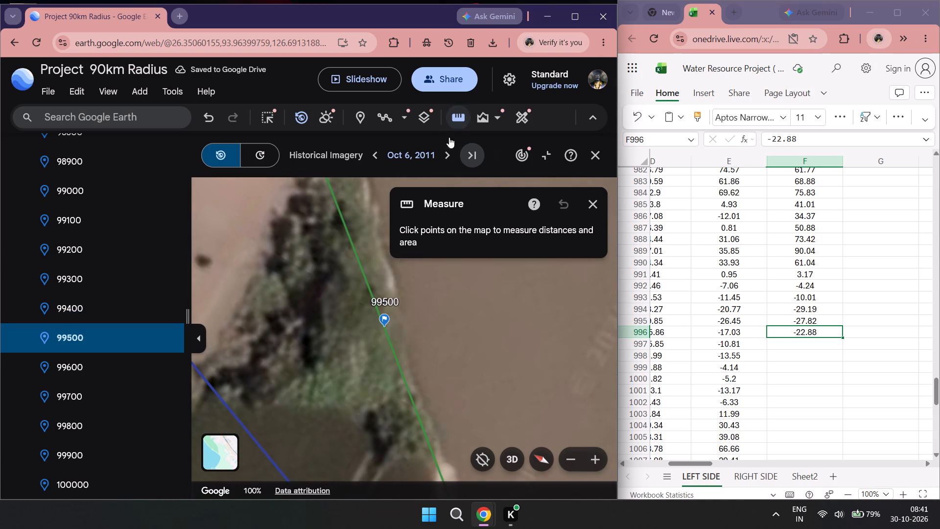
click(384, 325)
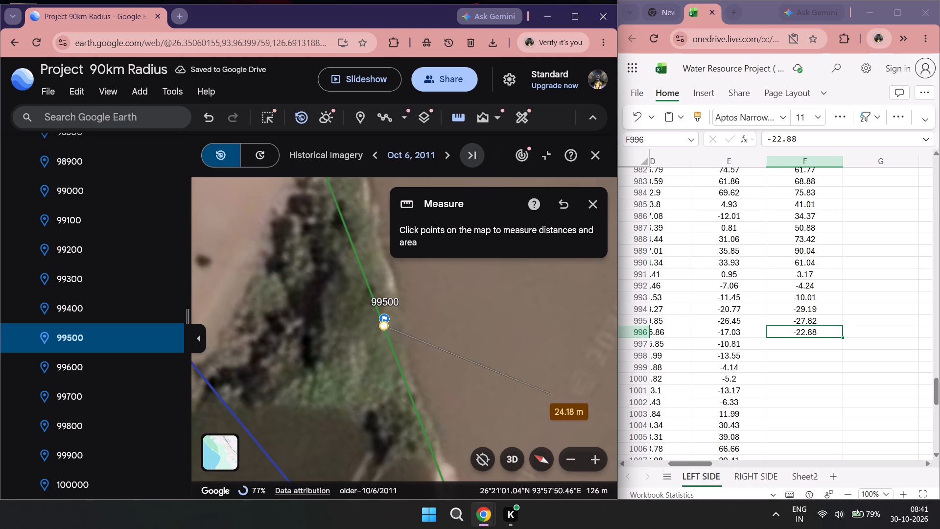
double_click(785, 345)
text(-23.44)
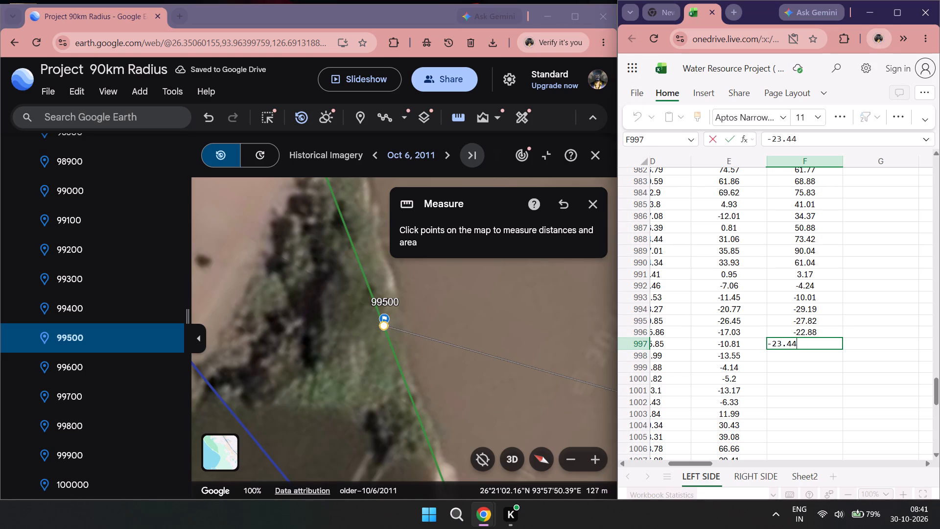
Measure the distance from placemark 99600 to the blue line and record -4.03 in cell F998.
double_click(46, 374)
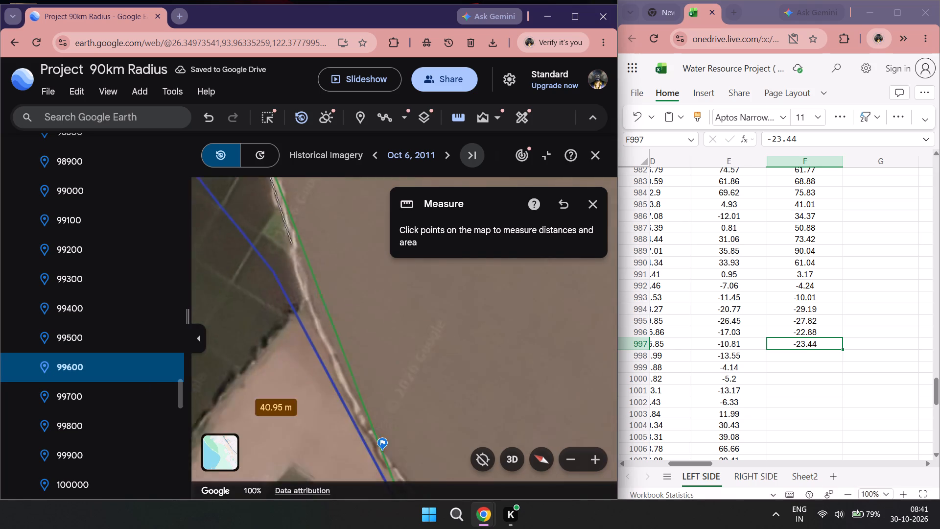
scroll(287, 408, down, 1)
double_click(463, 118)
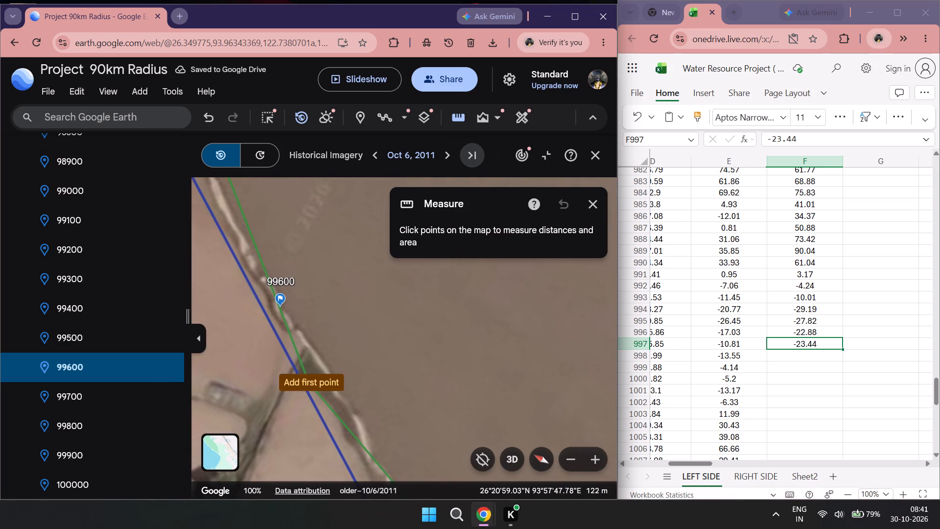
click(280, 306)
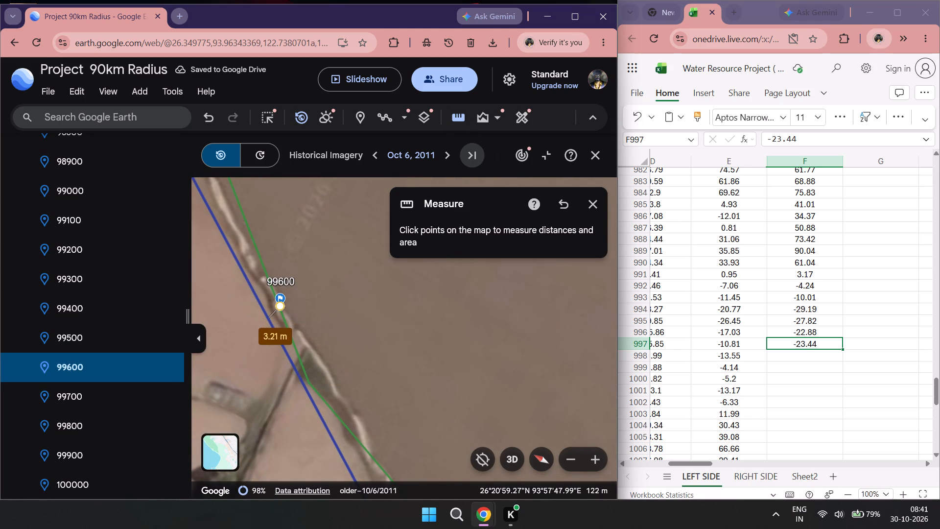
double_click(814, 356)
text(-4.04)
key(BackSpace)
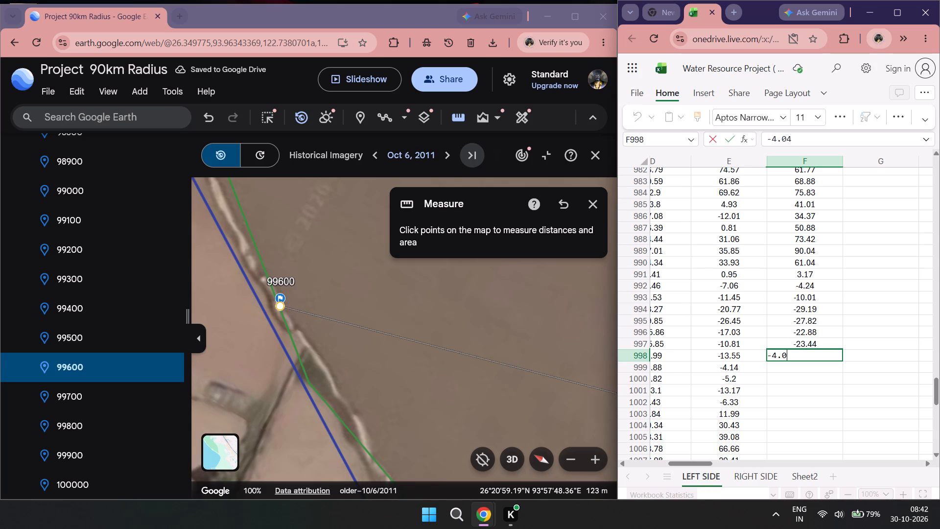
key(3)
Measure the distance from placemark 99700 to the blue line and record -13.44 in cell F999.
double_click(50, 395)
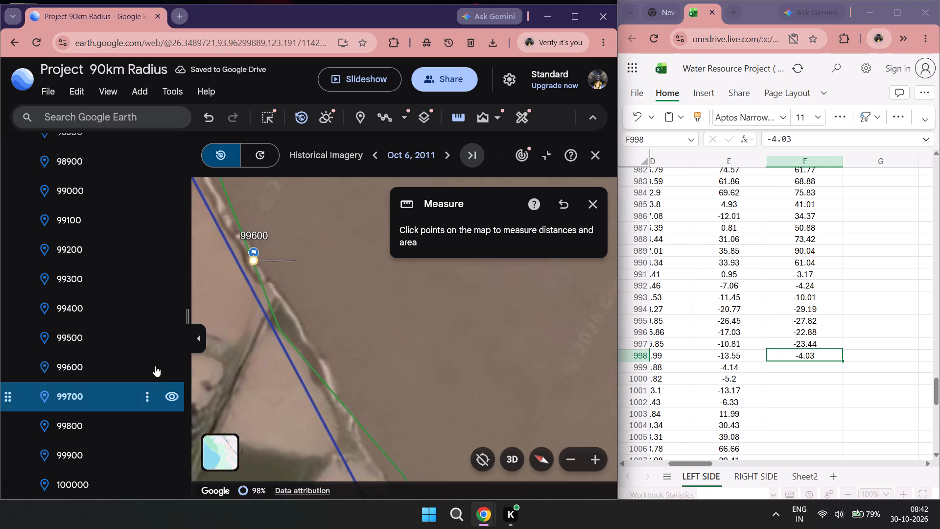
scroll(332, 387, down, 1)
drag(323, 392, 339, 360)
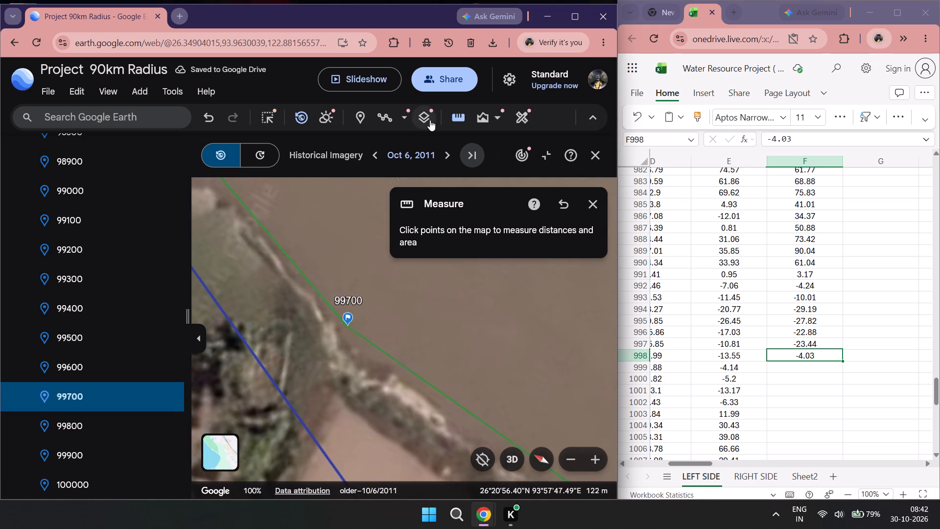
double_click(462, 113)
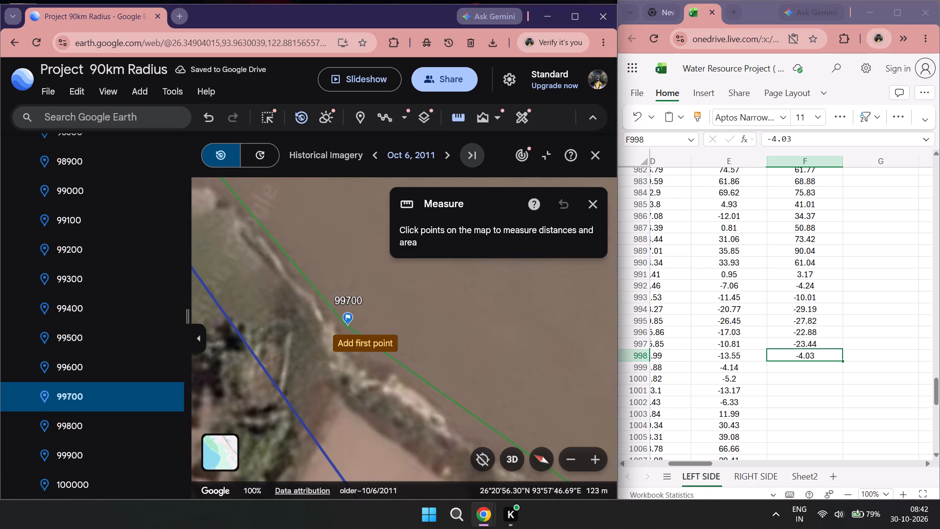
click(347, 326)
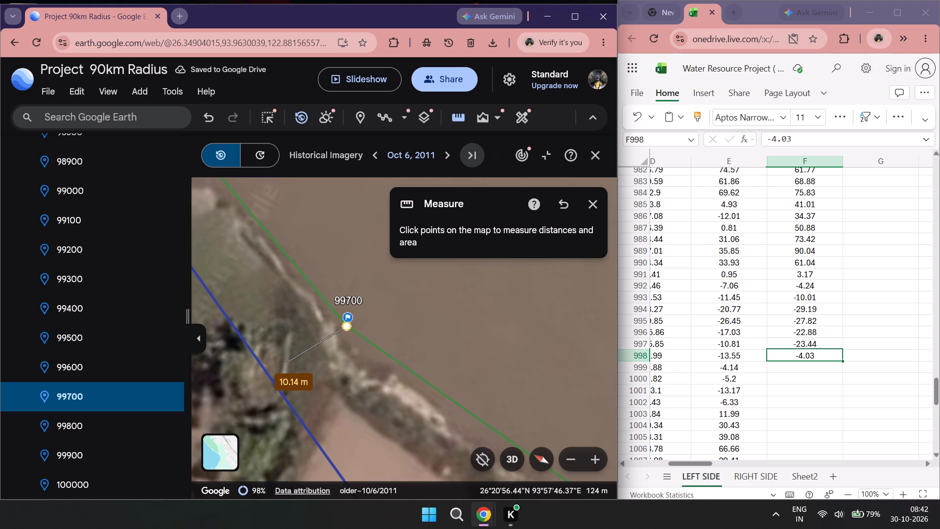
double_click(811, 365)
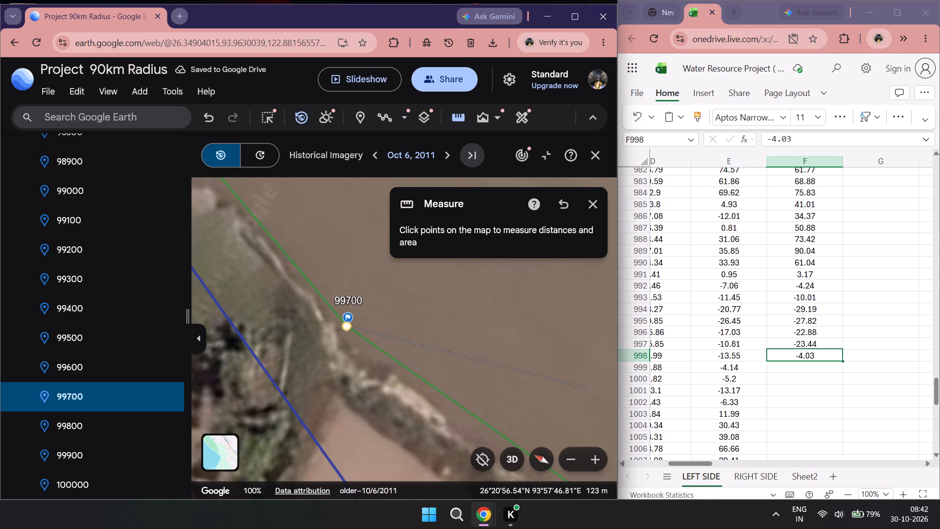
text(-13)
text(.44)
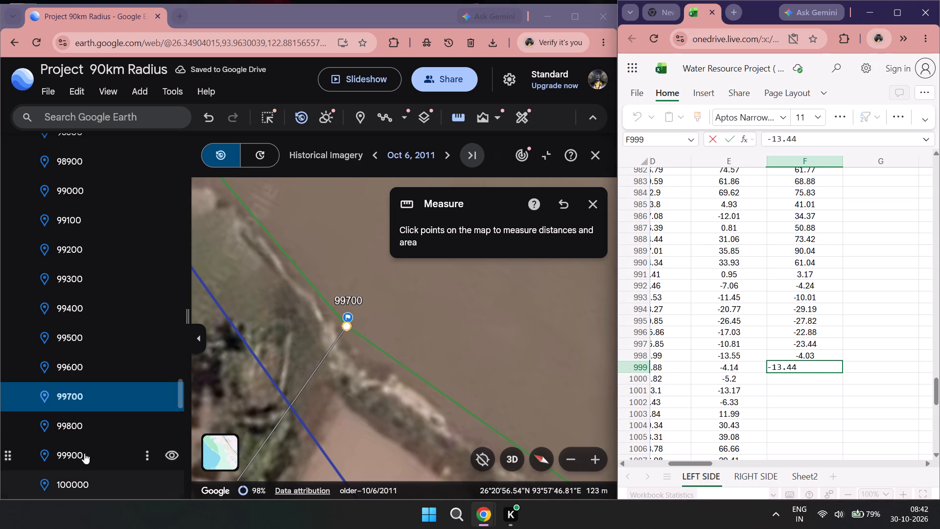
Measure the distance from placemark 99800 to the blue line and record -14.96 in cell F1000.
double_click(98, 428)
scroll(326, 419, down, 1)
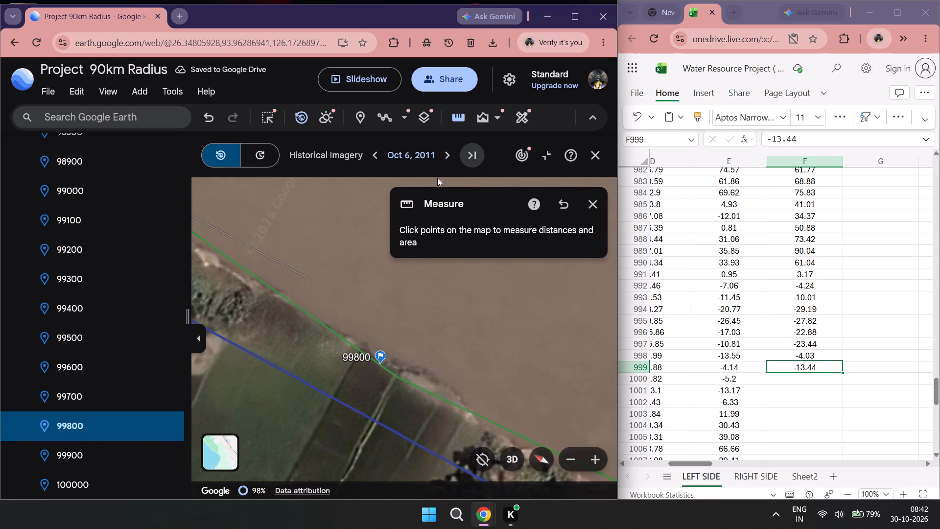
double_click(459, 119)
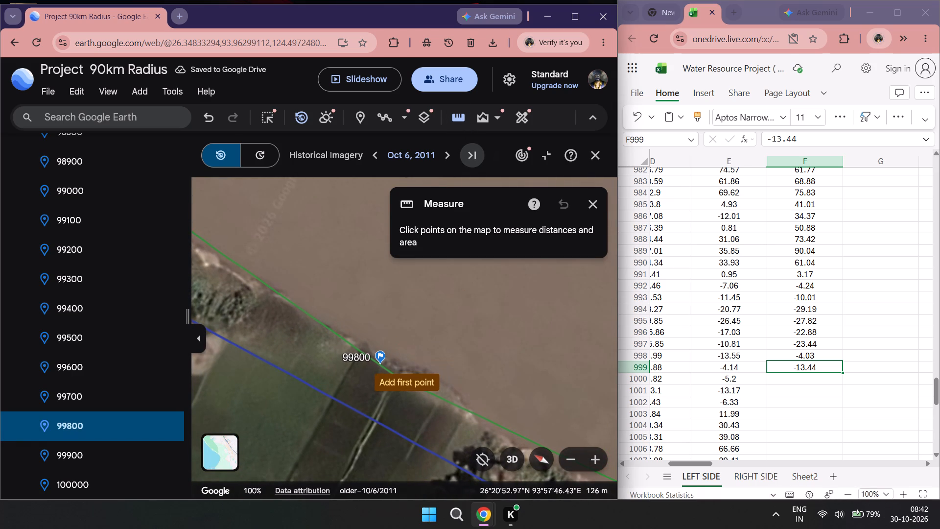
click(383, 366)
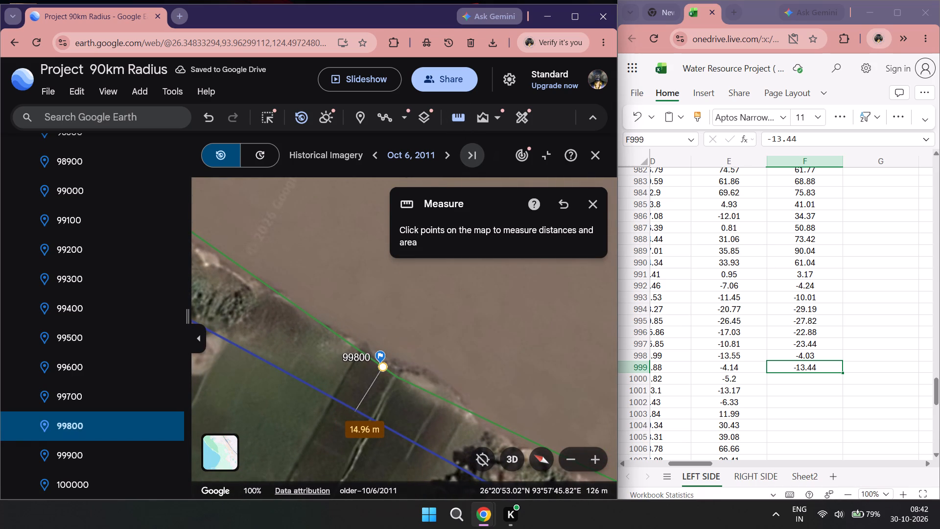
double_click(789, 383)
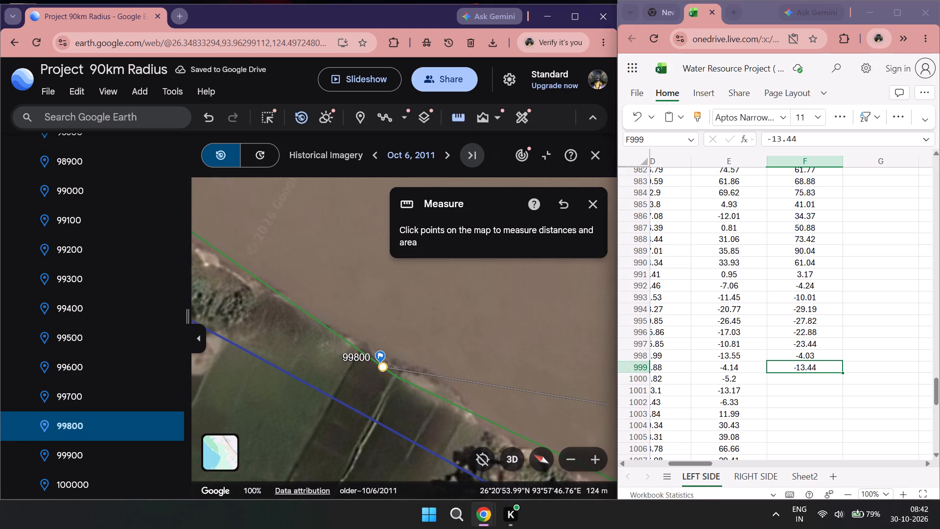
text(-14.)
text(96)
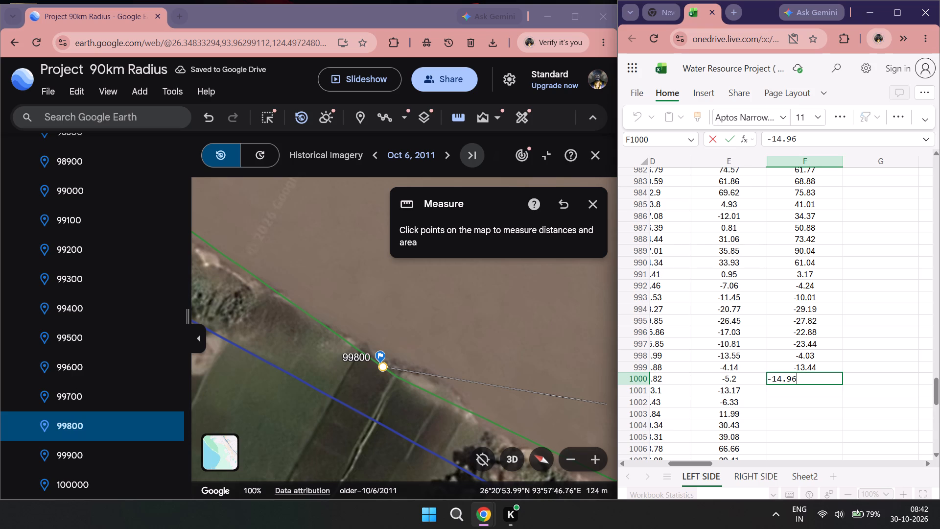
Measure the distance from placemark 99900 to the blue line and record -3.19 in cell F1001.
scroll(100, 386, down, 2)
double_click(89, 365)
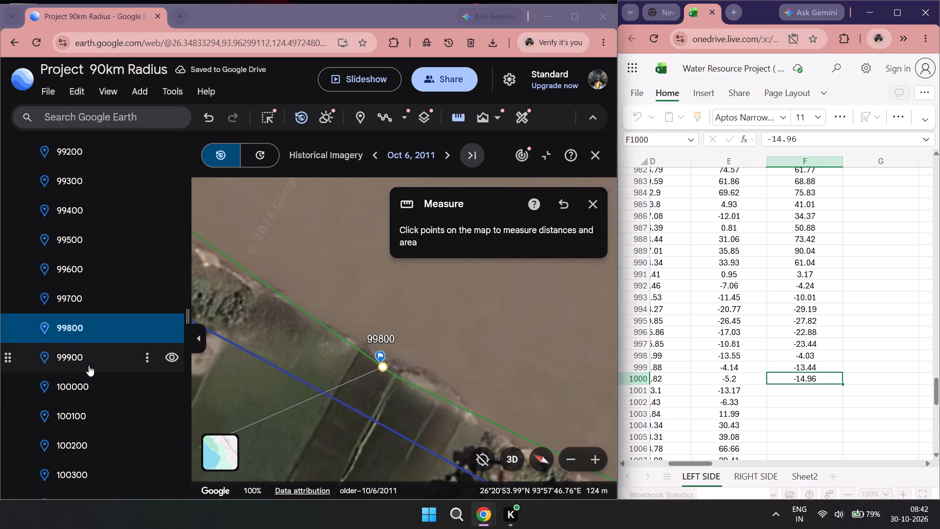
scroll(324, 380, down, 1)
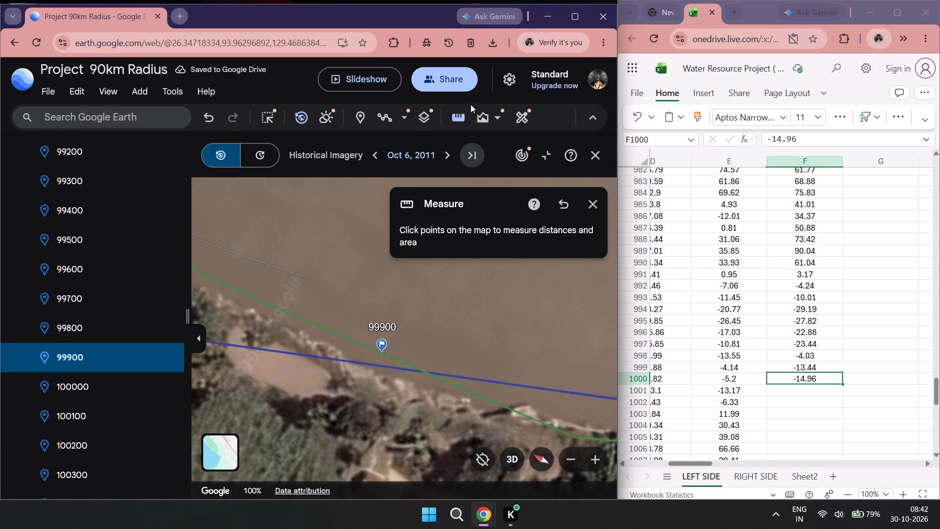
double_click(469, 116)
click(382, 353)
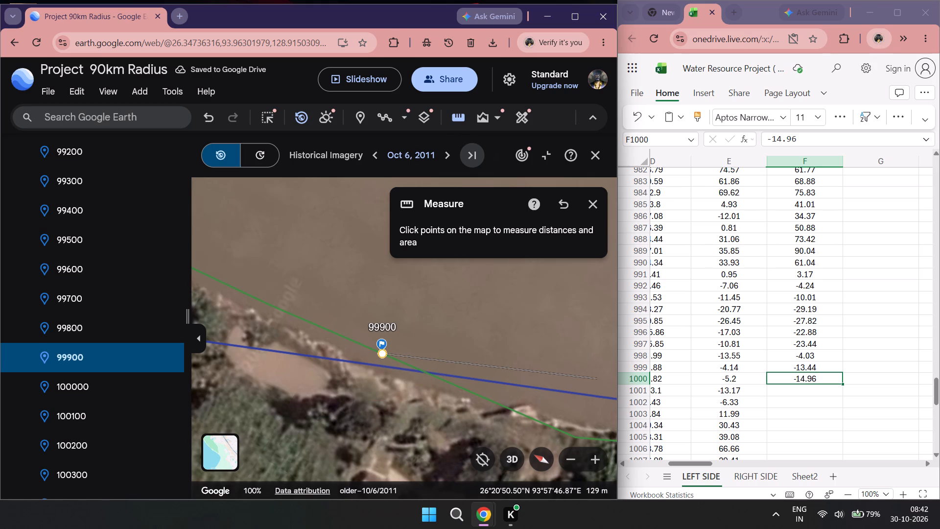
double_click(817, 395)
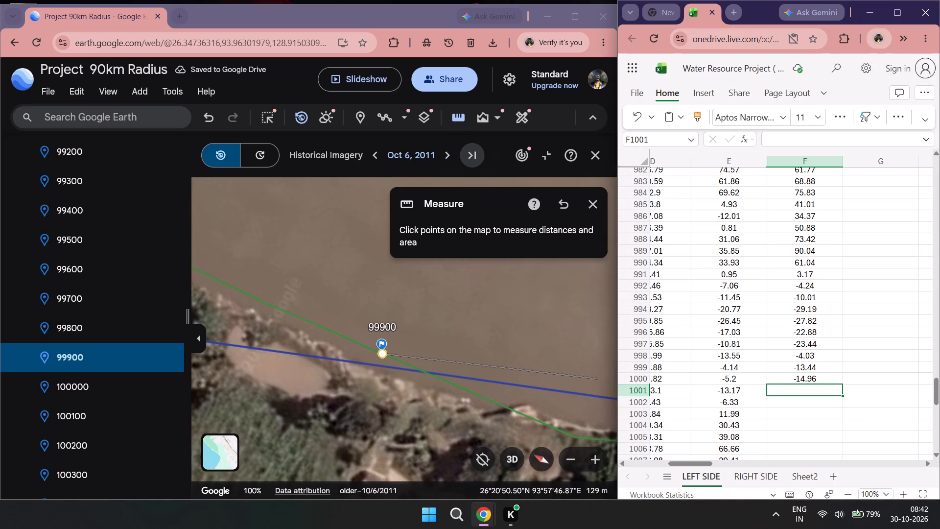
text(-3.19)
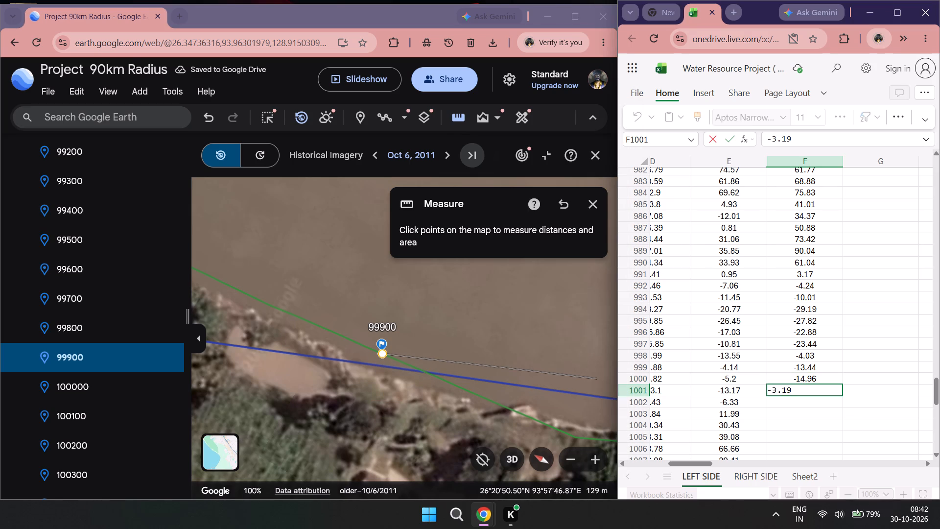
Measure the distance from placemark 100000 to the blue line and record 7.01 in cell F1002.
double_click(66, 389)
scroll(420, 360, down, 1)
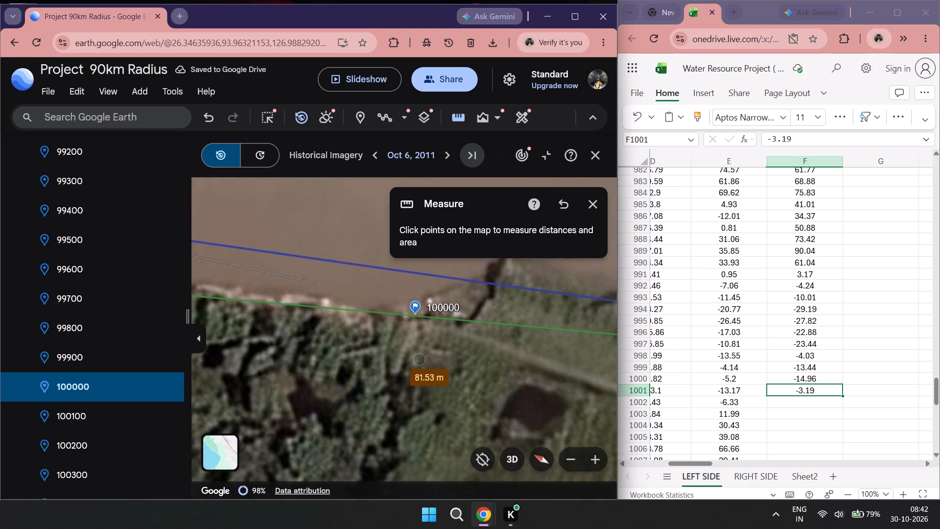
double_click(455, 119)
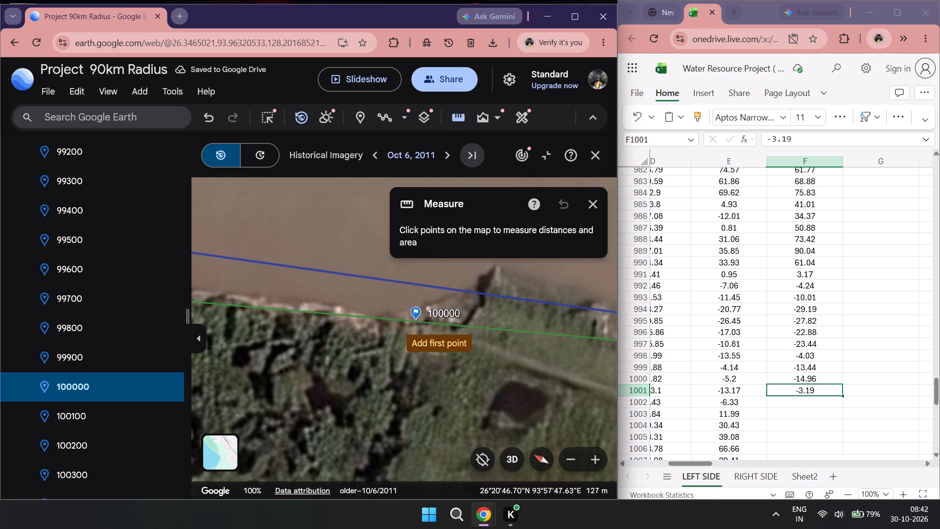
click(419, 323)
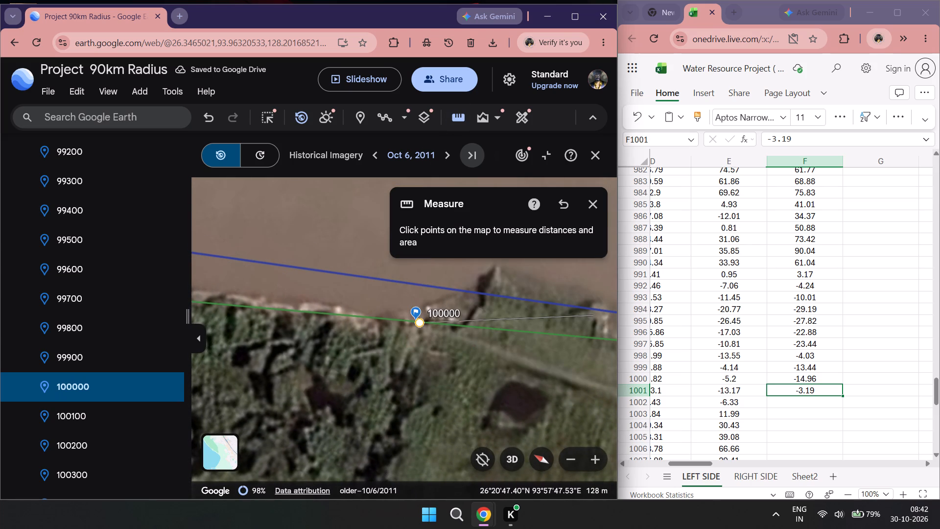
double_click(799, 401)
text(7.01)
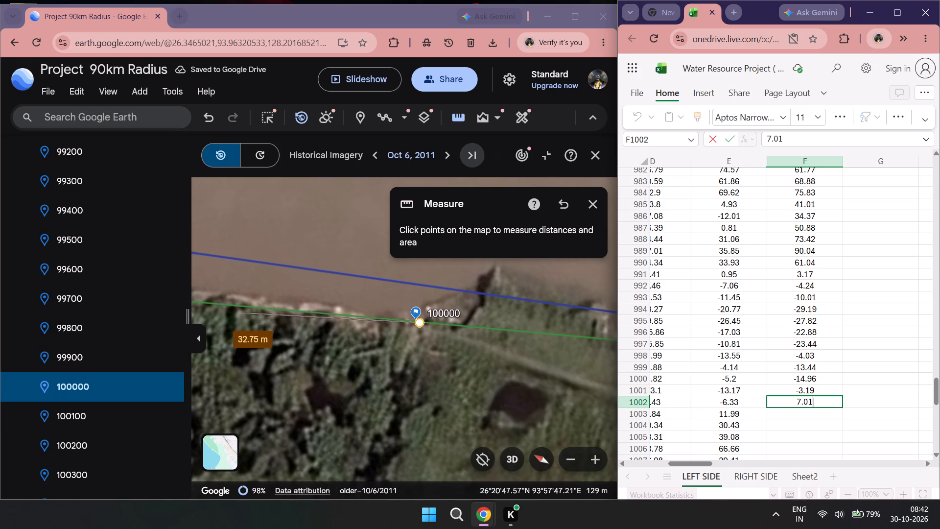
Measure the distance from placemark 100100 to the blue line and record 9.64 in cell F1003.
double_click(96, 421)
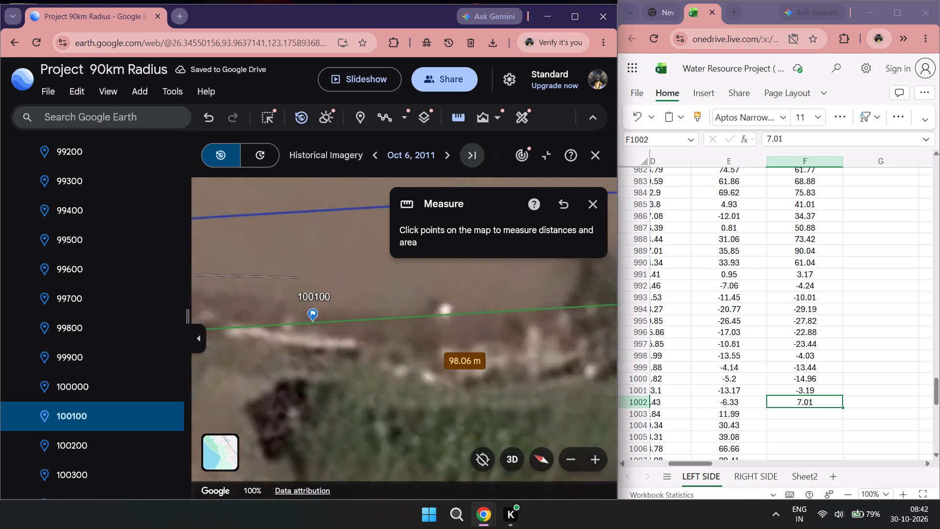
scroll(427, 327, down, 1)
double_click(460, 118)
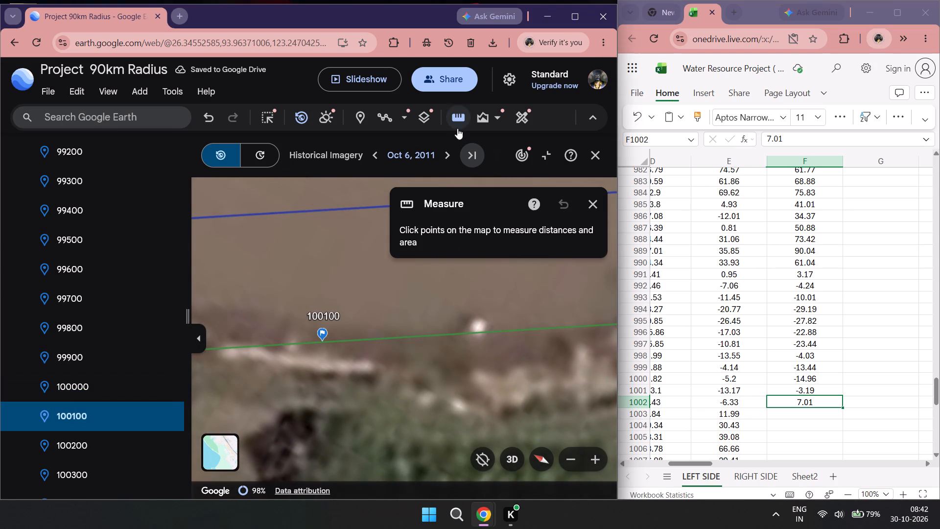
click(325, 344)
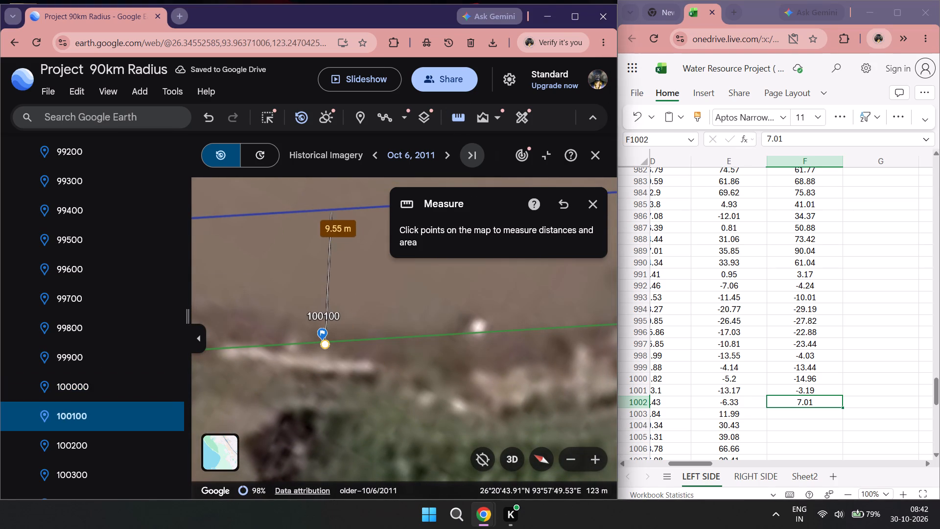
double_click(800, 416)
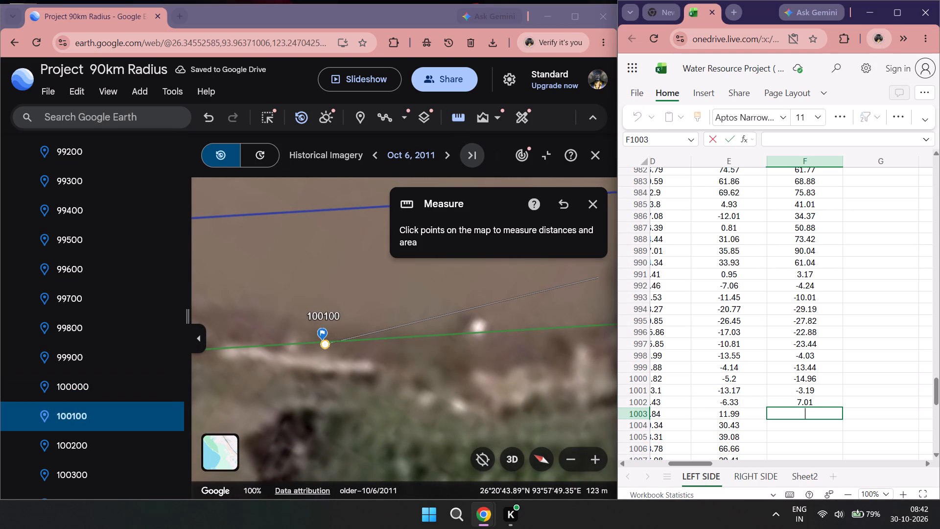
text(9.)
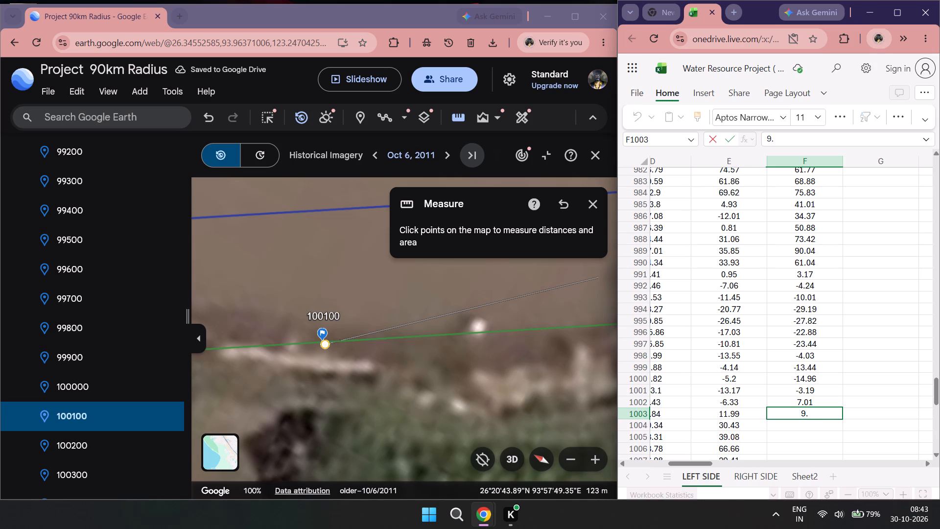
text(64)
Measure the distance from placemark 100200 to the blue line and record 13.75 in cell F1004.
double_click(81, 450)
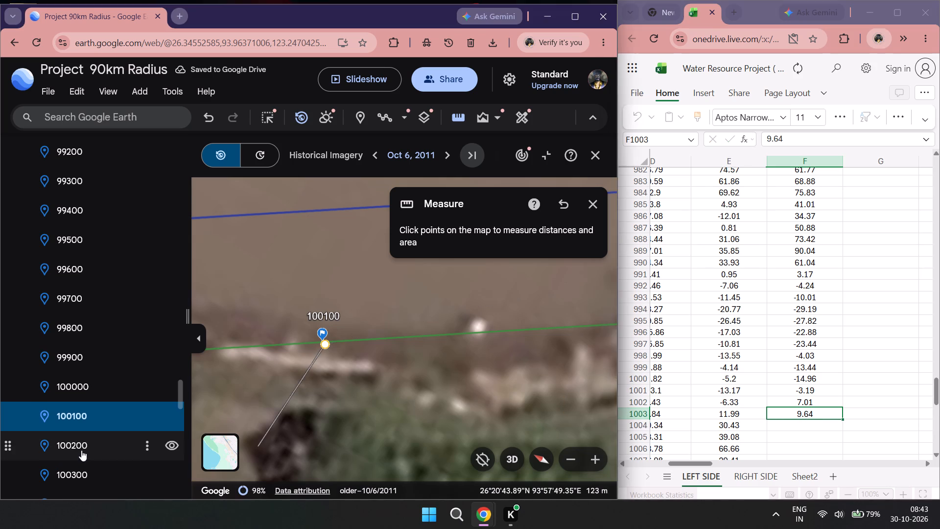
scroll(354, 325, down, 3)
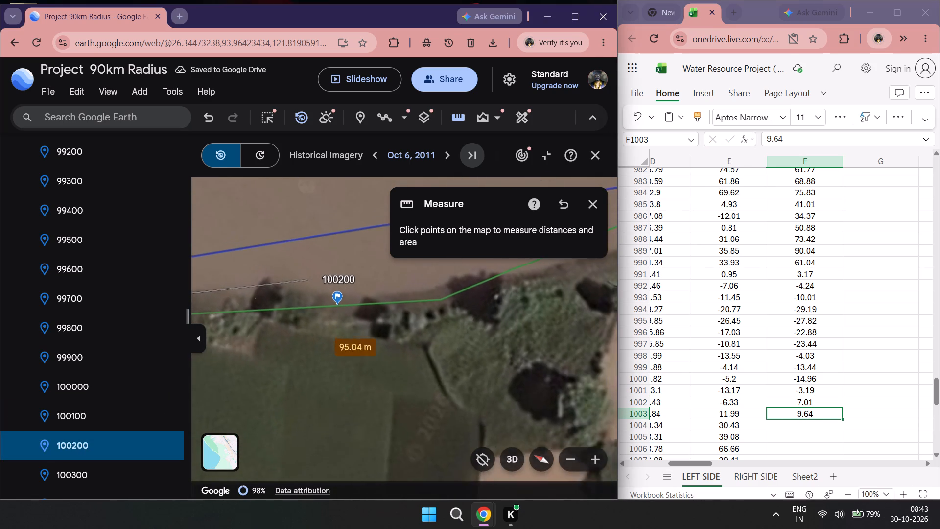
double_click(455, 125)
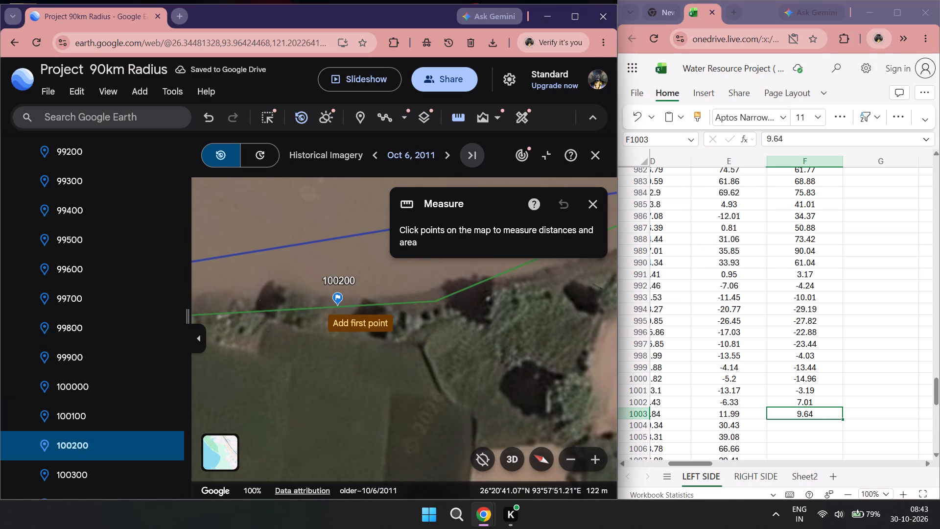
click(338, 307)
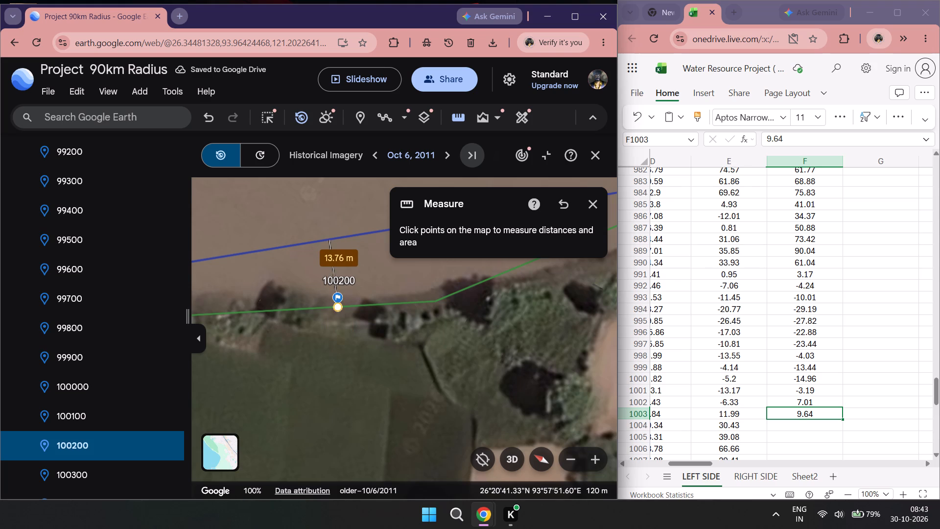
double_click(781, 429)
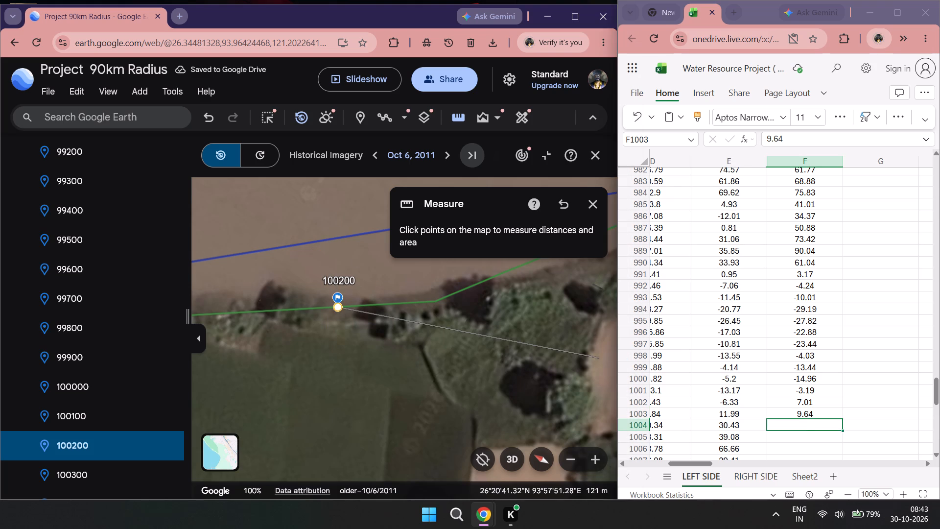
text(13,.)
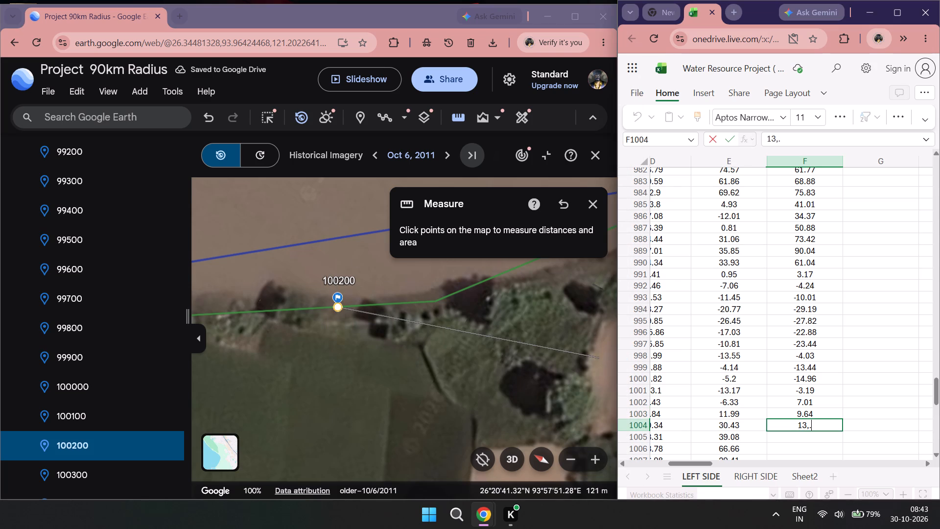
key(BackSpace)
key(BackSpace)
text(.75)
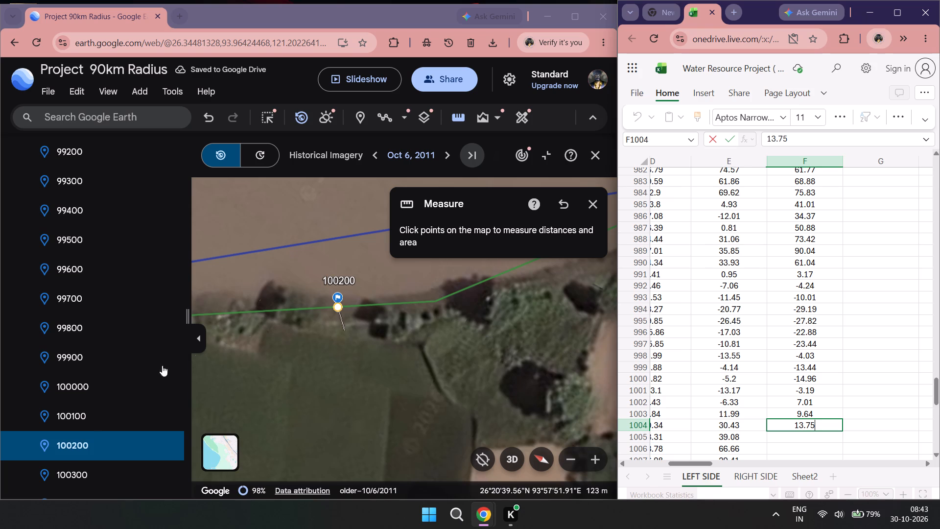
Measure the distance from placemark 100300 to the blue line and record 26.44 in cell F1005.
double_click(73, 463)
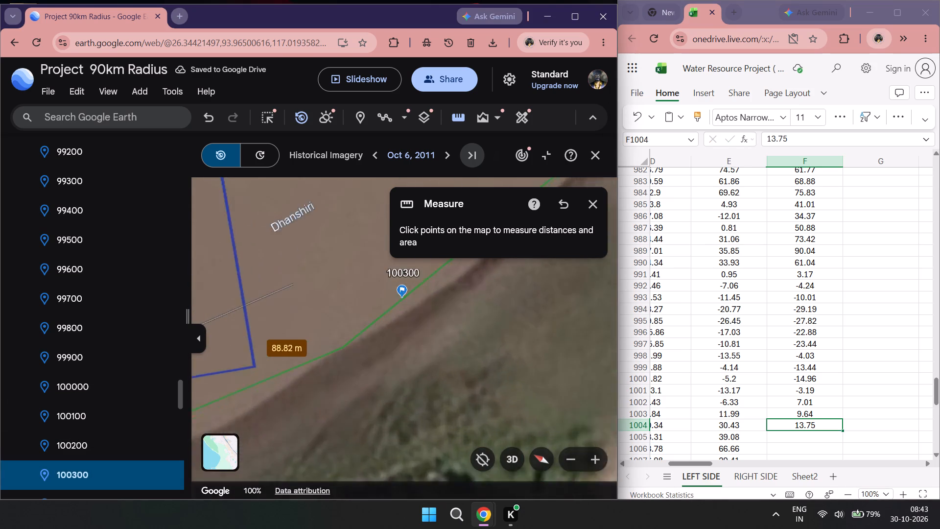
scroll(277, 330, down, 7)
drag(266, 296, 281, 318)
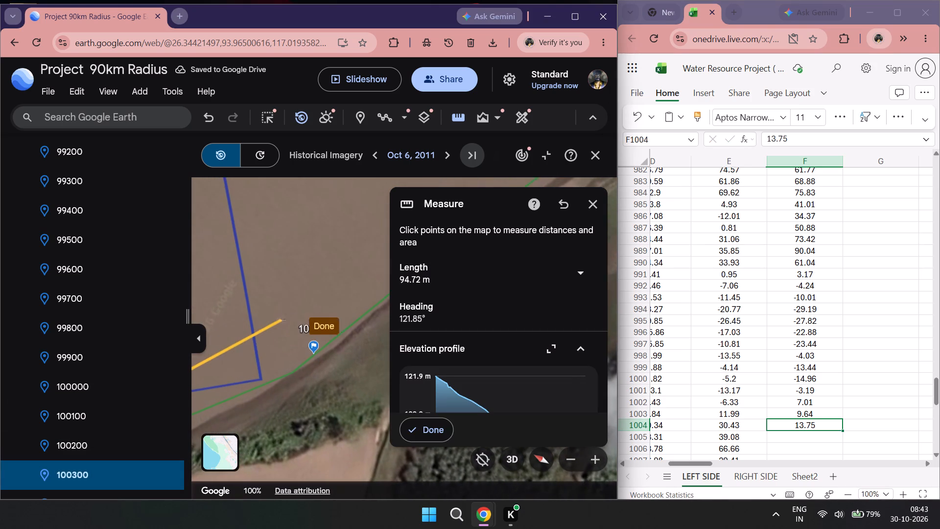
double_click(461, 115)
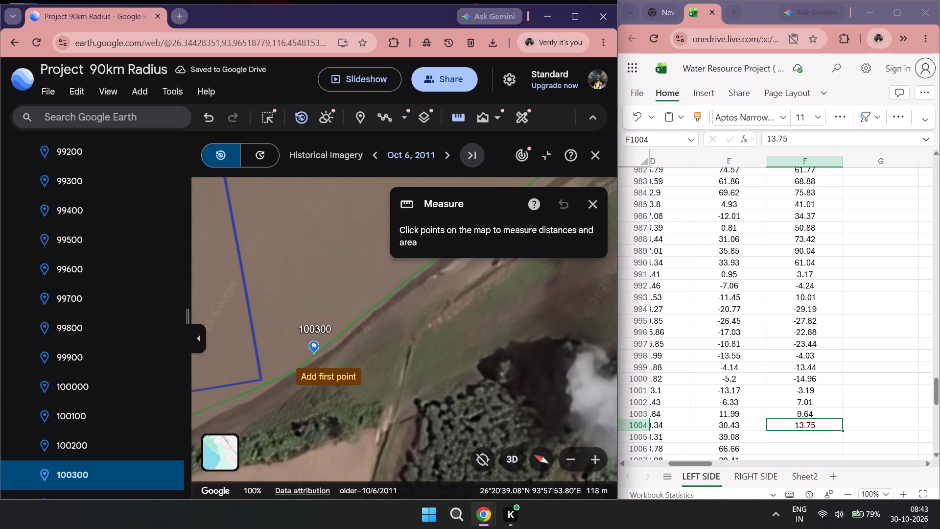
click(314, 355)
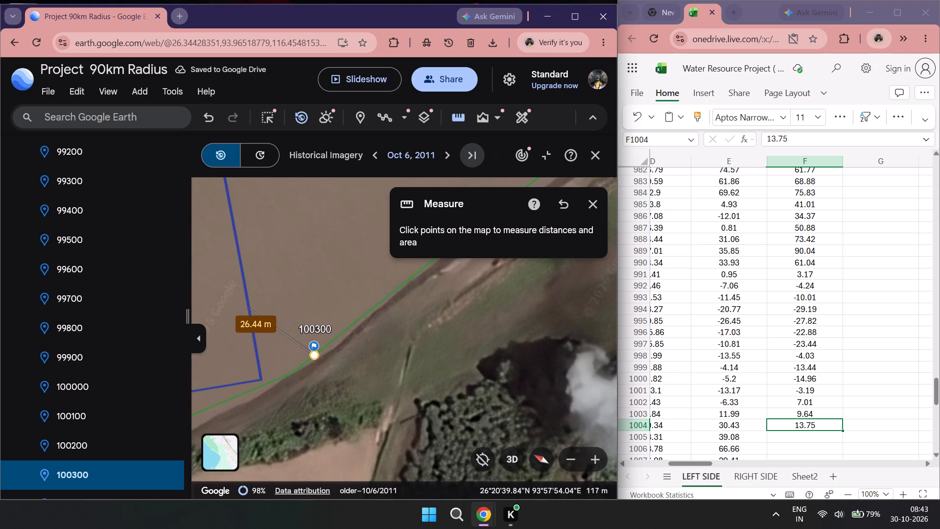
scroll(730, 330, down, 3)
double_click(781, 255)
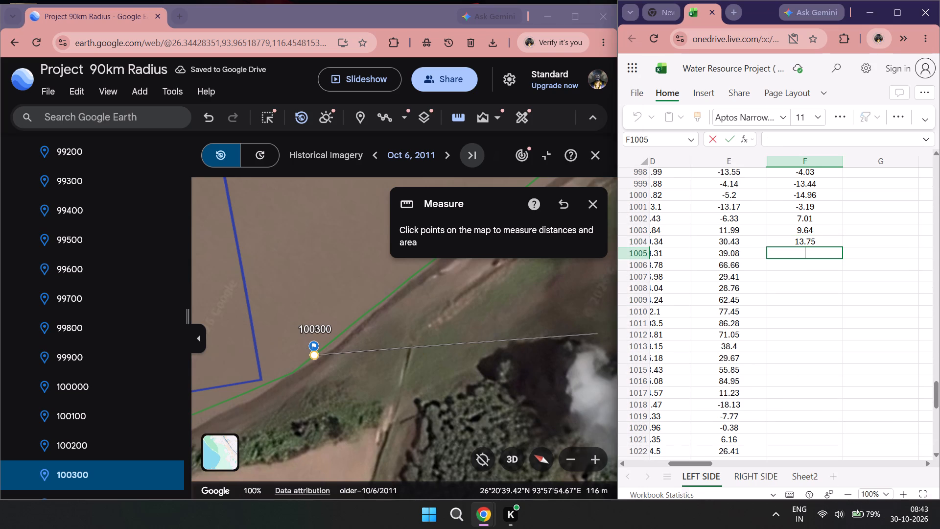
text(26.44)
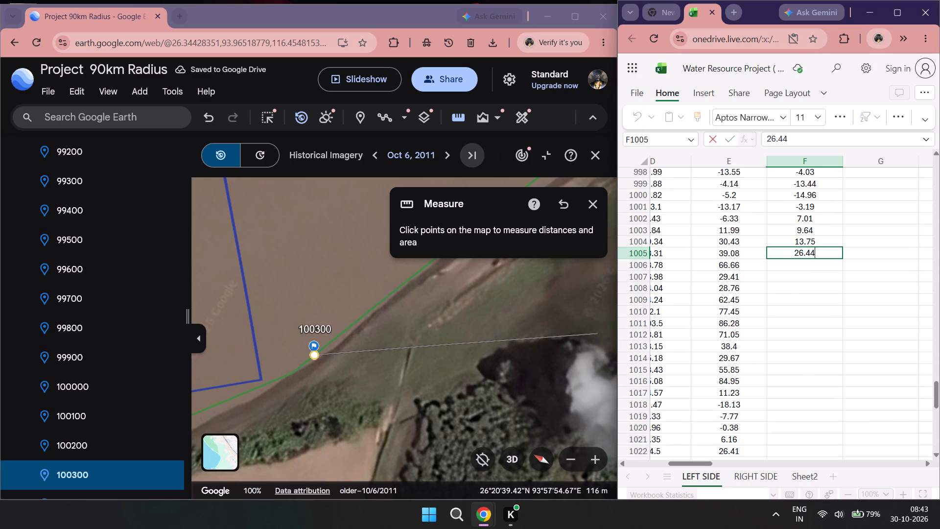
Measure the distance from placemark 100400 to the blue line and record 63.4 in cell F1006.
scroll(70, 430, down, 4)
double_click(92, 303)
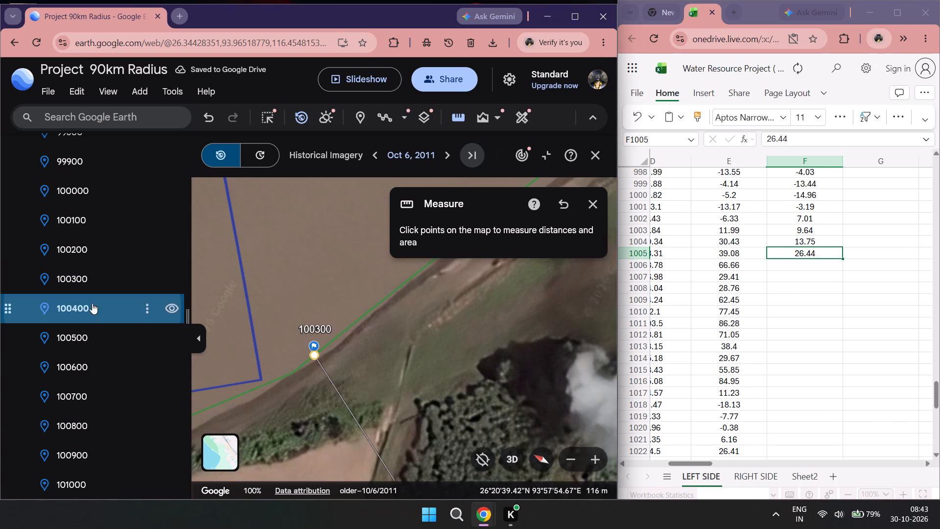
scroll(283, 302, down, 7)
drag(291, 312, 303, 385)
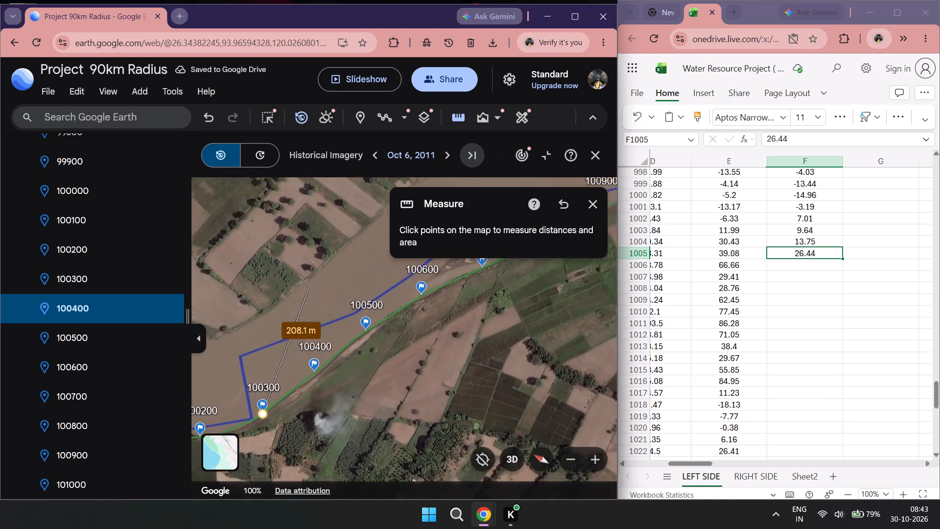
scroll(302, 386, up, 3)
double_click(450, 117)
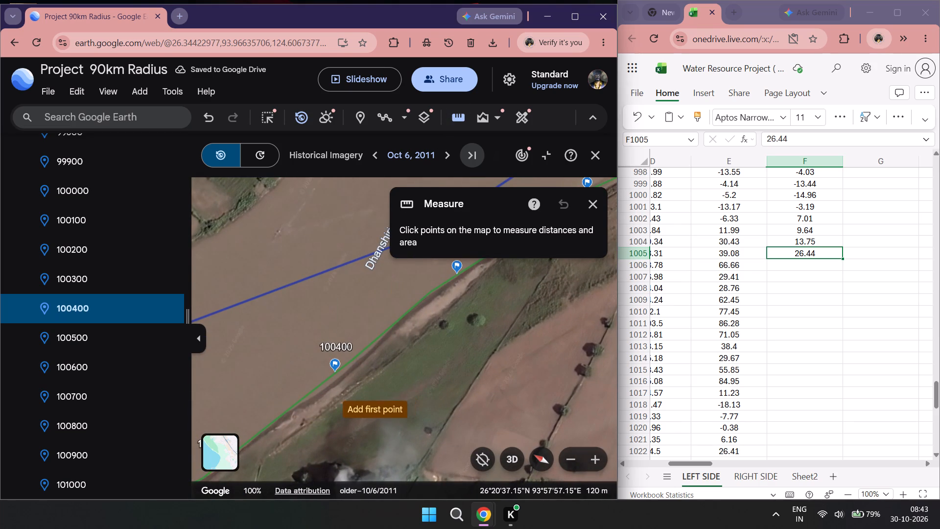
click(335, 372)
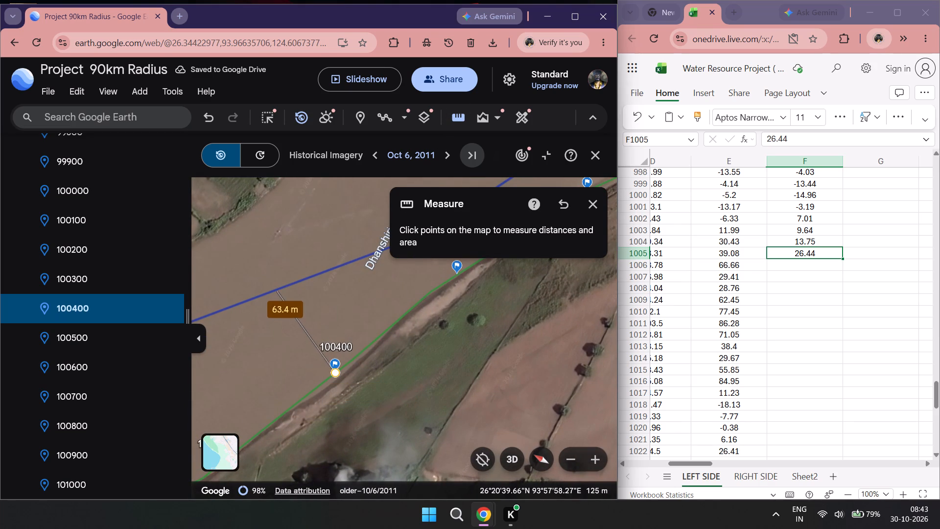
double_click(801, 261)
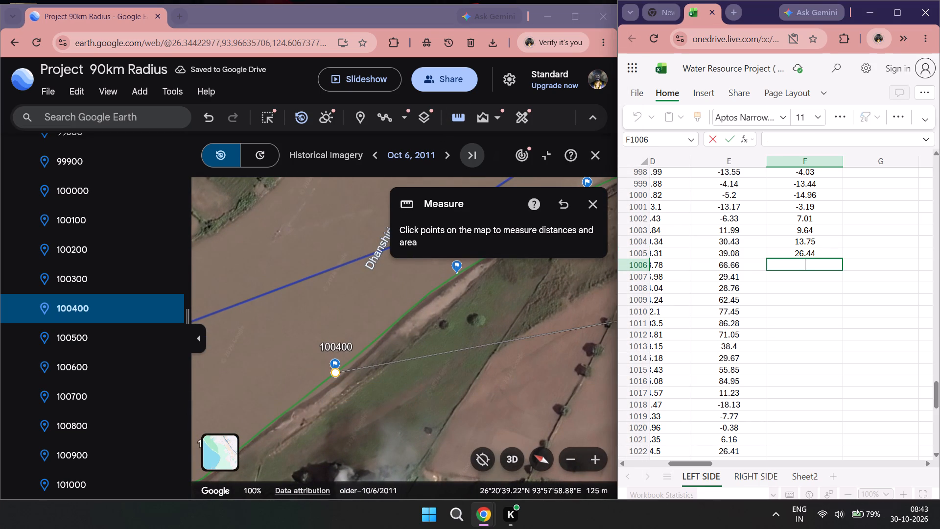
text(673)
key(BackSpace)
key(BackSpace)
key(6)
key(BackSpace)
text(3.3)
key(BackSpace)
key(4)
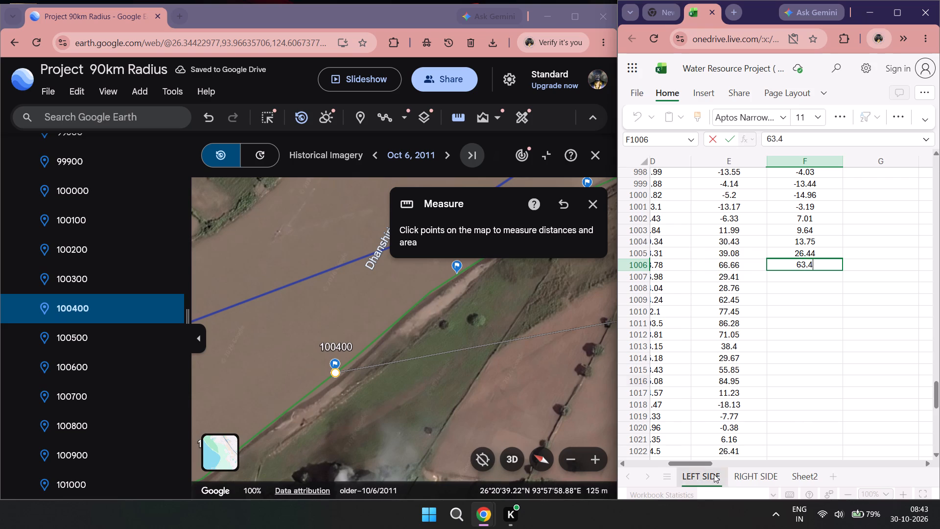
Measure the distance from placemark 100500 to the blue line and record 31.91 in cell F1007.
double_click(69, 336)
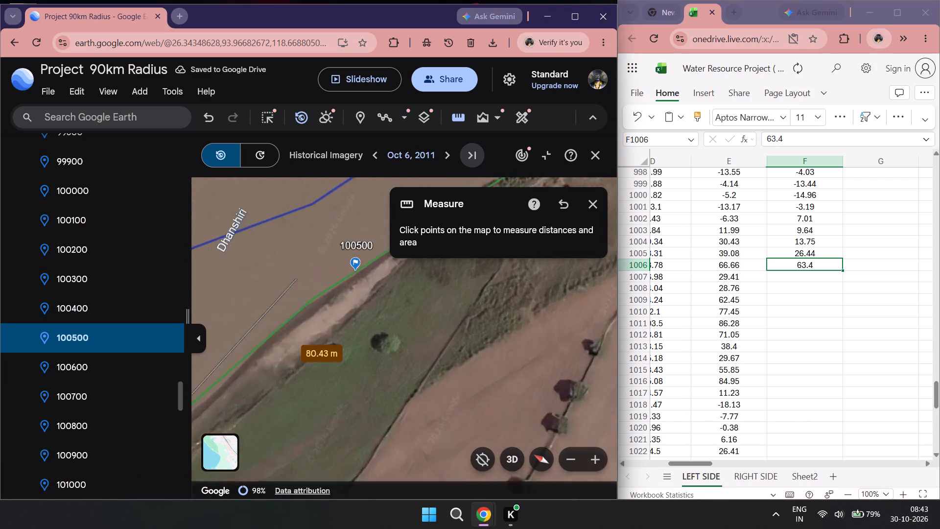
scroll(313, 331, down, 2)
double_click(459, 118)
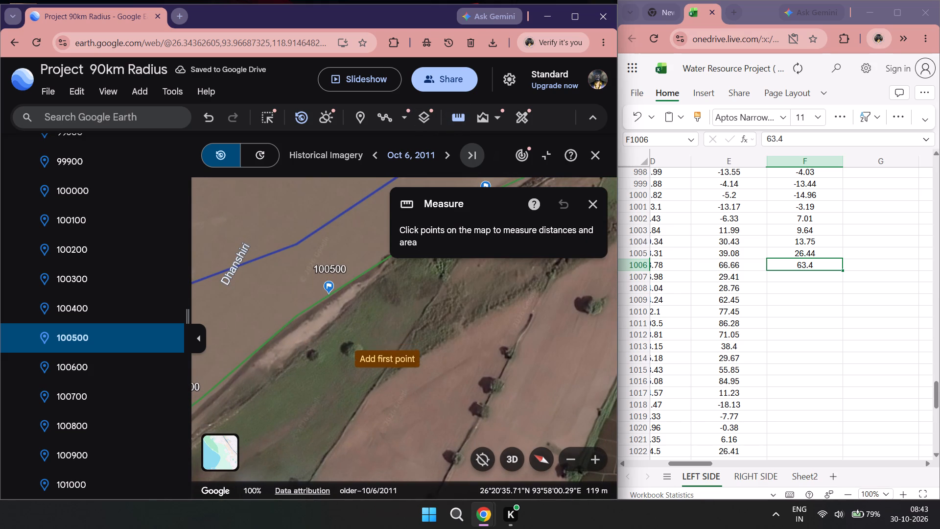
click(326, 297)
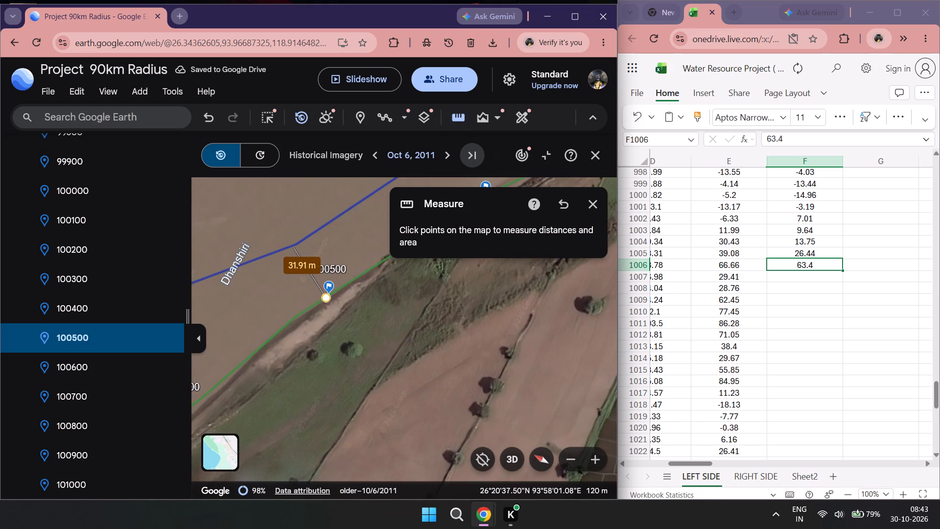
double_click(798, 277)
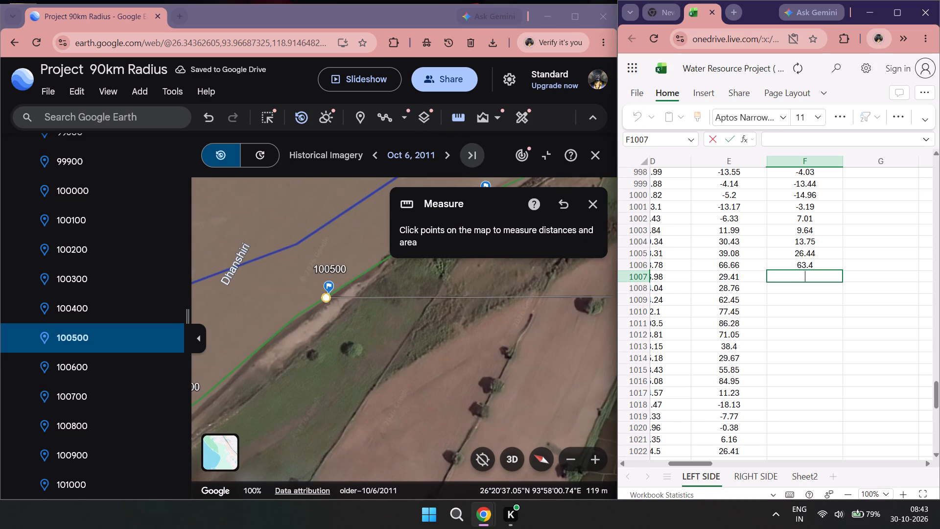
text(31.91)
Measure the distance from placemark 100600 to the blue line and record 34.95 in cell F1008.
scroll(390, 350, down, 4)
drag(418, 313, 419, 313)
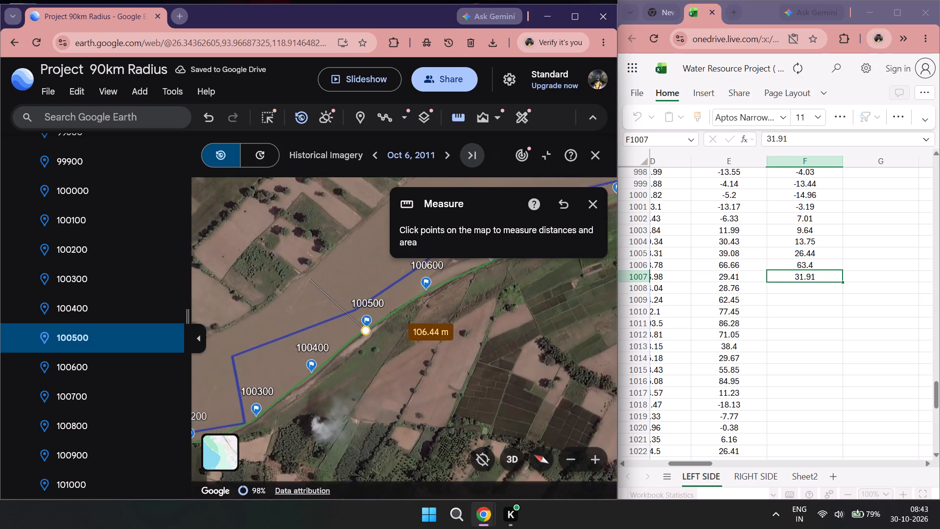
drag(419, 313, 309, 413)
double_click(457, 116)
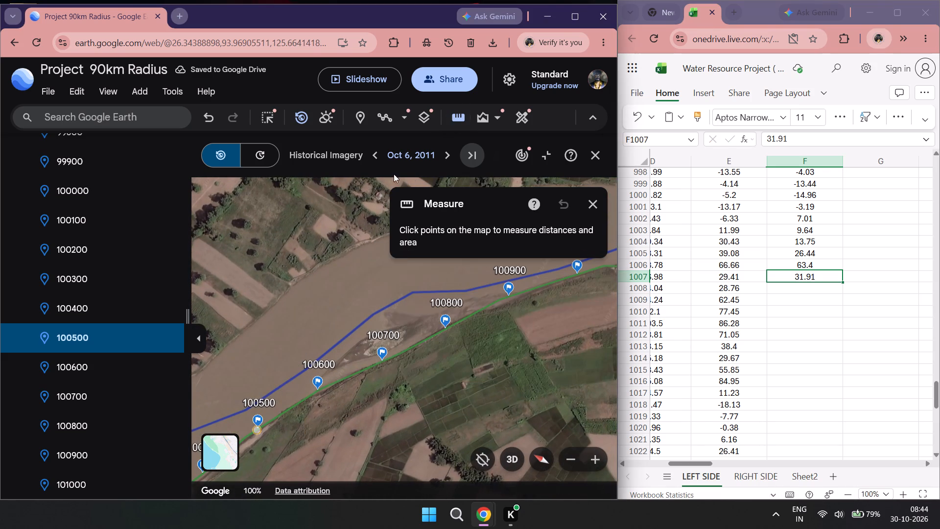
click(318, 391)
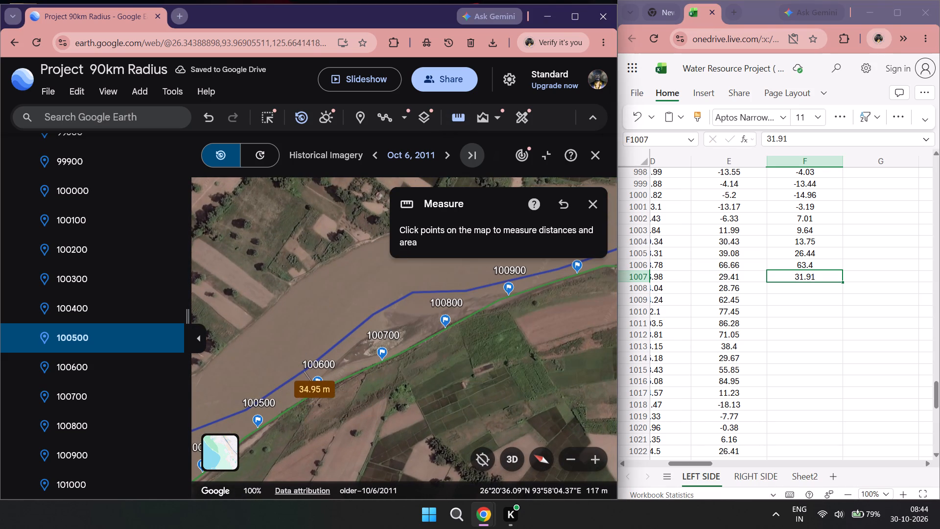
click(800, 295)
double_click(795, 287)
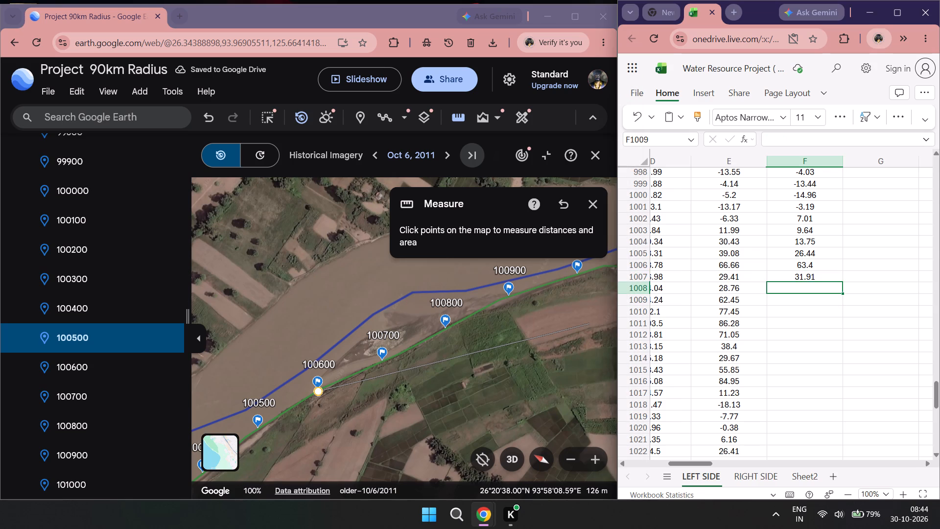
text(35)
key(BackSpace)
text(4.95)
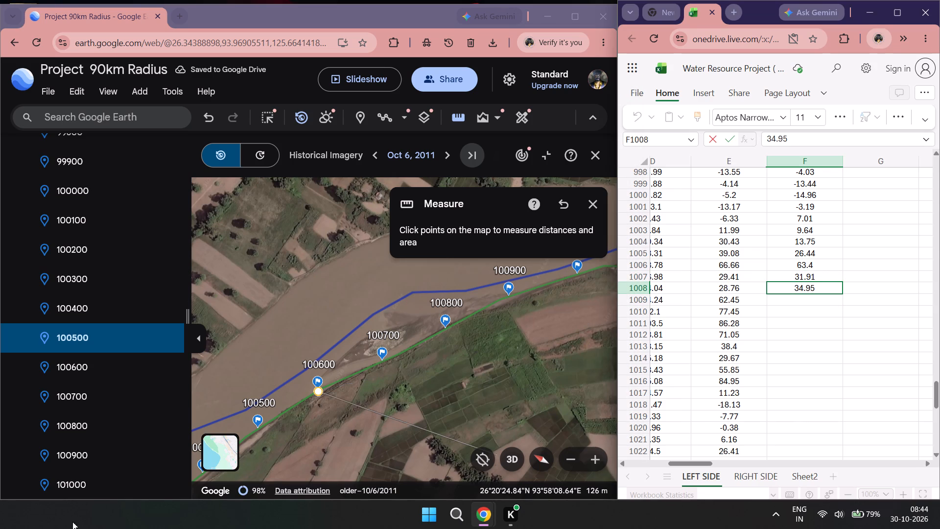
Revisit placemarks 100600 and 100500 and examine where the blue line runs relative to the green line there.
double_click(71, 373)
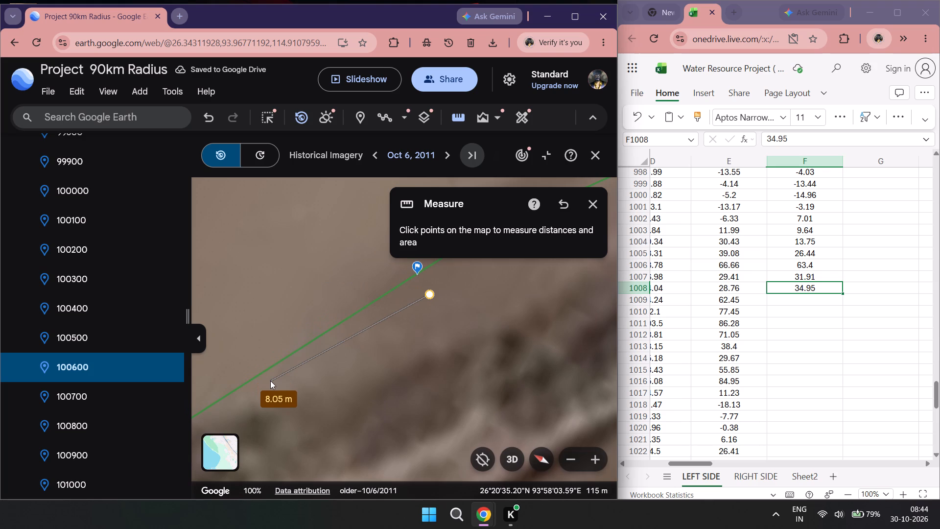
scroll(440, 326, down, 1)
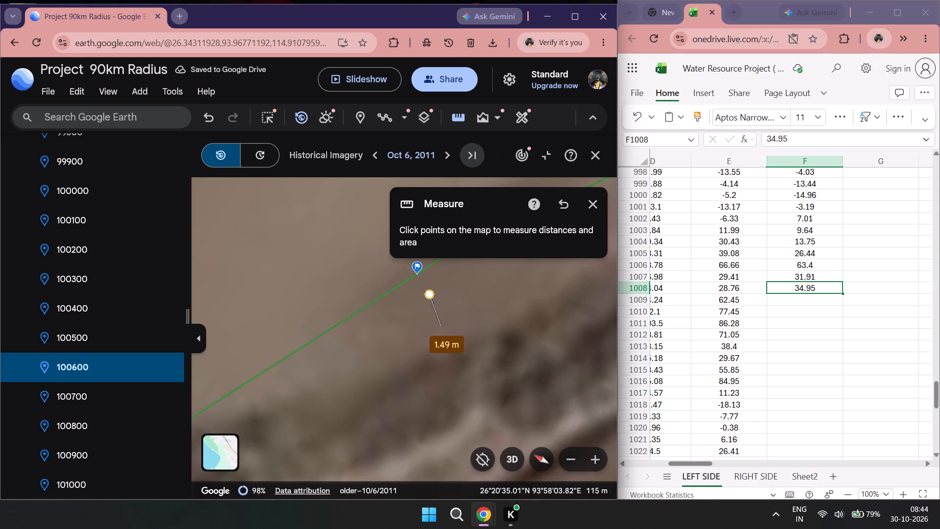
scroll(440, 326, down, 6)
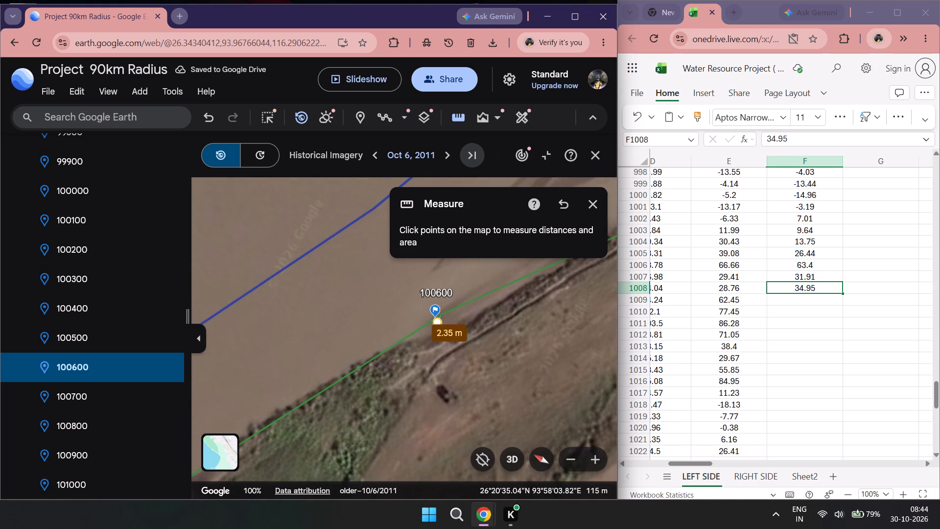
drag(465, 327, 358, 442)
scroll(350, 431, down, 3)
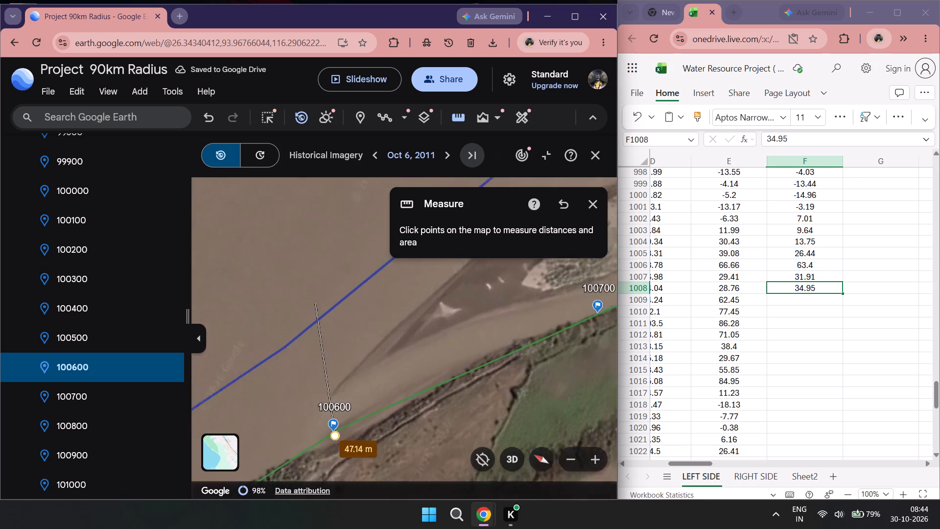
double_click(102, 339)
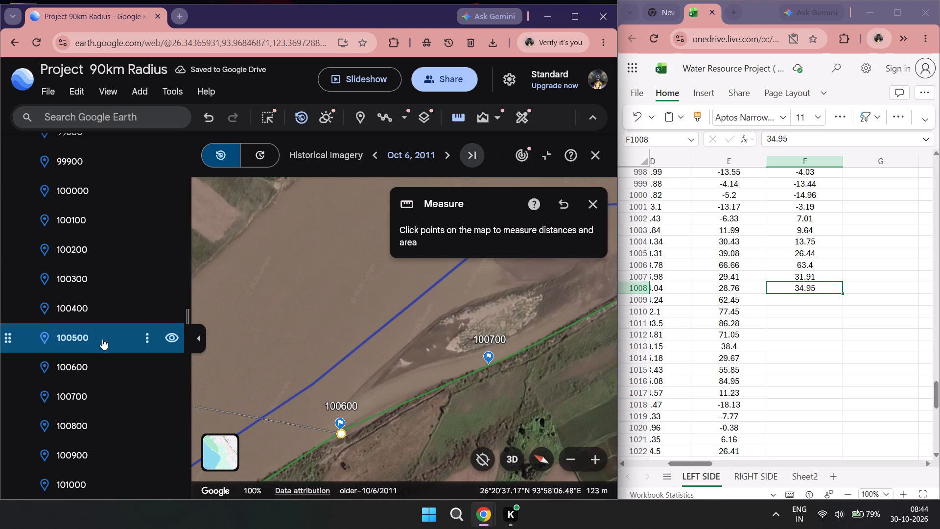
double_click(103, 339)
scroll(242, 344, down, 4)
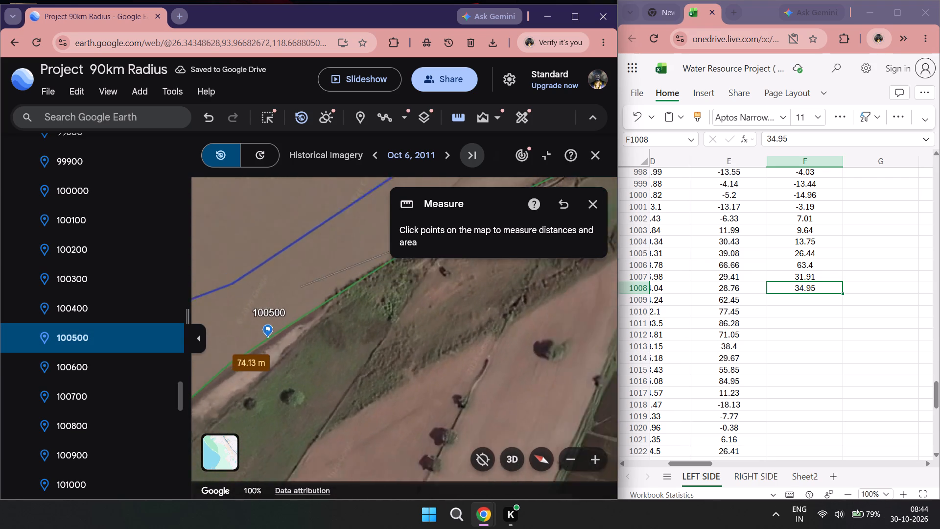
double_click(120, 366)
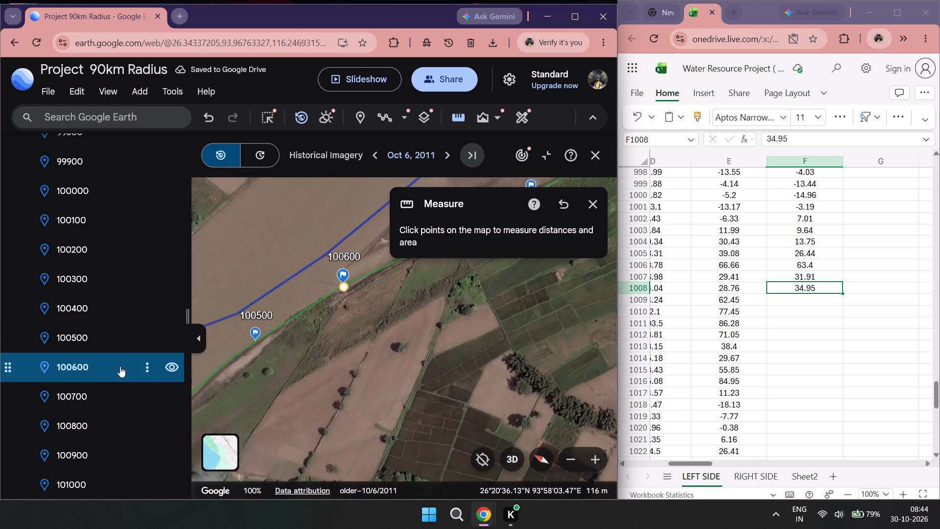
Measure the distance from placemark 100700 to the blue line and record 63.96 in cell F1009.
double_click(111, 396)
scroll(369, 333, down, 2)
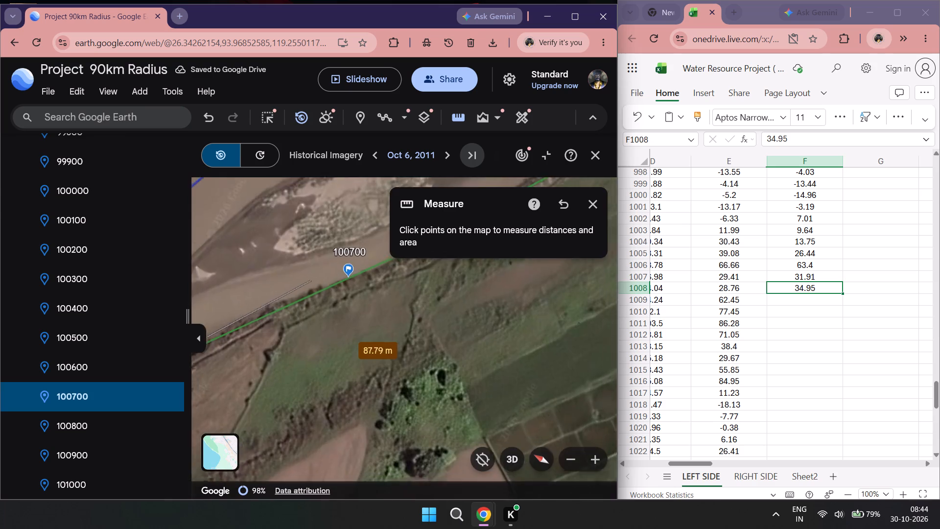
scroll(369, 333, down, 2)
drag(368, 339, 360, 367)
double_click(463, 116)
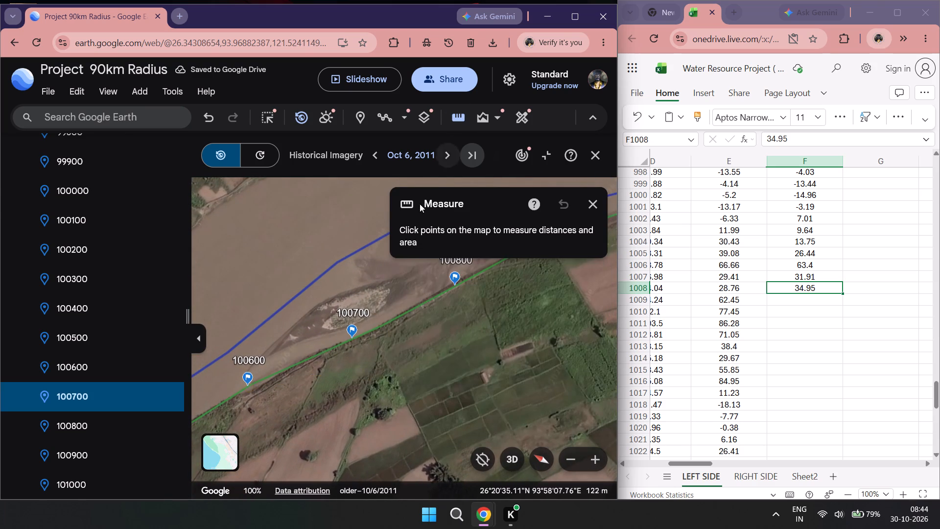
click(353, 340)
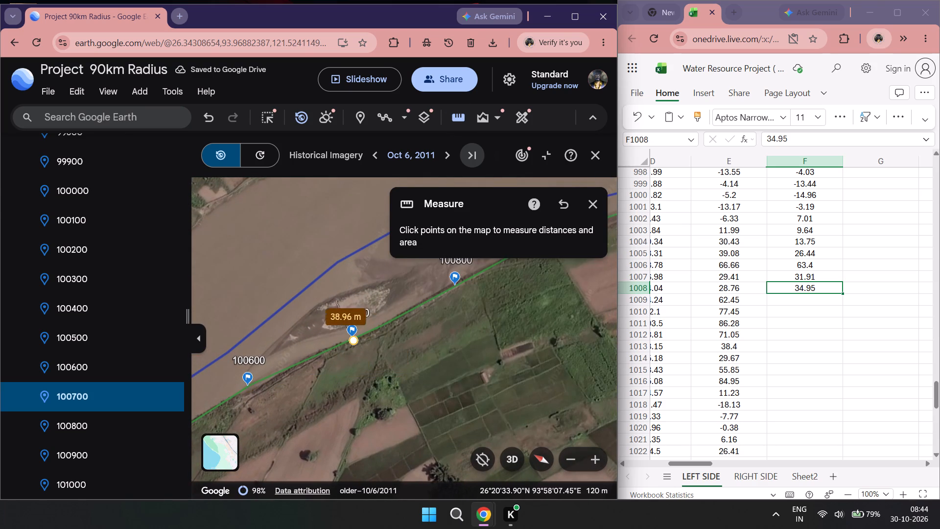
double_click(813, 301)
text(63)
text(.96)
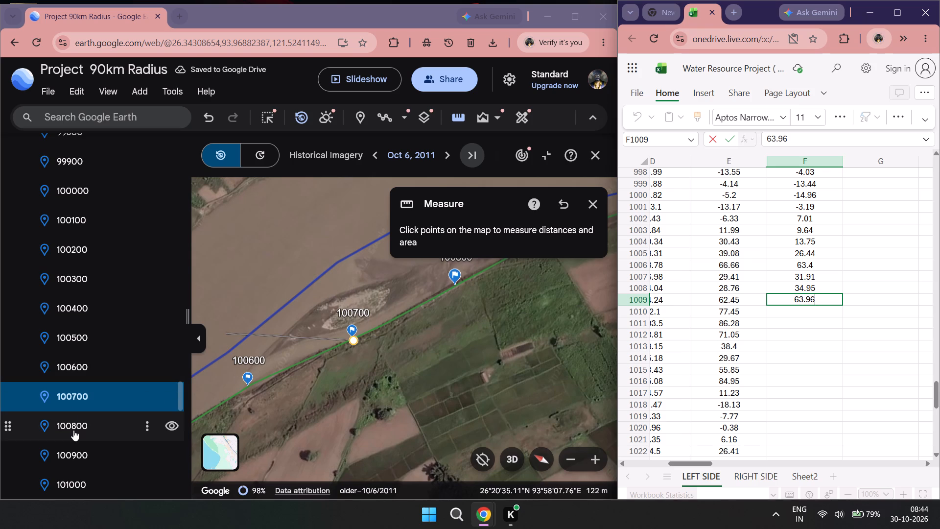
Measure the distance from placemark 100800 to the blue line and record 63 in cell F1010.
double_click(73, 430)
scroll(403, 307, down, 1)
drag(382, 291, 347, 375)
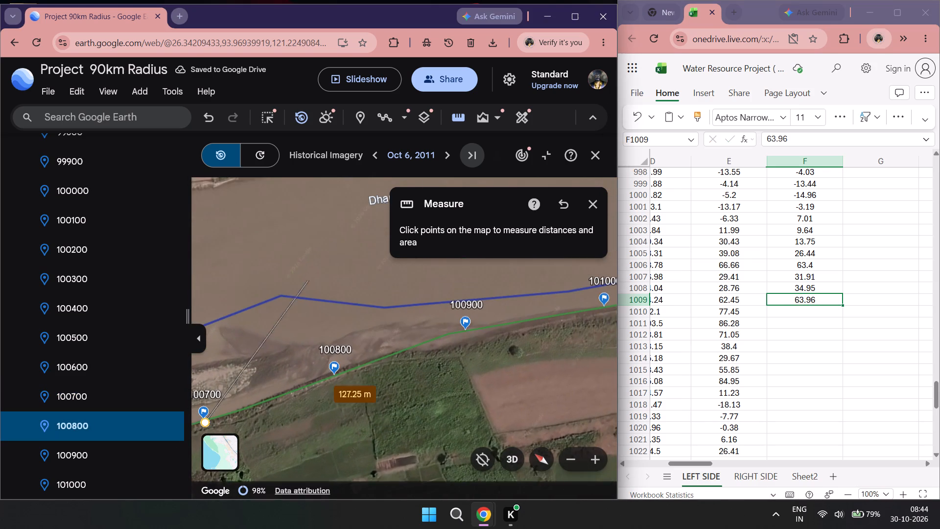
double_click(458, 110)
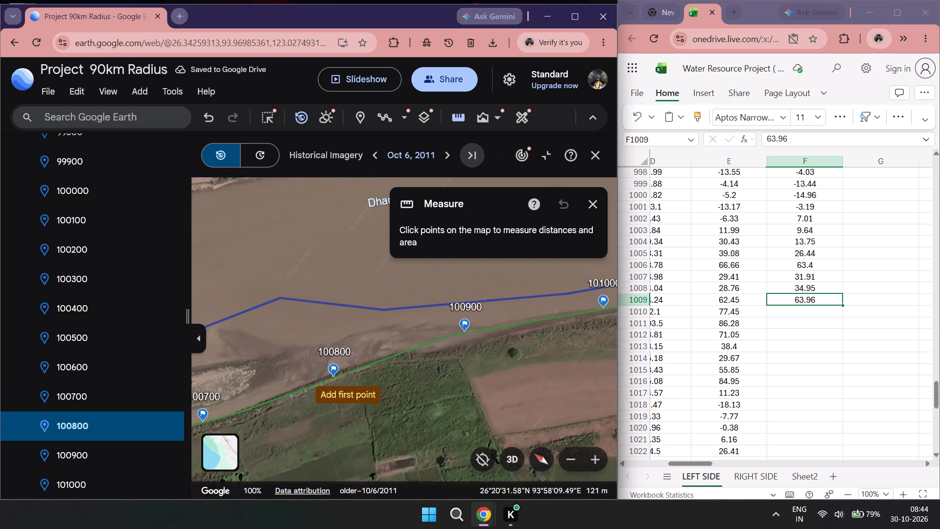
click(335, 378)
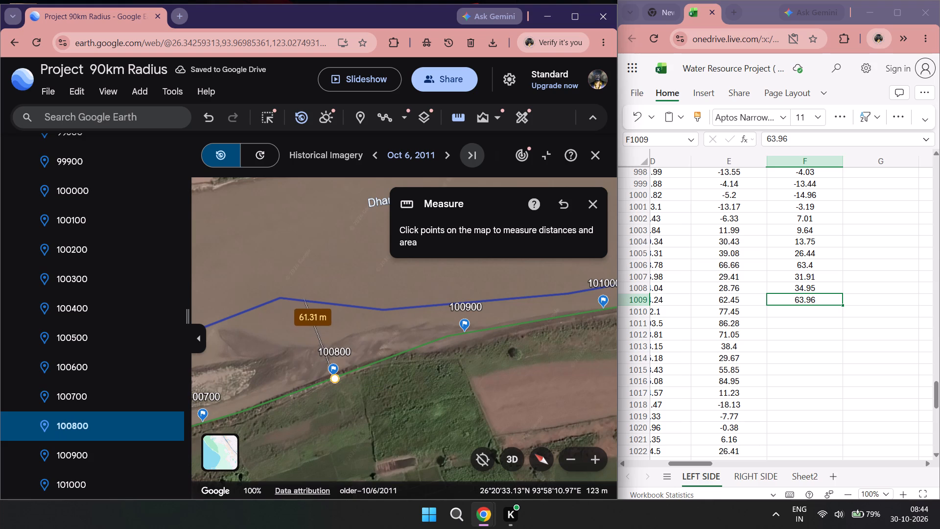
double_click(811, 307)
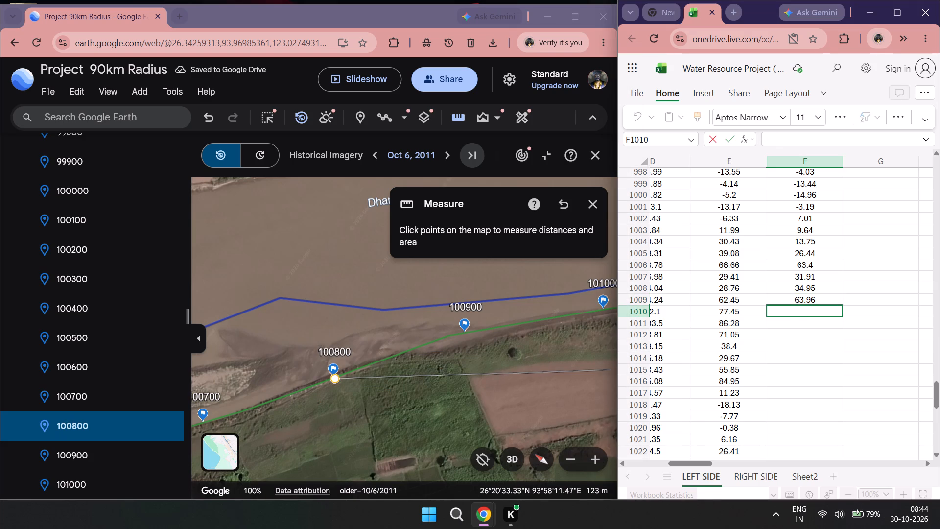
text(63)
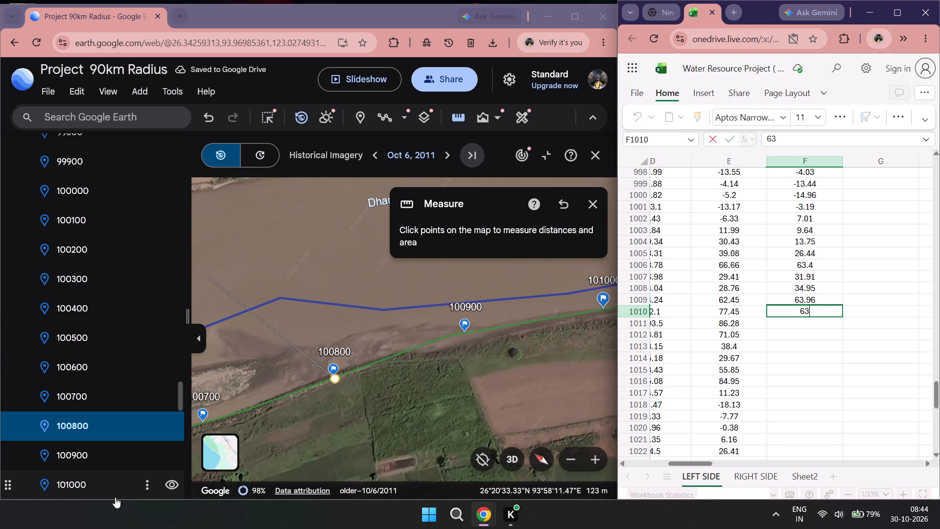
Measure the distance from placemark 100900 to the blue line and record 21.07 in cell F1011.
double_click(112, 458)
scroll(355, 325, down, 1)
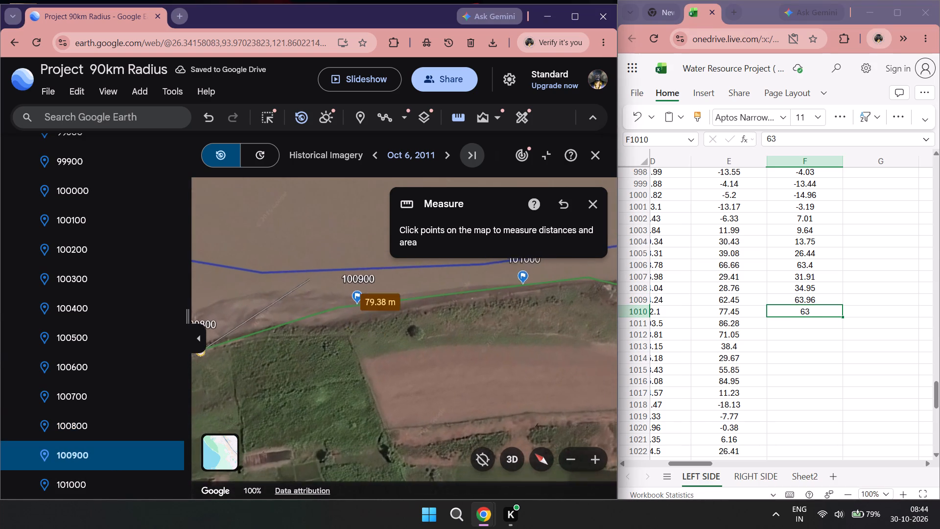
double_click(459, 110)
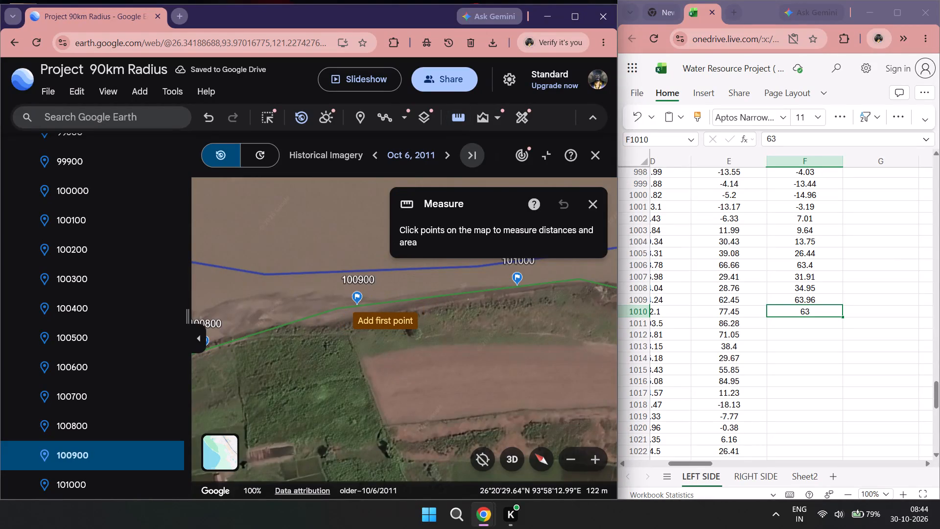
click(356, 305)
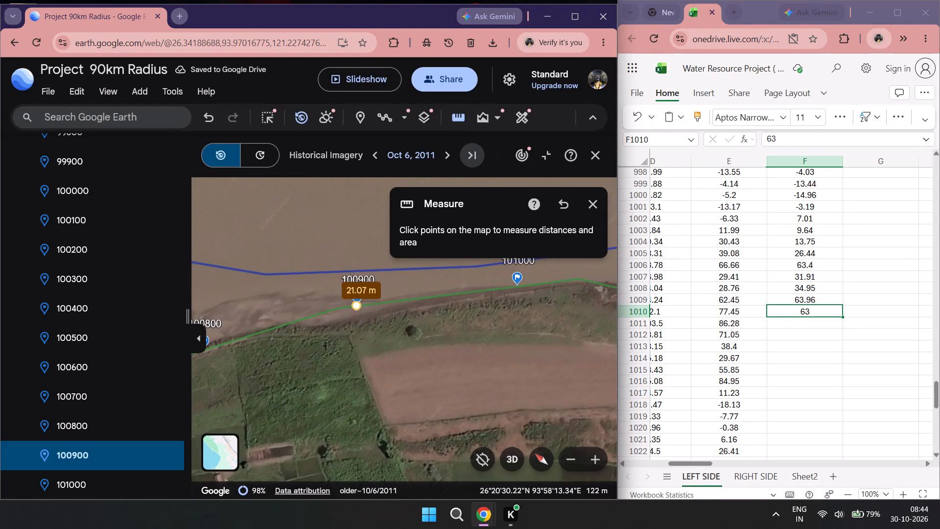
double_click(810, 326)
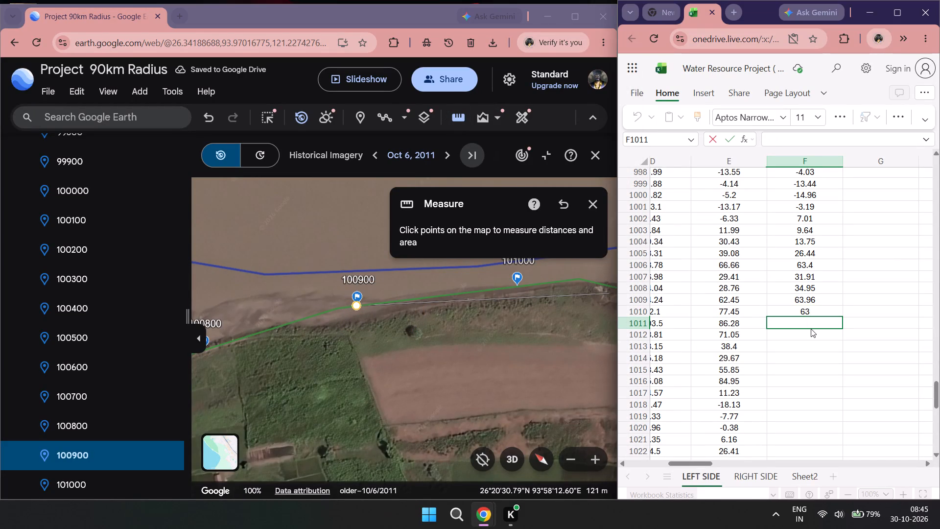
text(21)
text(.07)
Measure the distance from placemark 101000 to the blue line and record 16.01 in cell F1012.
scroll(34, 370, down, 3)
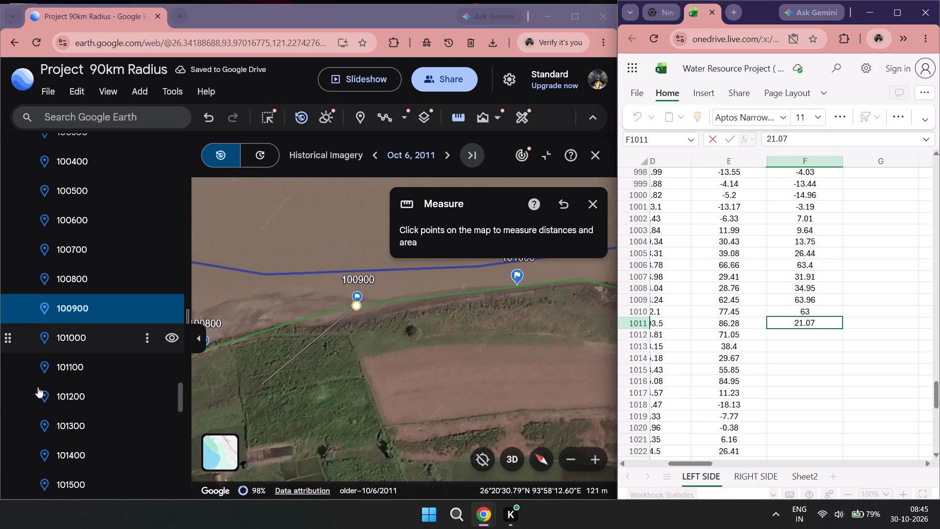
scroll(38, 387, down, 2)
double_click(76, 240)
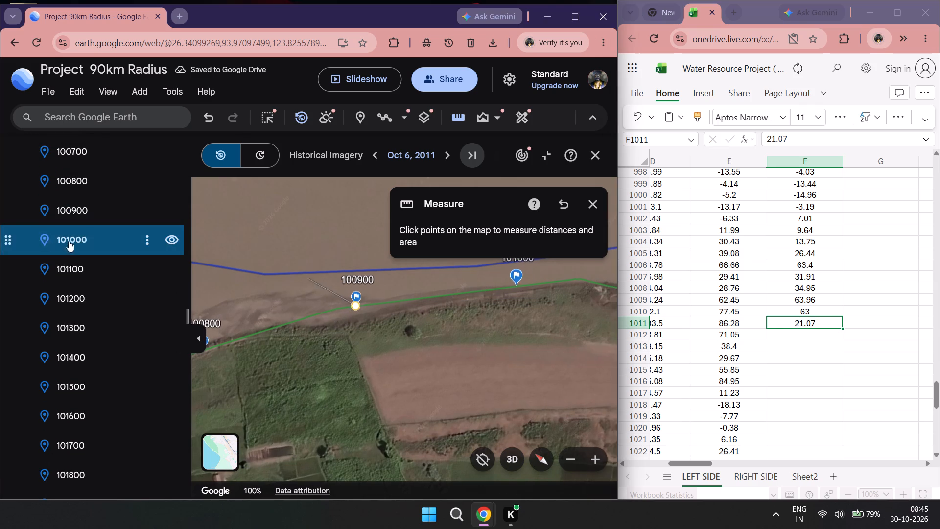
scroll(298, 337, down, 1)
drag(306, 330, 318, 413)
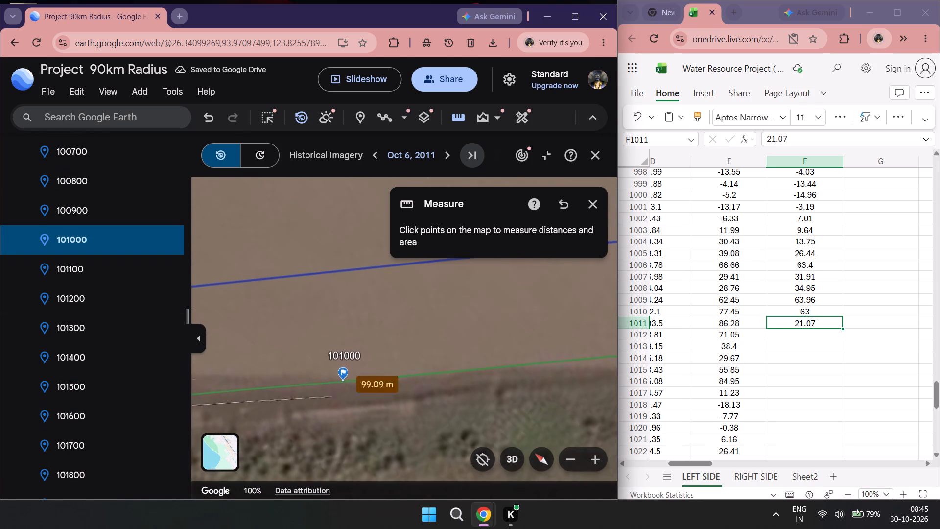
double_click(465, 117)
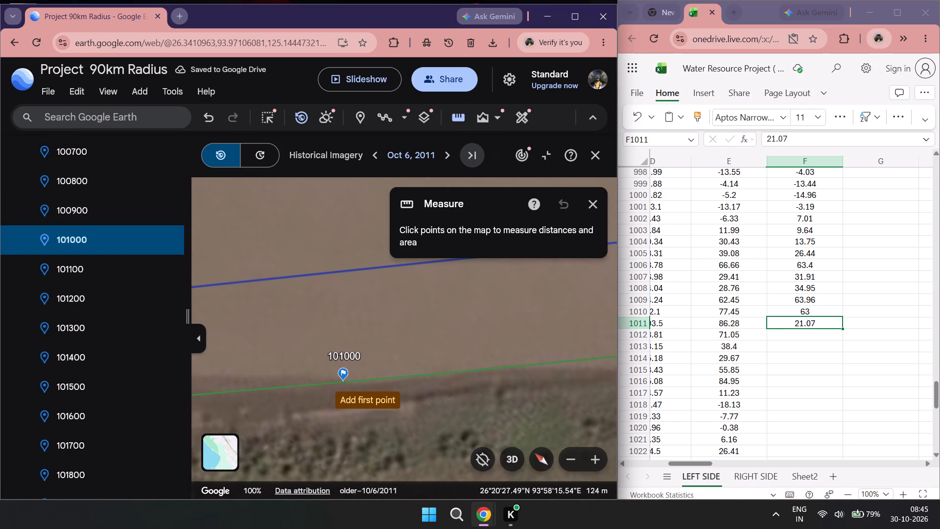
click(345, 376)
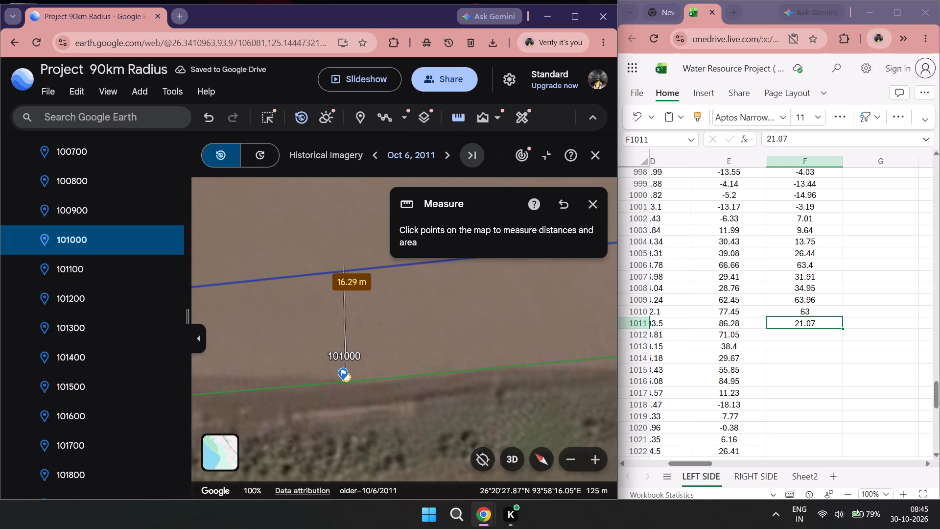
double_click(783, 336)
key(1)
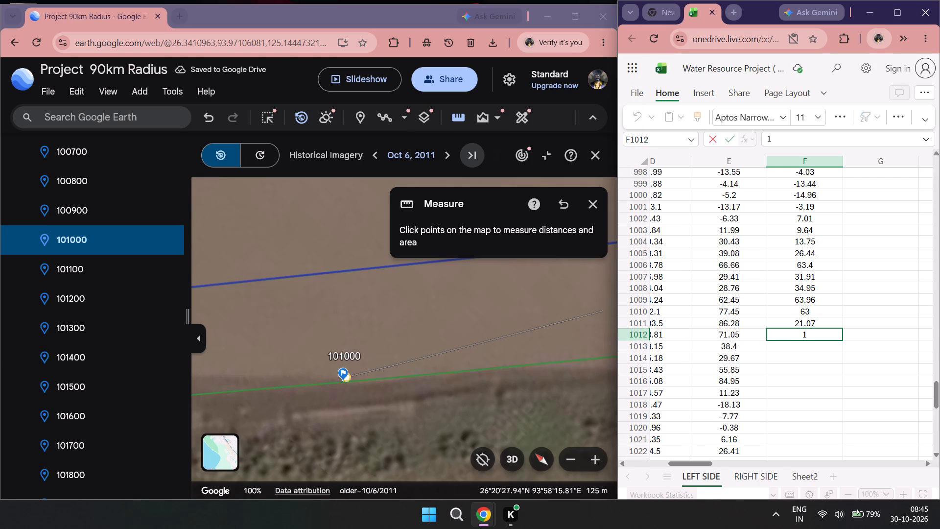
text(6.01)
Measure the distance from placemark 101100 to the blue line and record 28.02 in cell F1013.
double_click(81, 274)
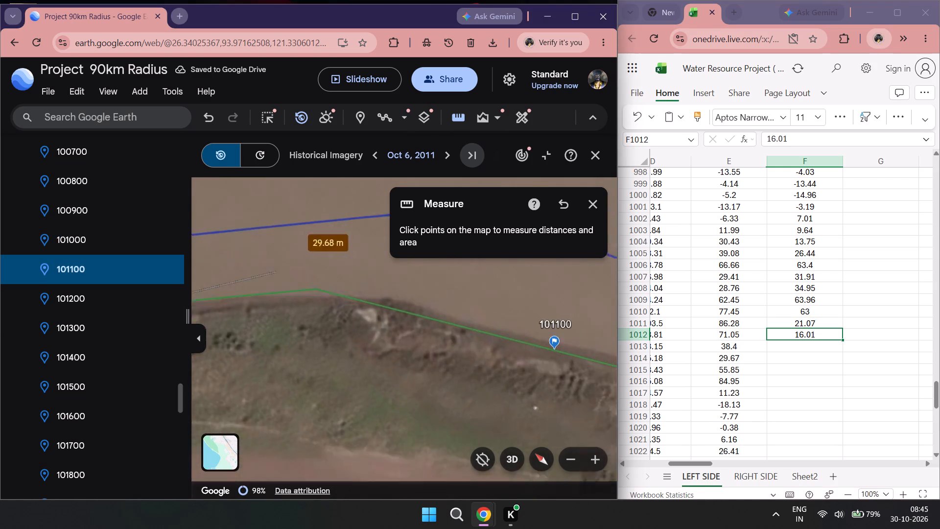
scroll(390, 324, down, 4)
drag(390, 326, 372, 372)
click(461, 103)
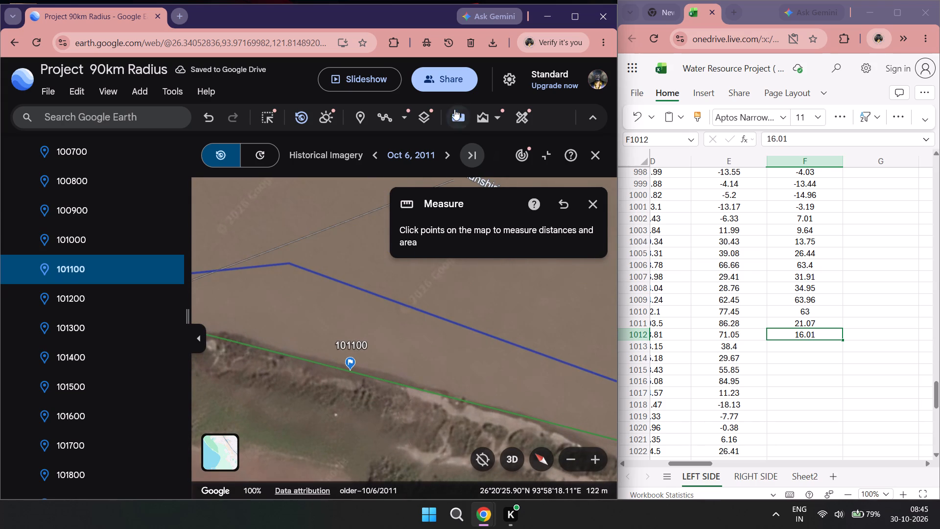
double_click(454, 115)
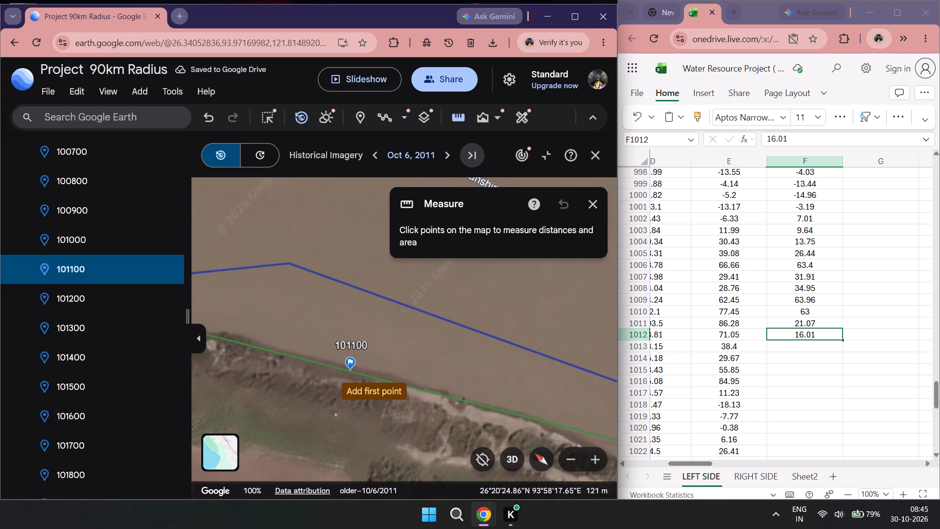
click(352, 373)
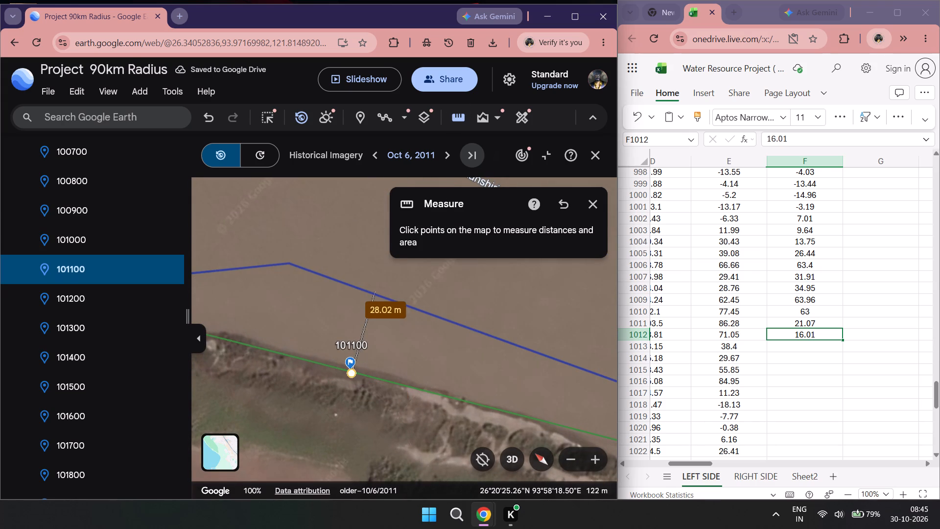
double_click(824, 349)
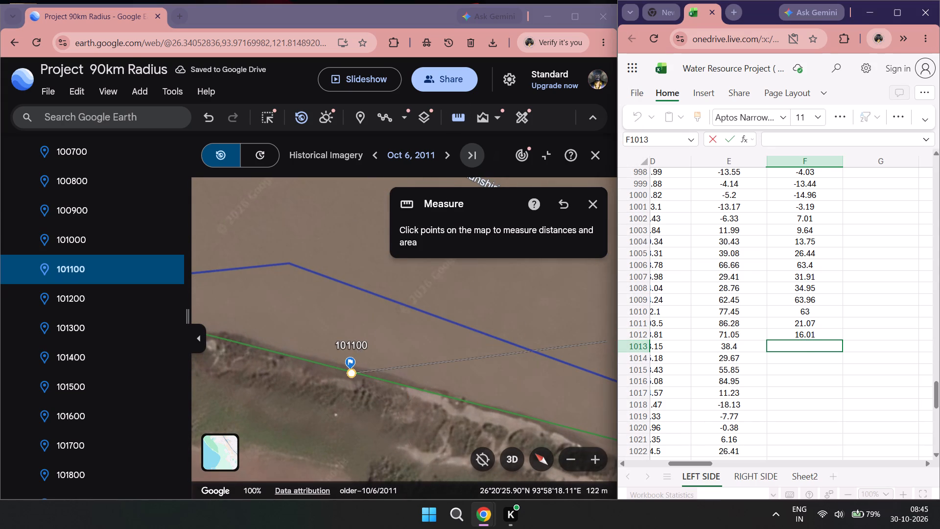
text(28.)
text(02)
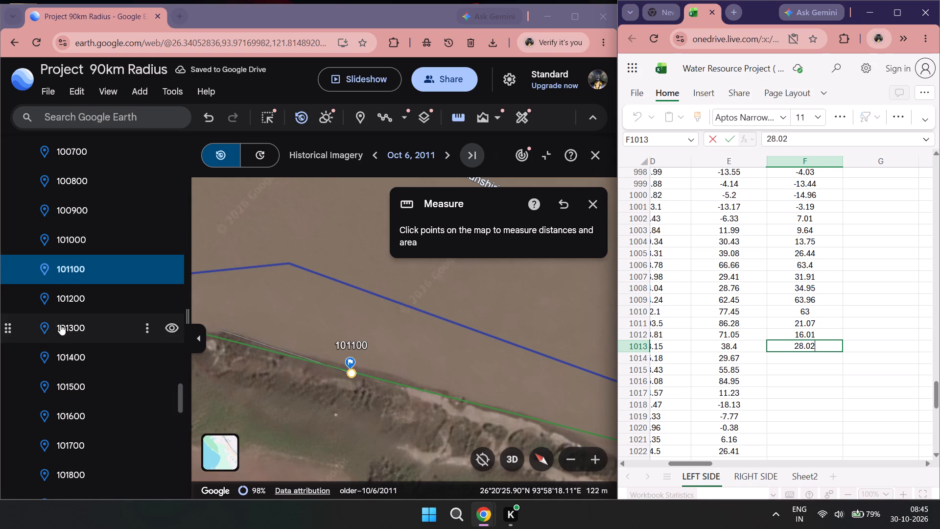
Measure the distance from placemark 101200 to the blue line and record 21.18 in cell F1014.
double_click(89, 306)
scroll(345, 376, down, 1)
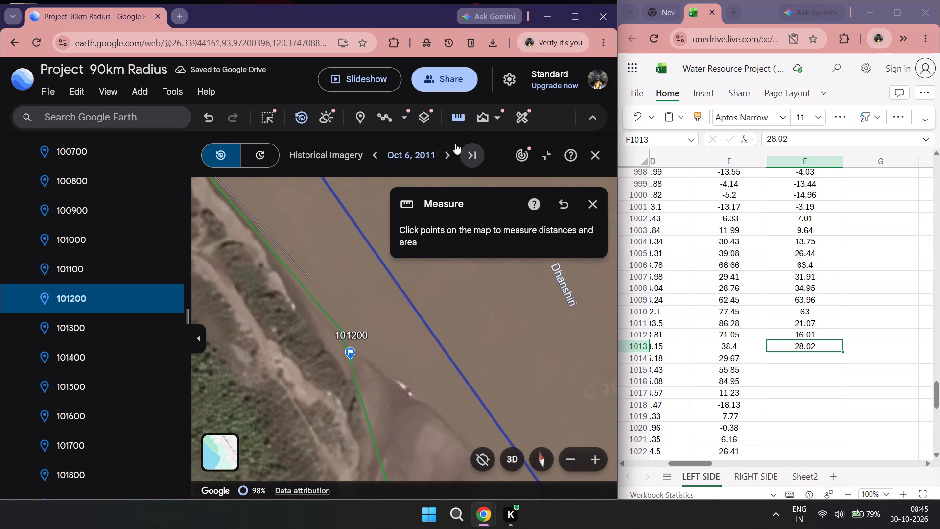
click(453, 115)
click(460, 115)
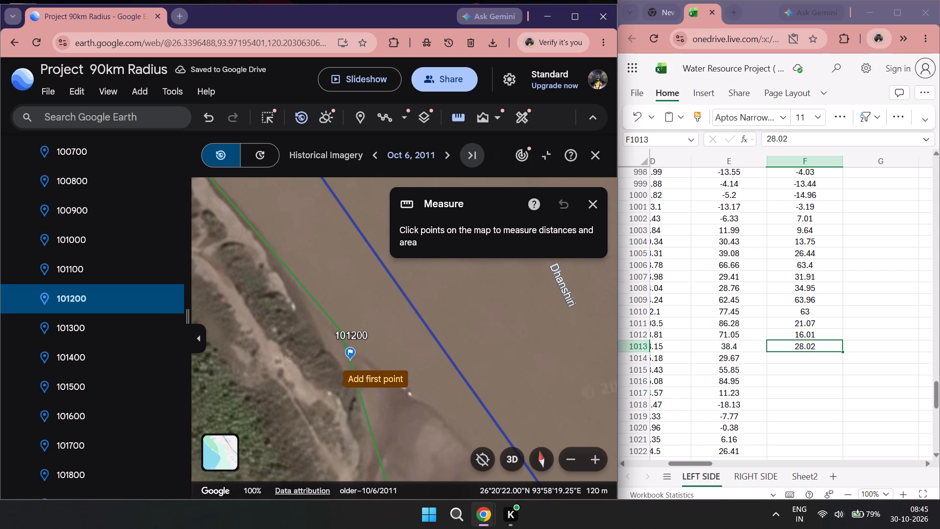
click(351, 361)
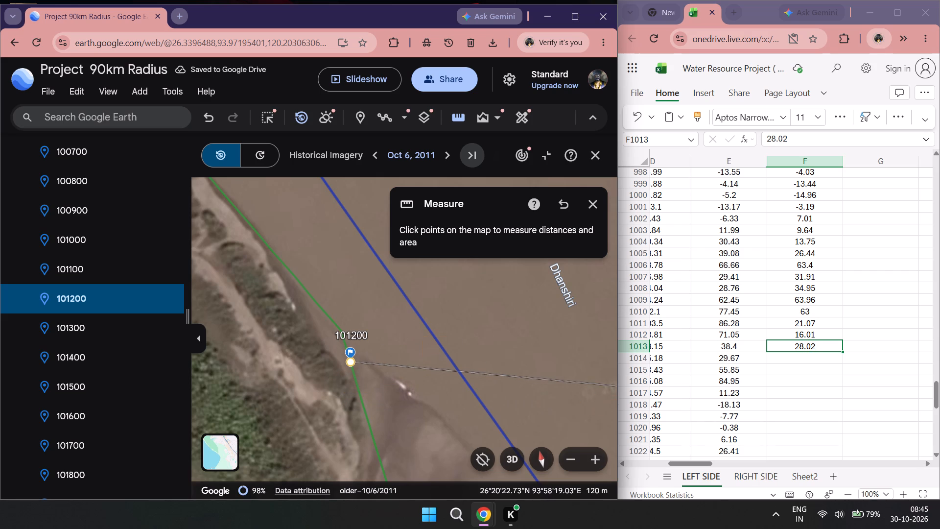
double_click(816, 358)
text(21)
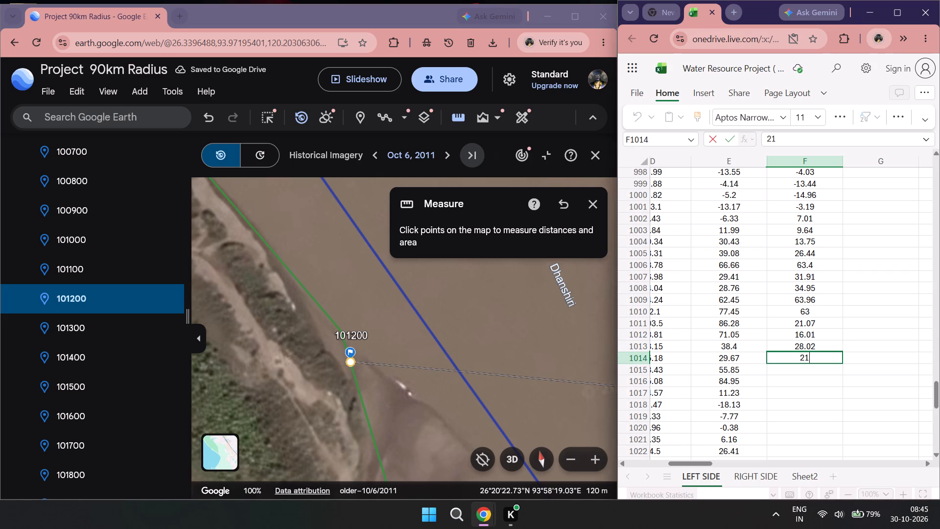
text(.18)
Measure the distance from placemark 101300 to the blue line and record 54.42 in cell F1015.
double_click(78, 333)
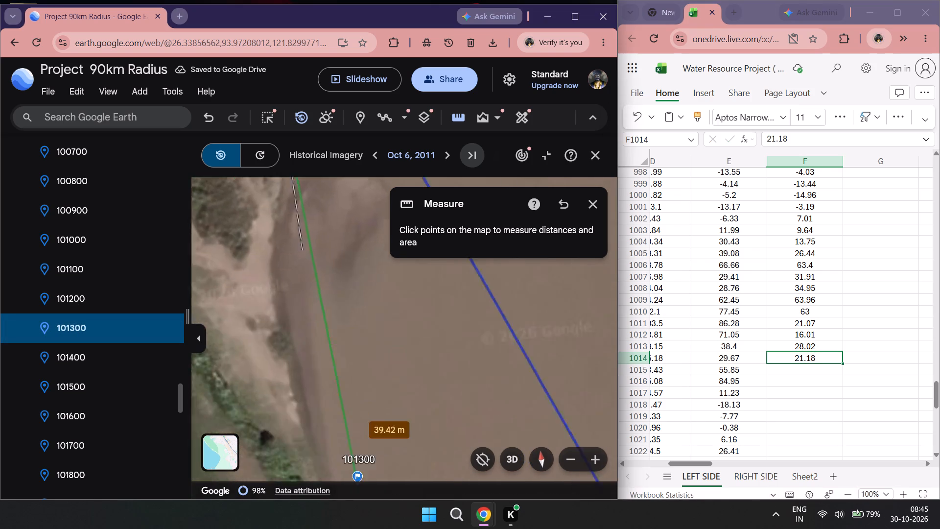
scroll(381, 410, down, 2)
drag(384, 383, 332, 348)
click(460, 99)
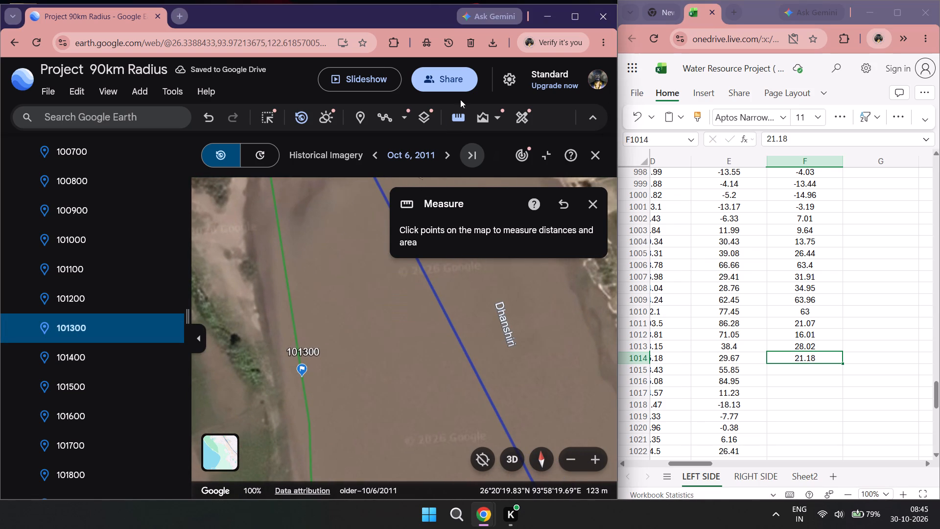
double_click(462, 113)
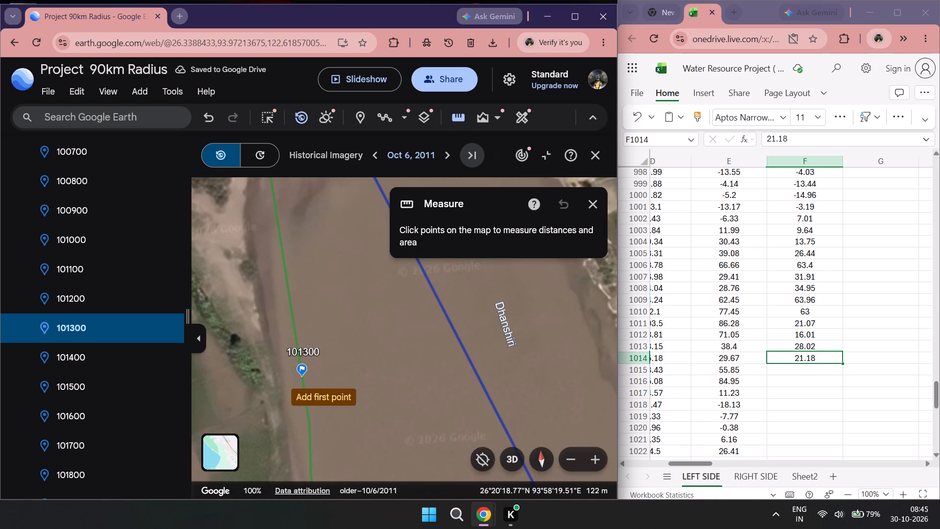
click(301, 379)
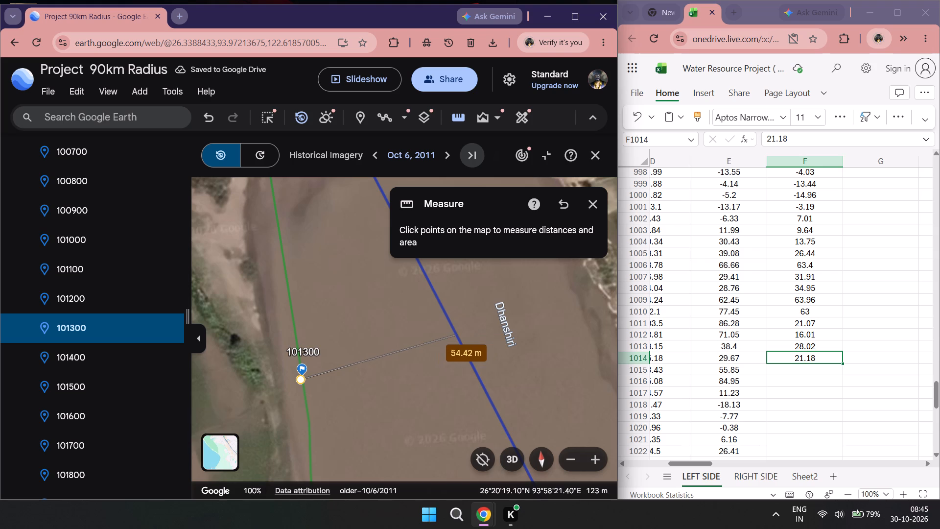
double_click(805, 368)
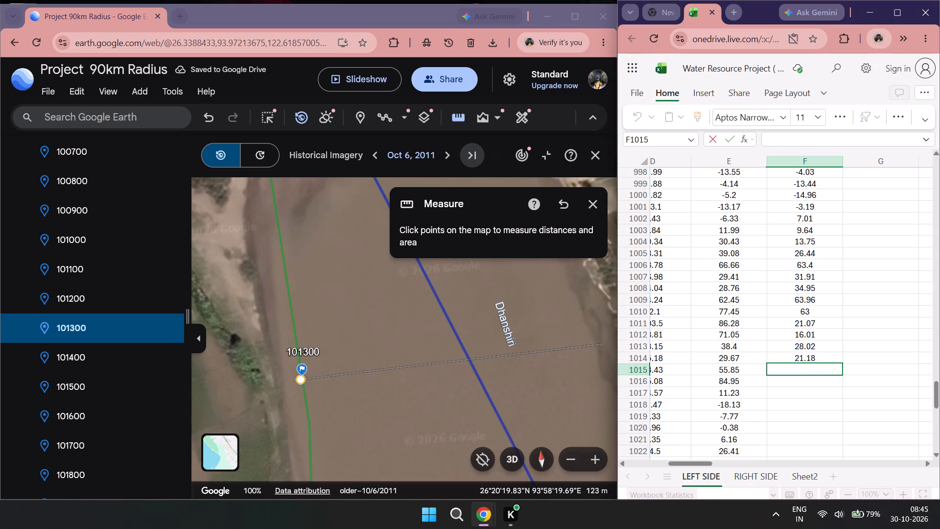
text(54.42)
Measure the distance from placemark 101400 to the blue line and record 87.57 in cell F1016.
double_click(76, 358)
scroll(265, 406, down, 3)
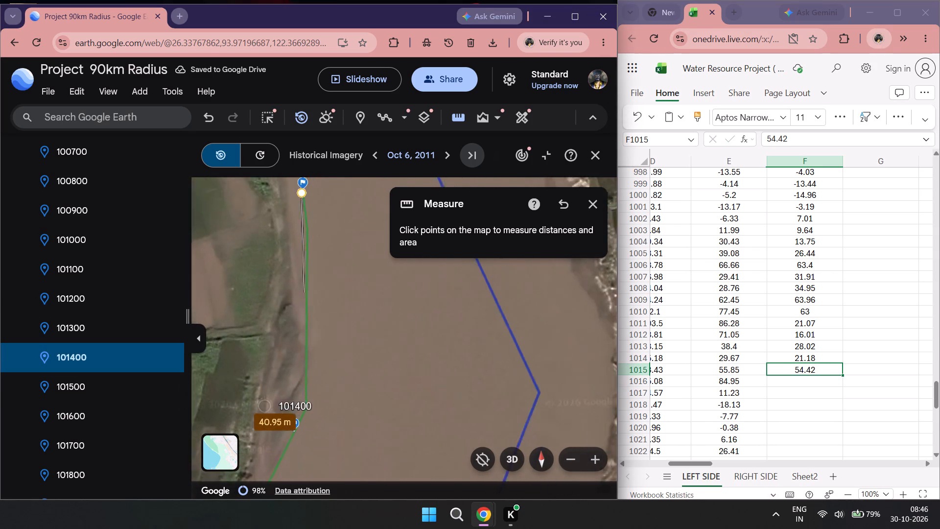
double_click(449, 117)
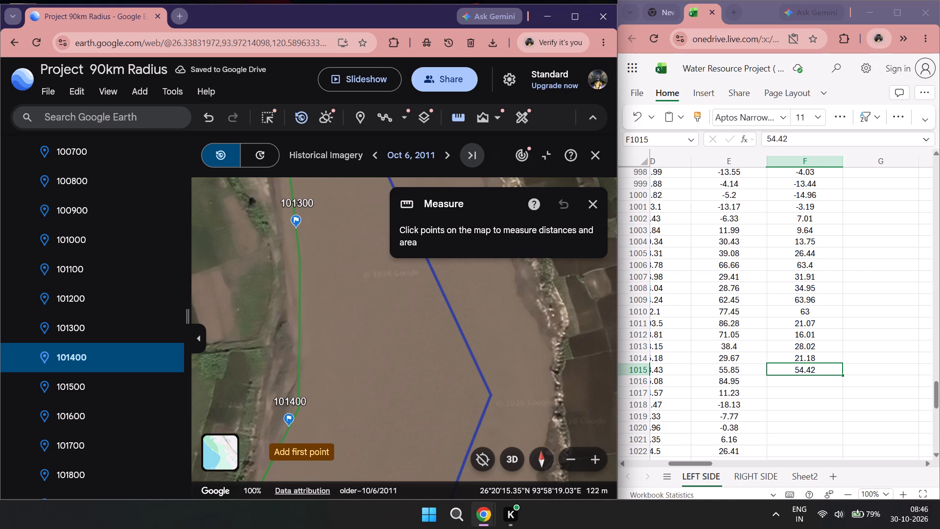
click(290, 430)
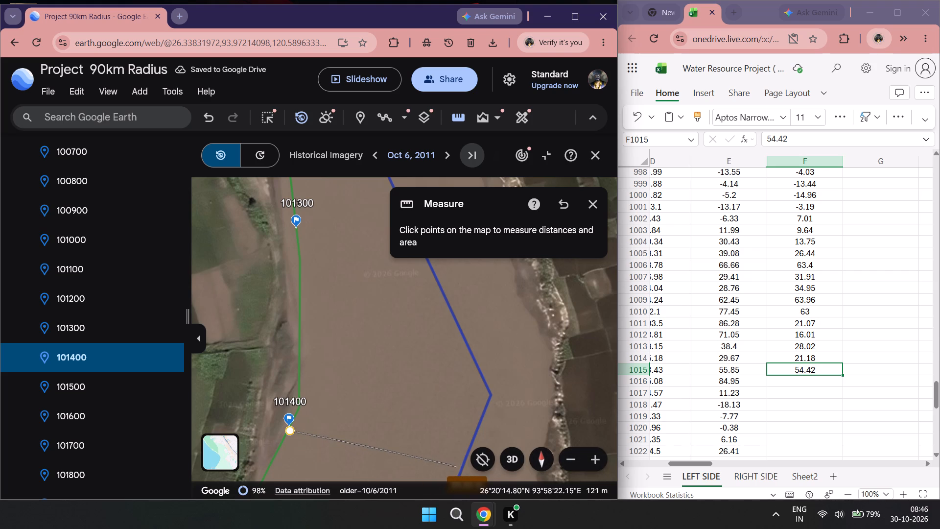
scroll(457, 466, down, 2)
drag(458, 466, 440, 398)
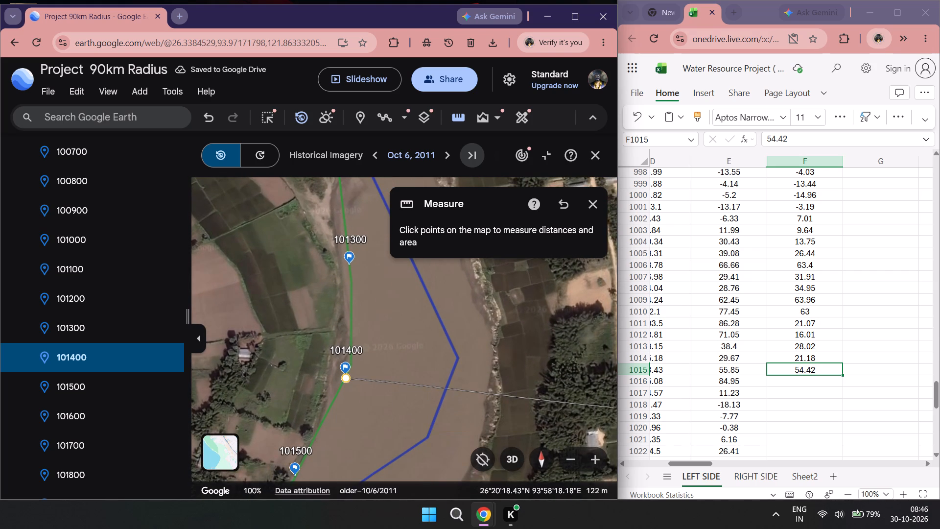
double_click(785, 384)
text(87)
key(period)
text(57)
Measure the distance from placemark 101500 to the blue line and record 42.18 in cell F1017.
double_click(94, 388)
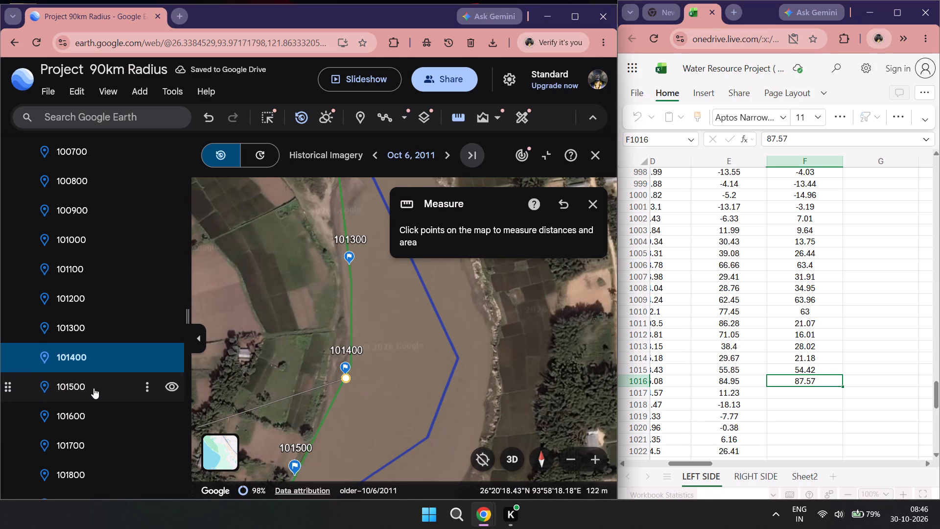
scroll(319, 395, down, 1)
double_click(468, 117)
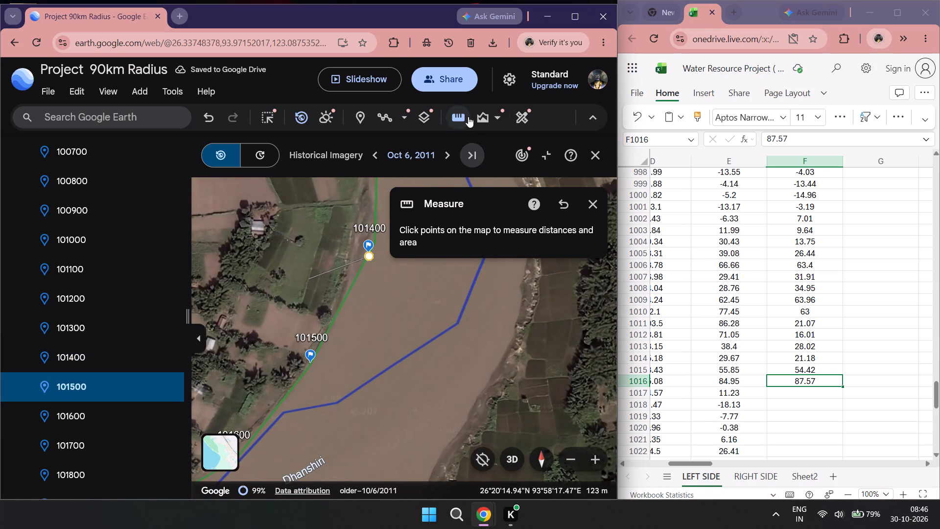
click(309, 364)
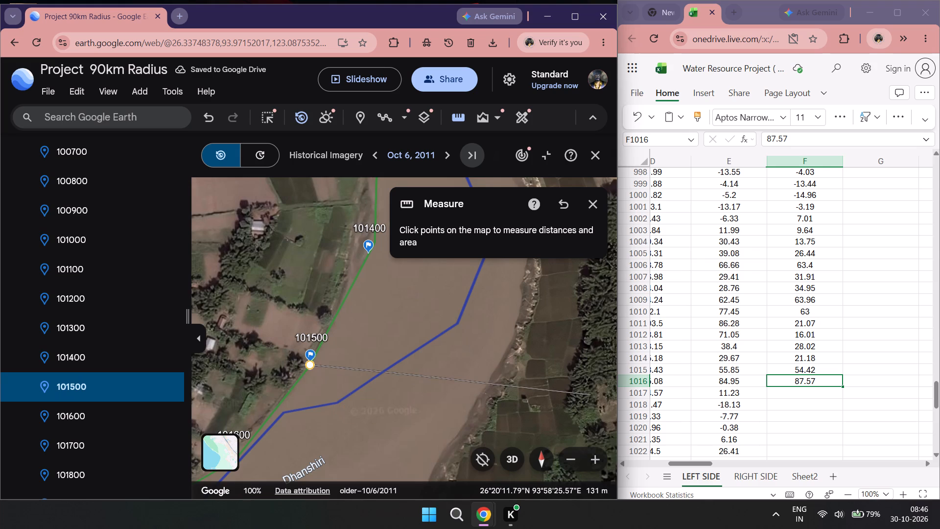
double_click(787, 391)
text(42)
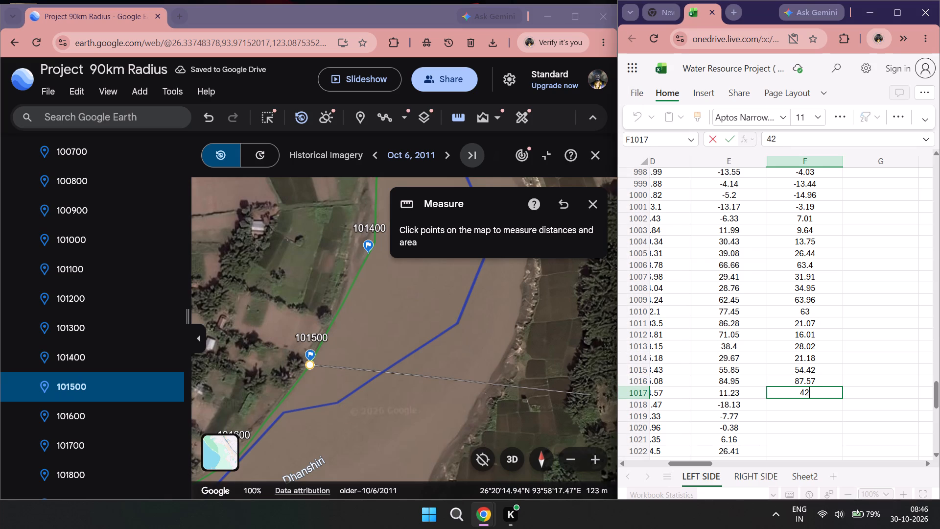
text(.18)
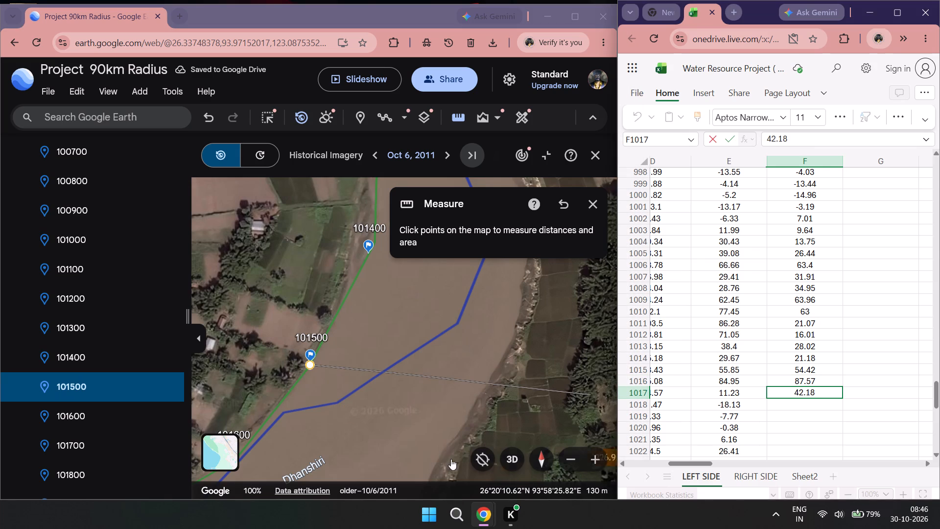
Measure the distance from placemark 101600 to the blue line and record 5.79 in cell F1018.
drag(340, 443, 495, 284)
drag(497, 285, 484, 349)
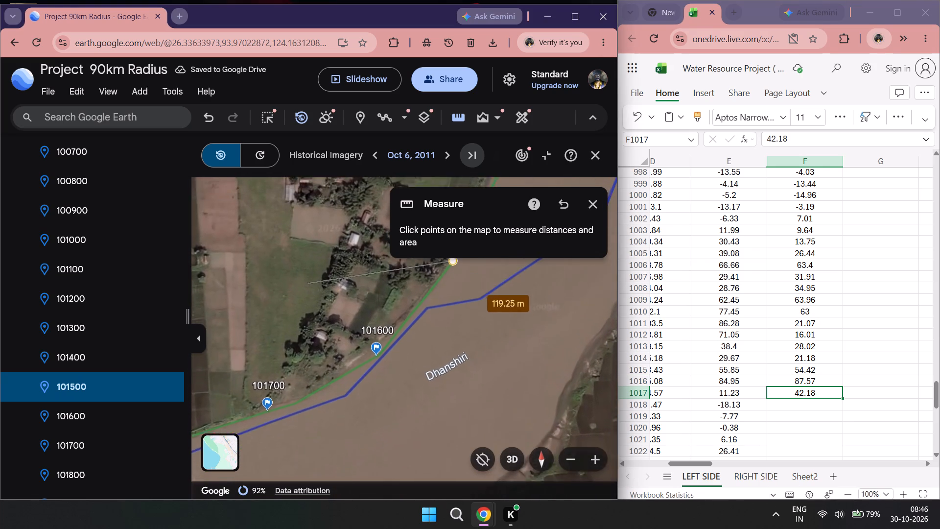
drag(484, 349, 474, 380)
double_click(460, 121)
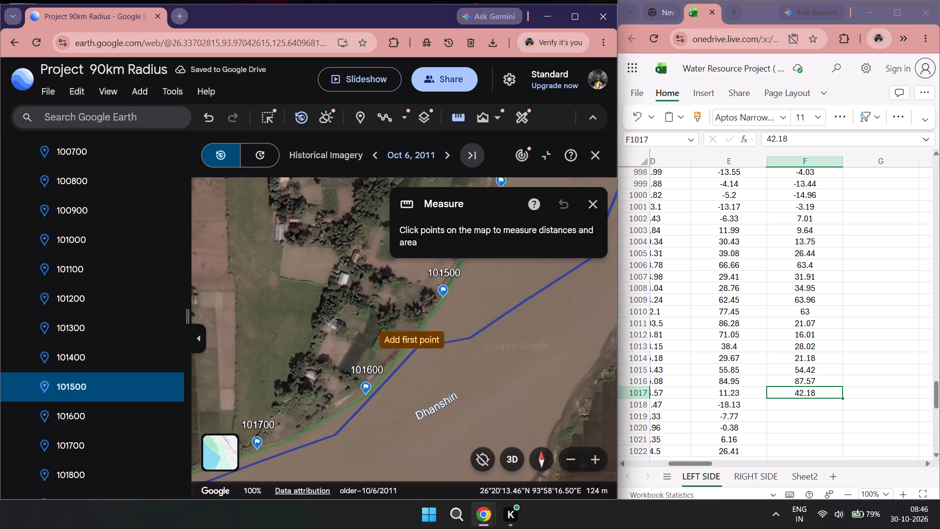
click(364, 394)
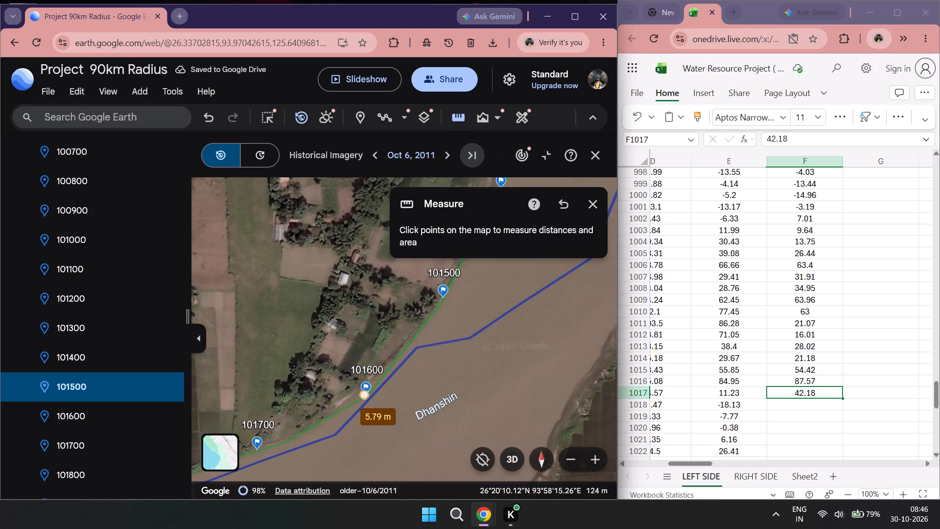
double_click(798, 407)
text(5.79)
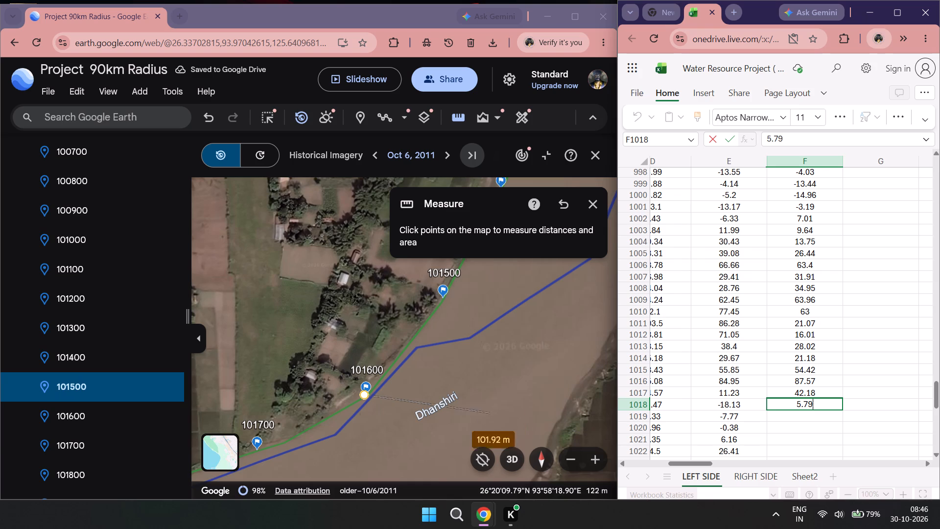
Measure the distance from placemark 101700 to the blue line and record 9.89 in cell F1019.
double_click(53, 417)
drag(322, 437, 365, 401)
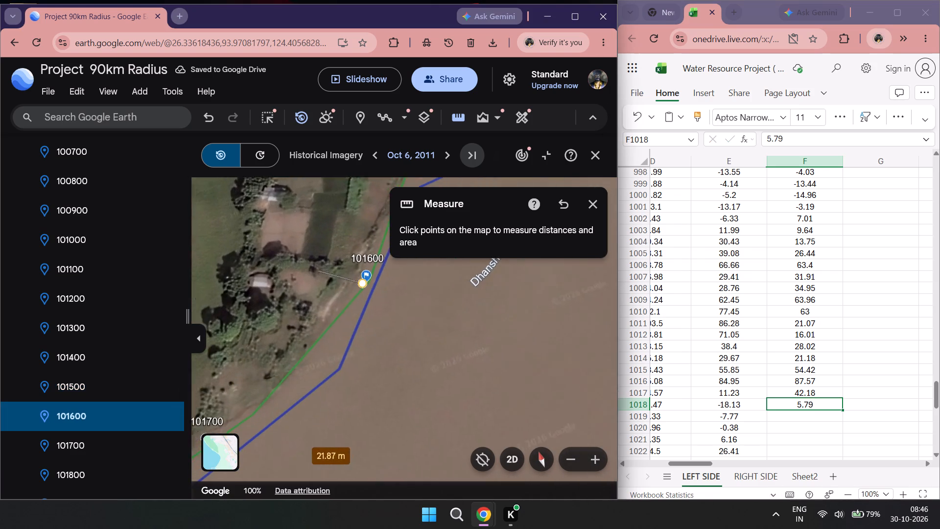
drag(365, 401, 430, 341)
double_click(457, 122)
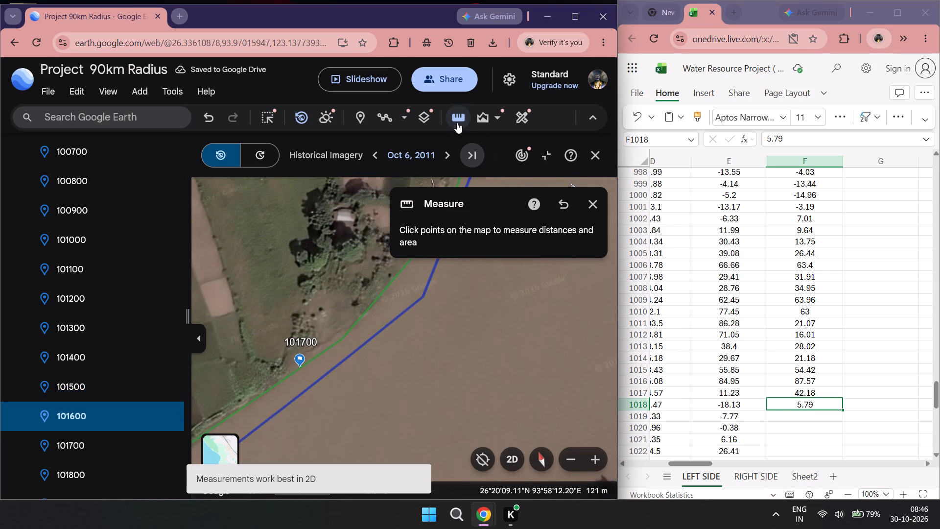
click(301, 369)
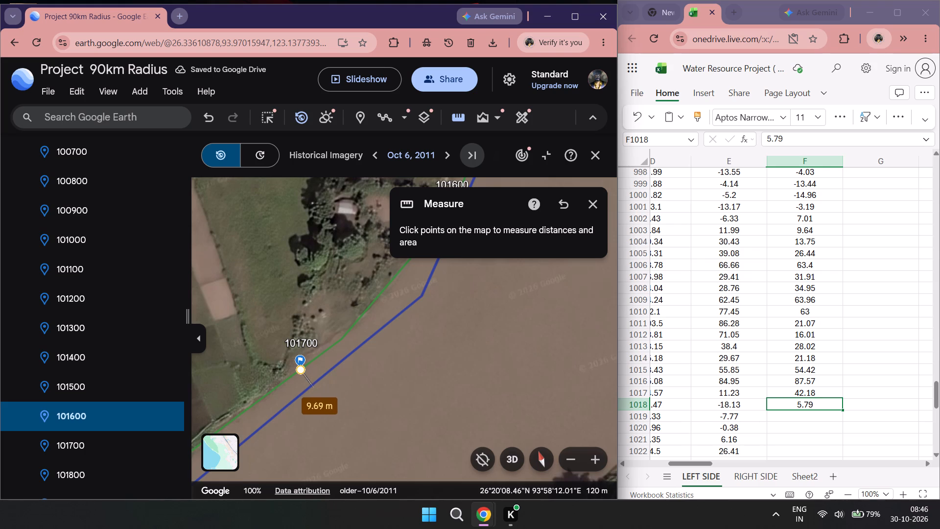
double_click(799, 416)
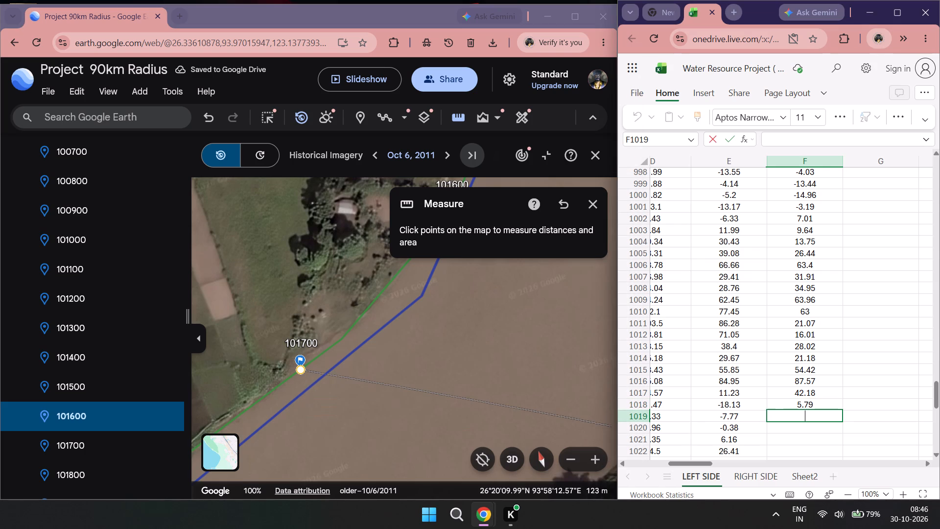
text(9.)
text(89)
Measure the distance from placemark 101800 to the blue line and record 13.57 in cell F1020.
drag(360, 411, 513, 204)
right_drag(362, 405, 489, 238)
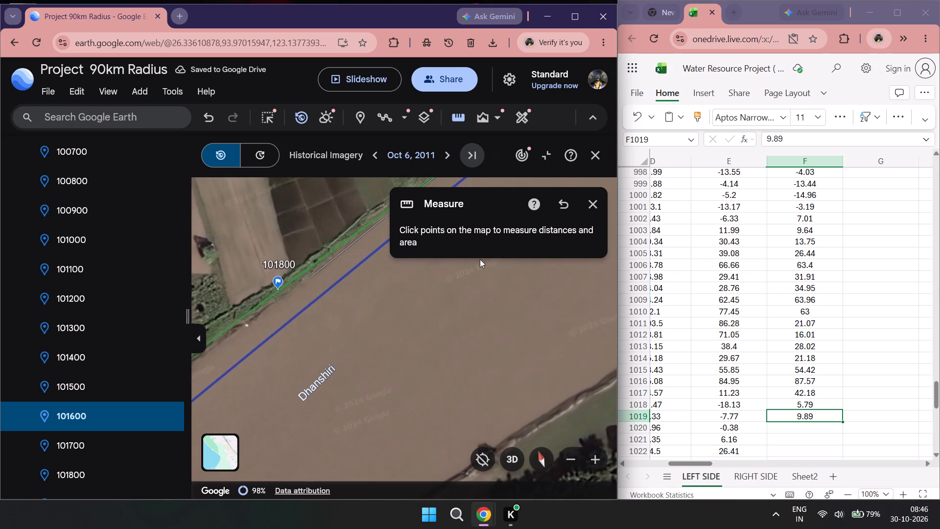
double_click(460, 116)
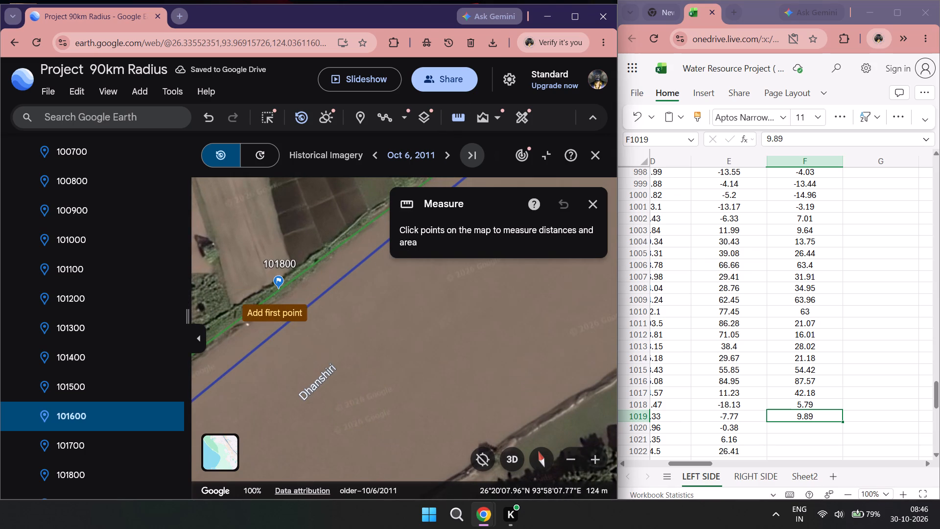
click(278, 291)
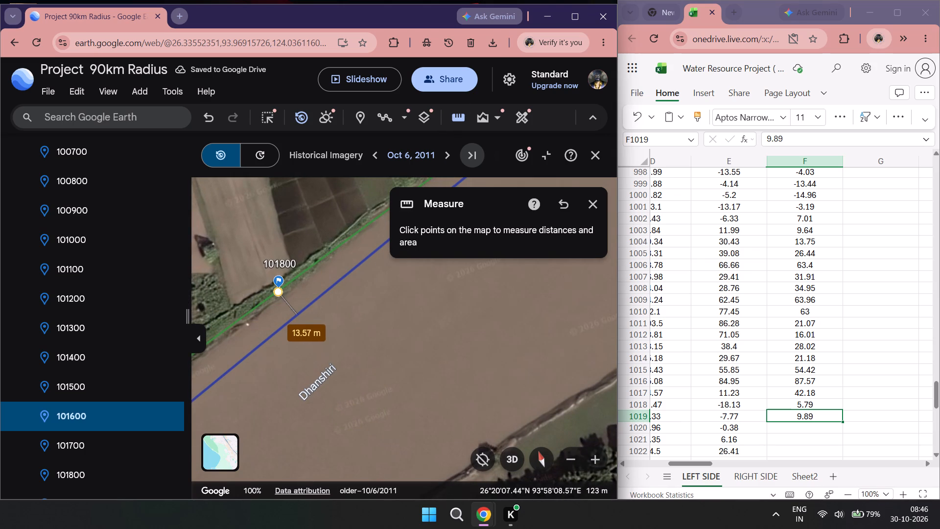
scroll(775, 364, down, 2)
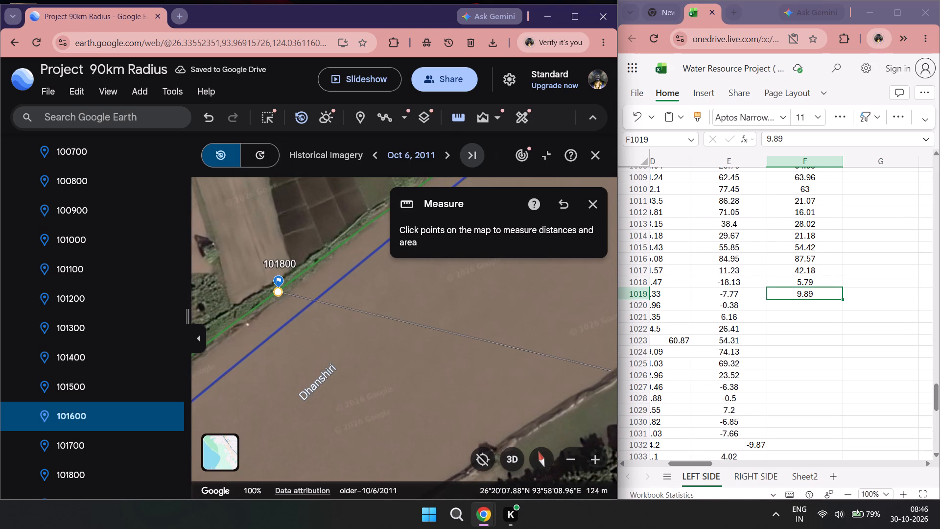
double_click(801, 308)
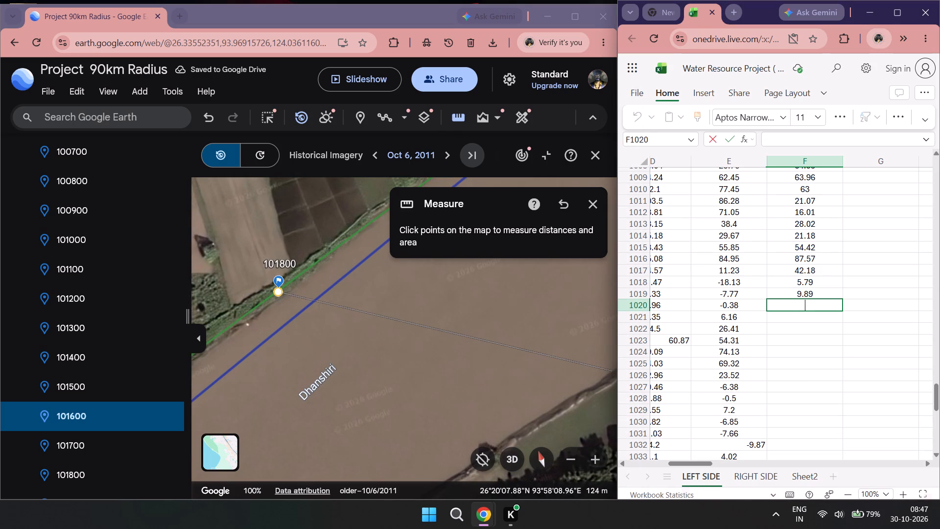
text(13.)
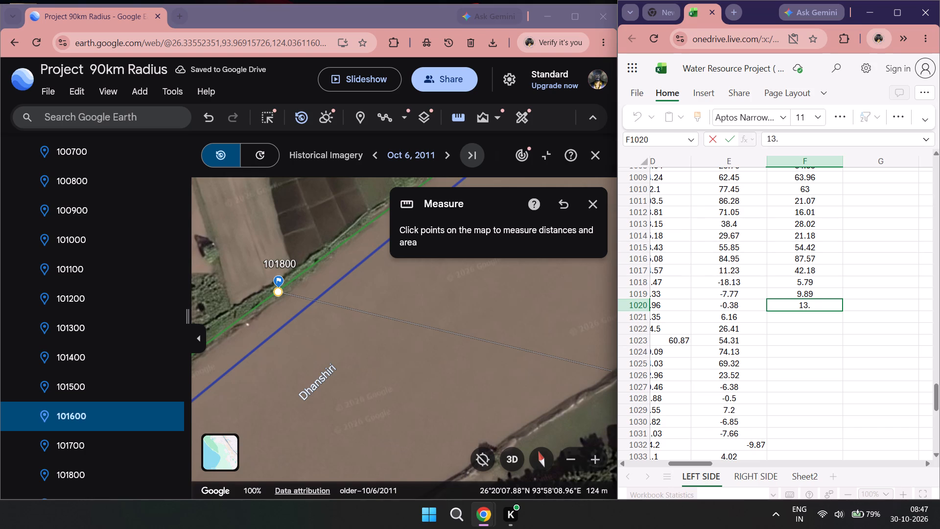
text(57)
drag(278, 356, 314, 331)
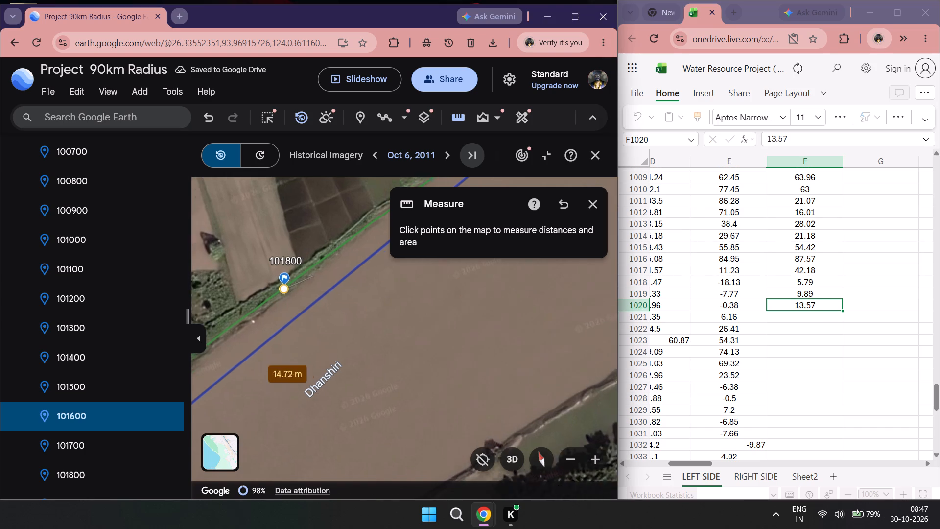
Measure the distance from placemark 101900 to the blue line and record 19.05 in cell F1021.
drag(314, 331, 471, 248)
double_click(456, 122)
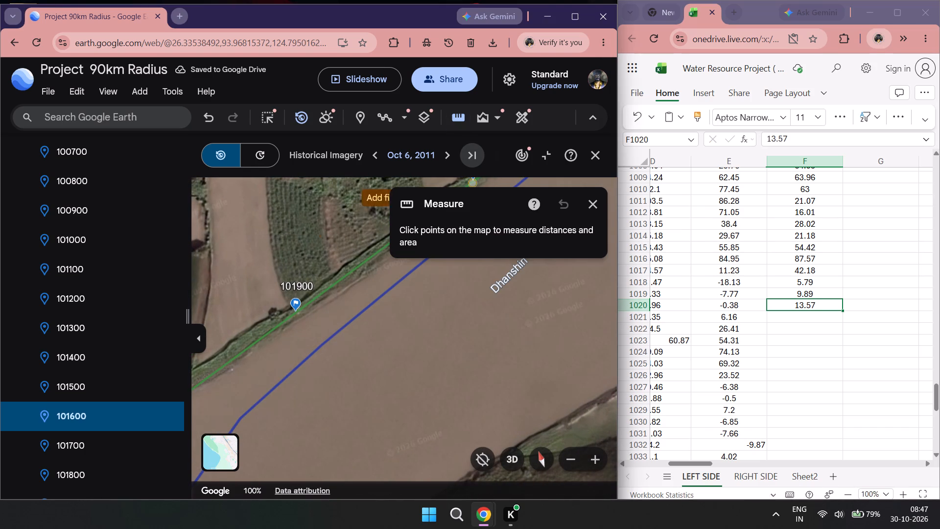
click(295, 312)
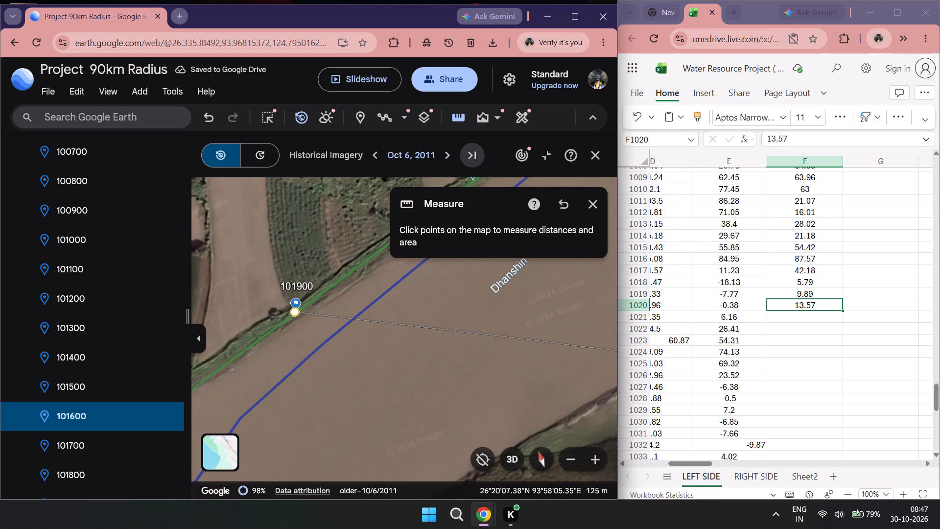
double_click(793, 314)
text(19)
text(.05)
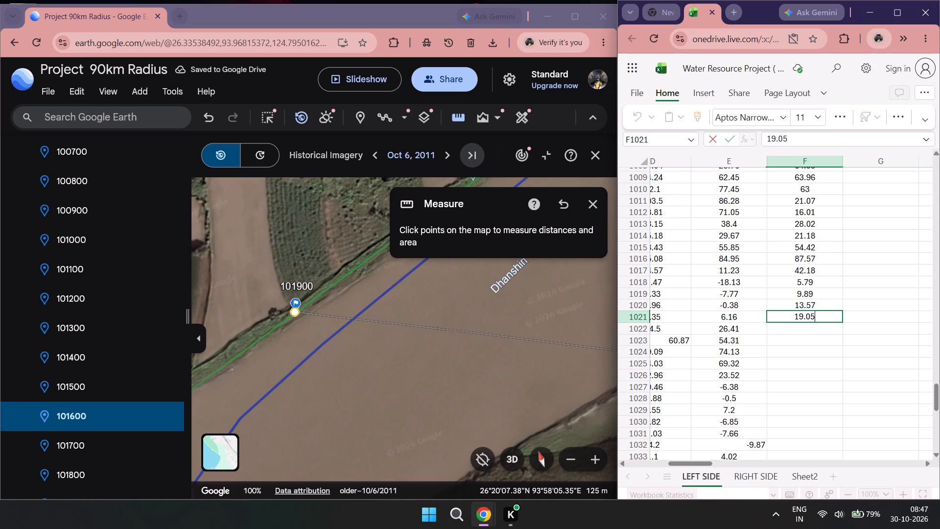
Measure the distance from placemark 102000 to the blue line and record 37.7 in cell F1022.
drag(329, 376, 591, 252)
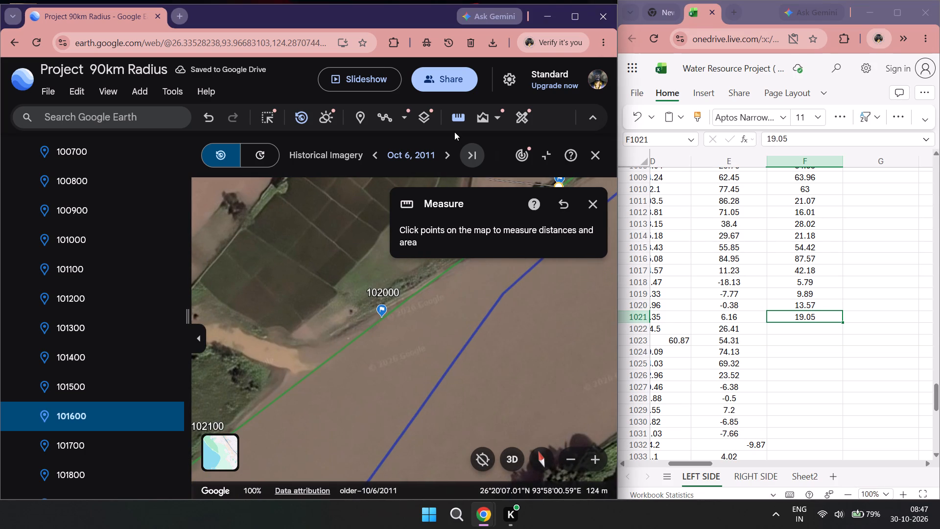
double_click(458, 116)
click(383, 317)
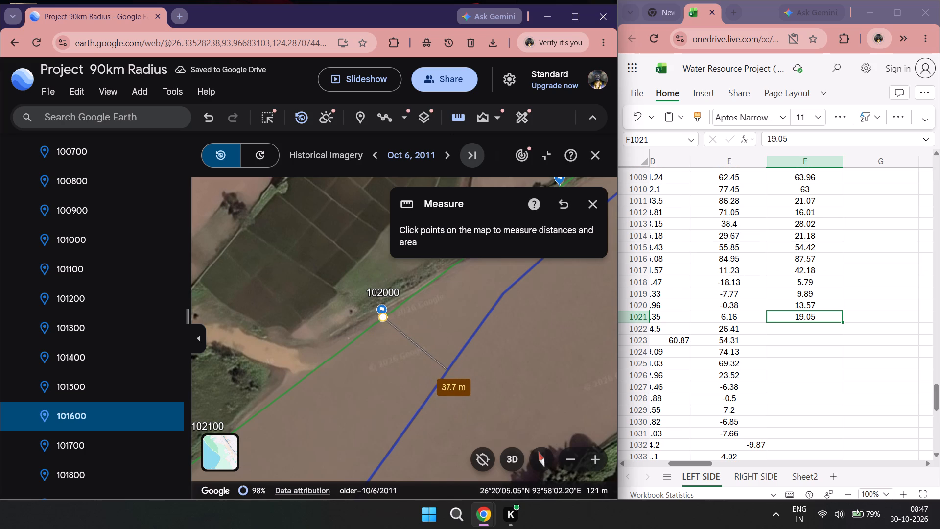
double_click(799, 330)
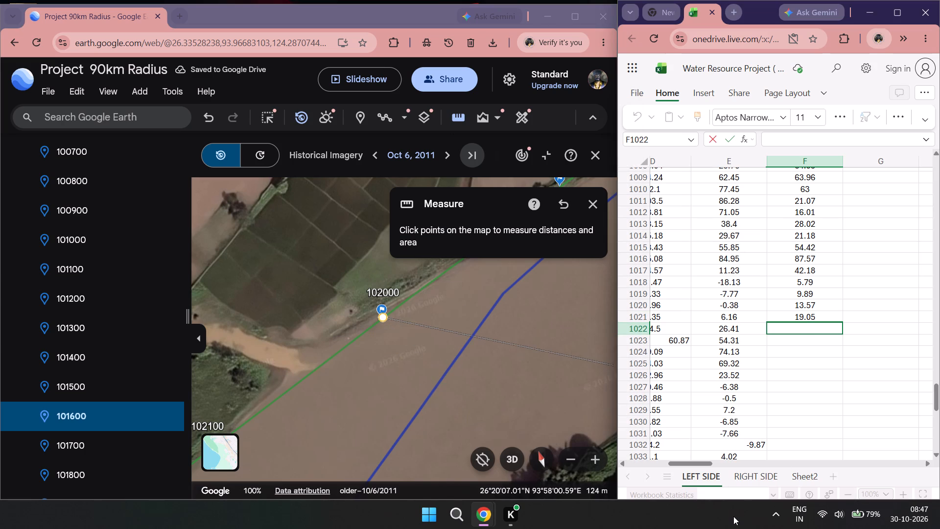
text(37)
key(period)
key(7)
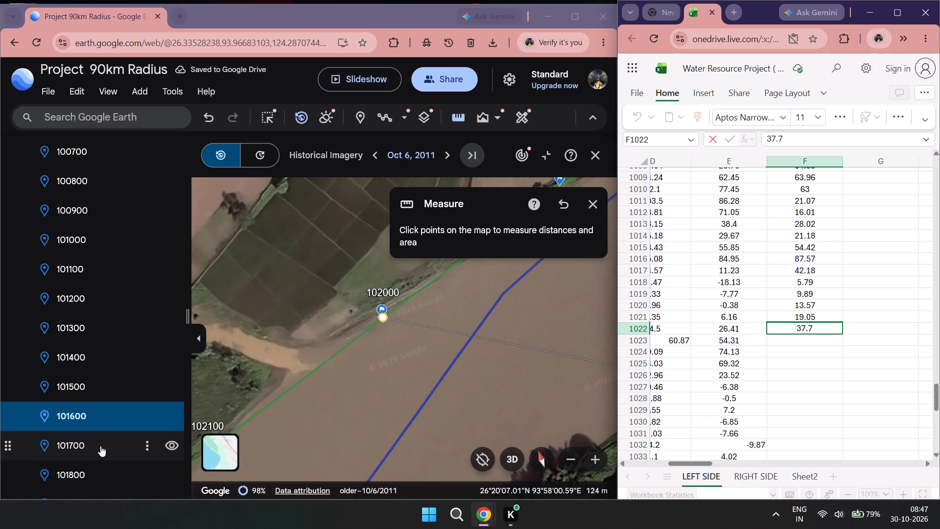
Measure the distance from placemark 102100 to the blue line and record 68.55 in cell F1023.
scroll(88, 445, down, 4)
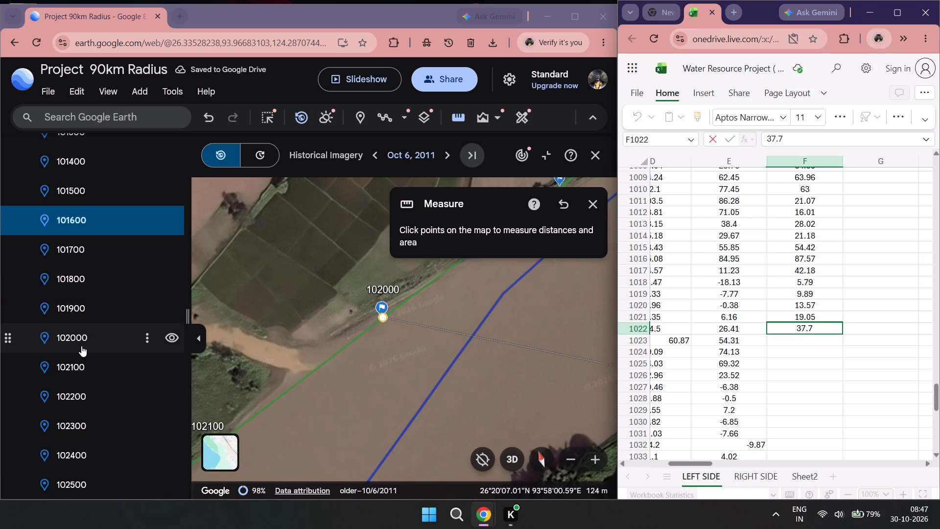
double_click(74, 372)
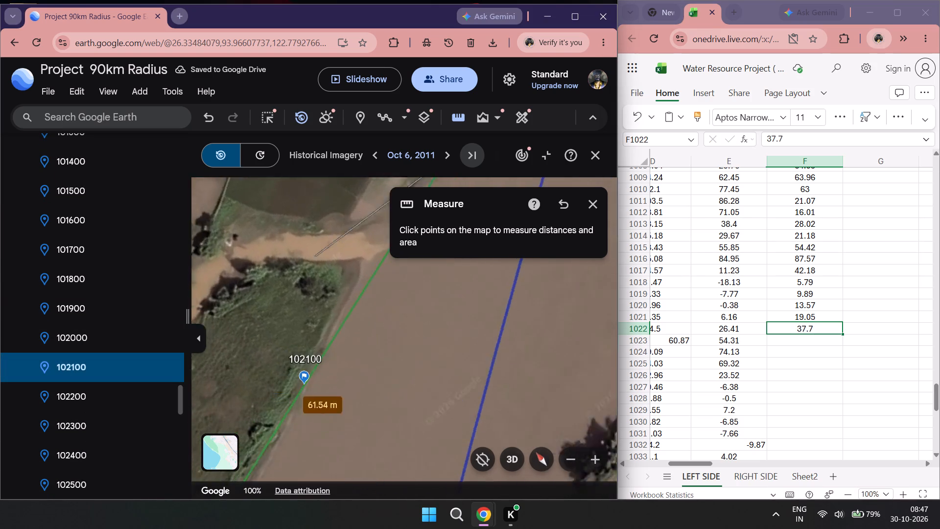
scroll(351, 387, down, 1)
double_click(452, 113)
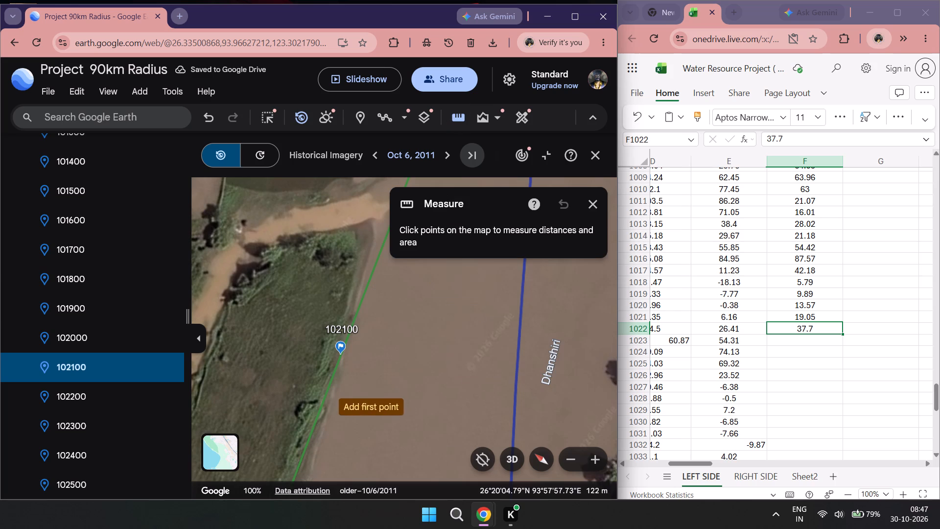
click(341, 355)
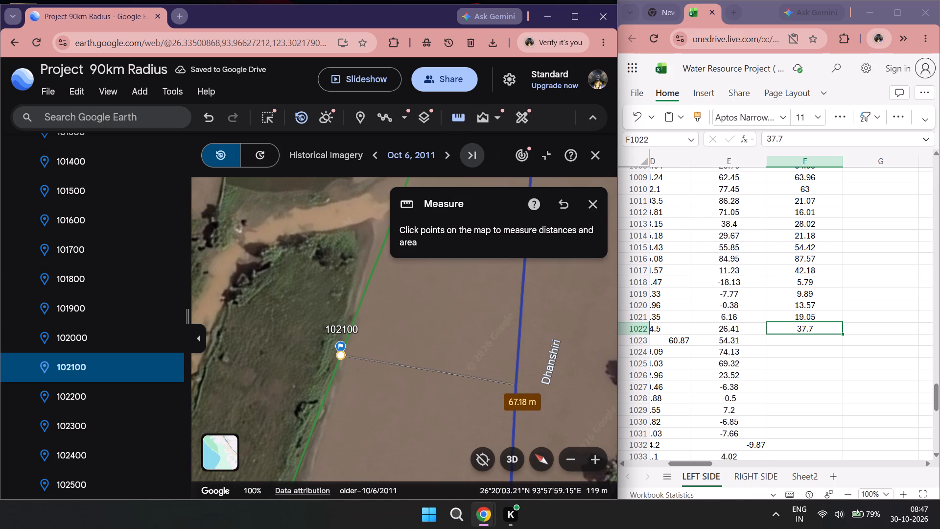
double_click(805, 342)
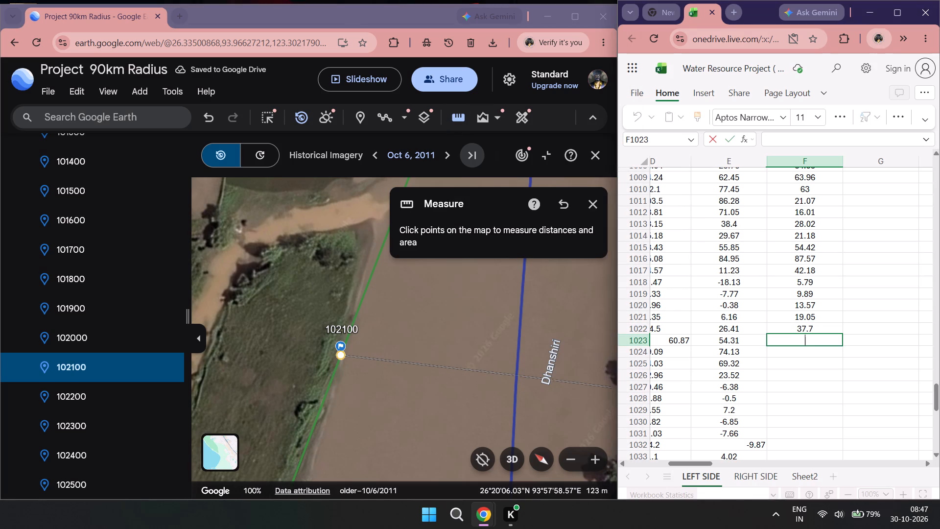
text(68)
key(period)
text(55)
Measure the distance from placemark 102200 to the blue line and record 86.16 in cell F1024.
double_click(105, 401)
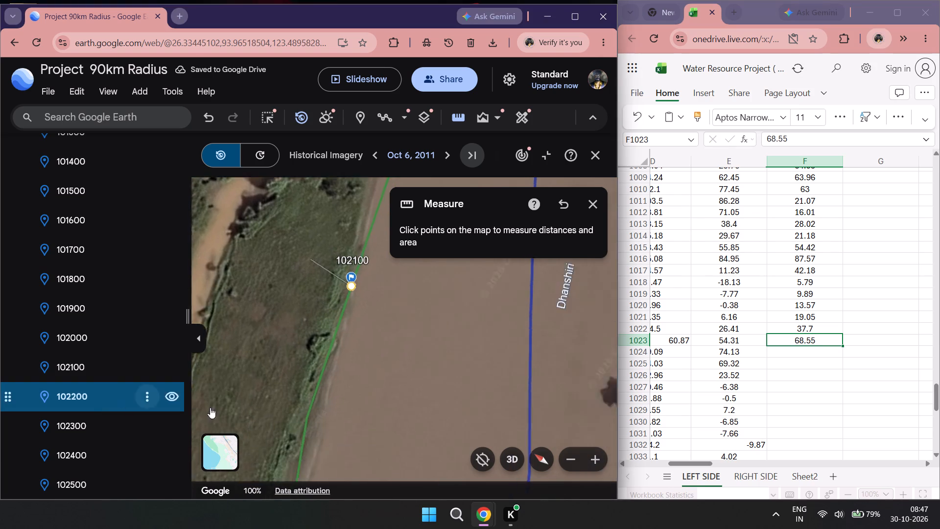
scroll(392, 419, down, 3)
drag(392, 409, 376, 361)
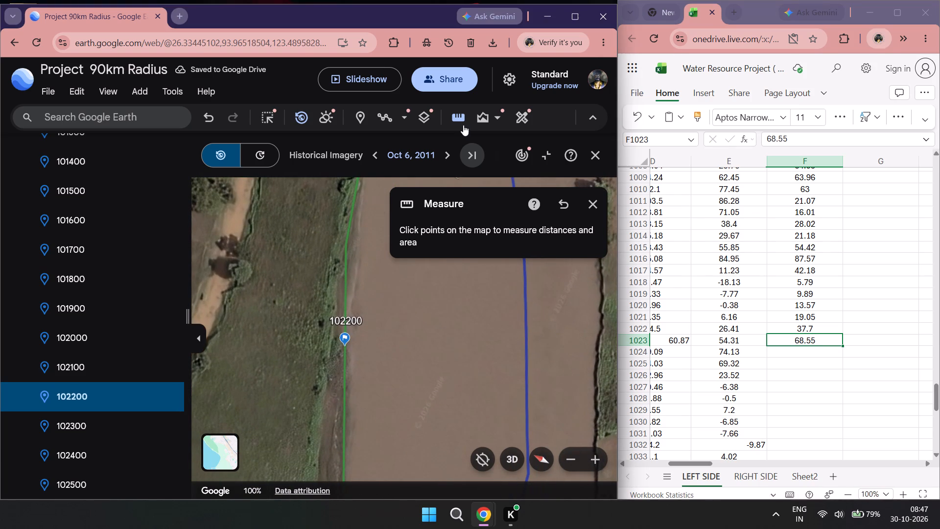
double_click(462, 117)
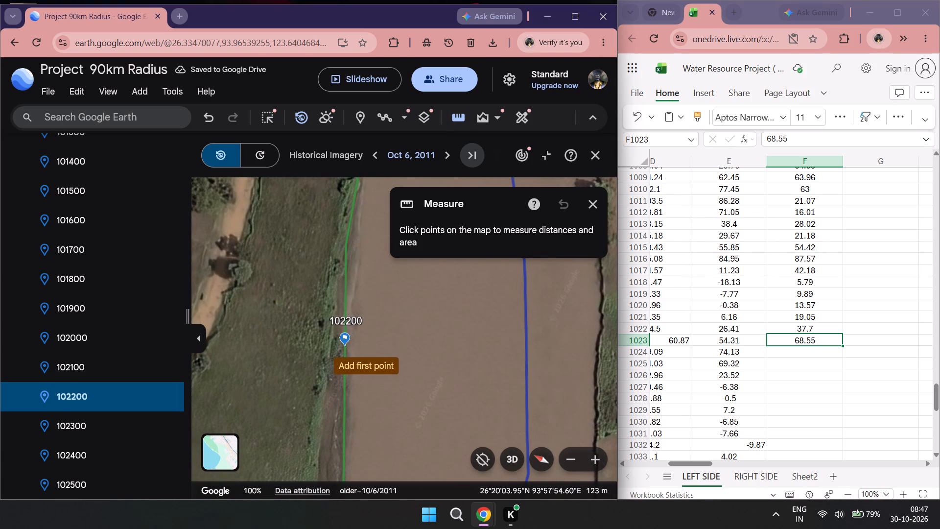
click(345, 347)
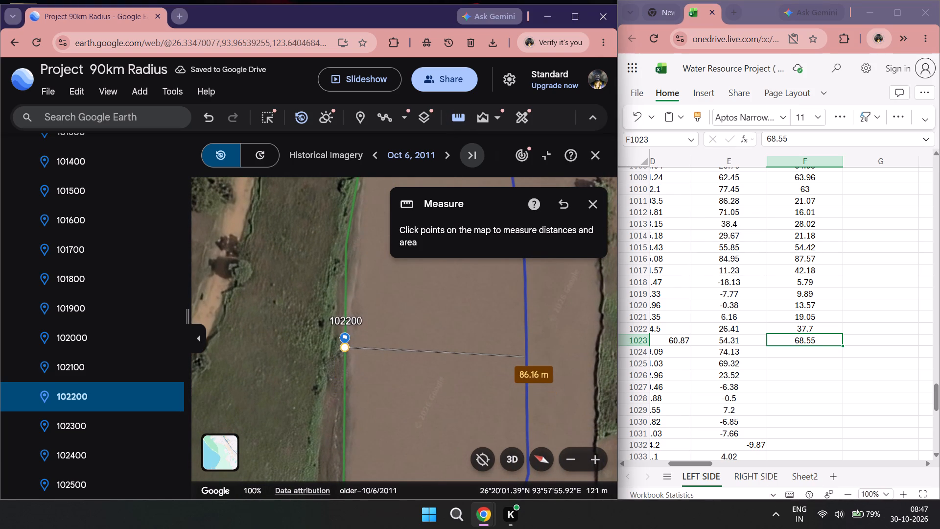
double_click(809, 355)
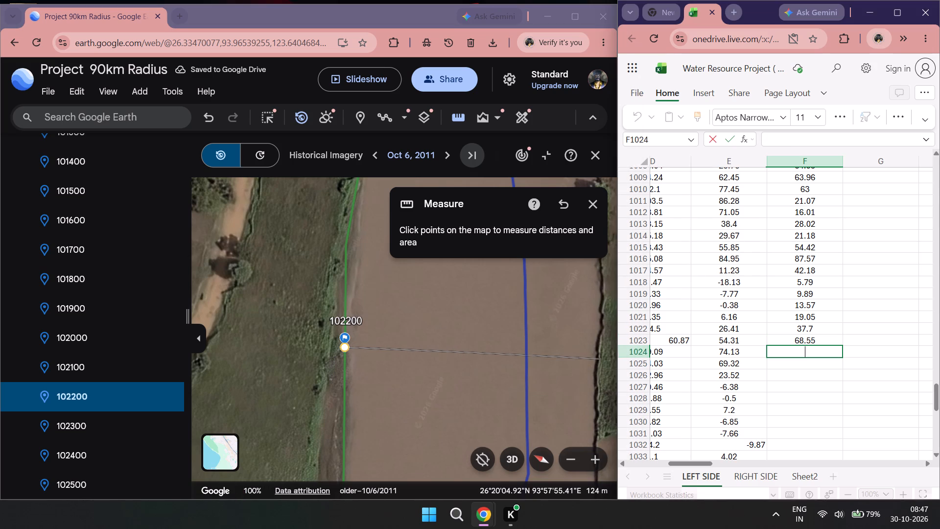
text(86)
text(.16)
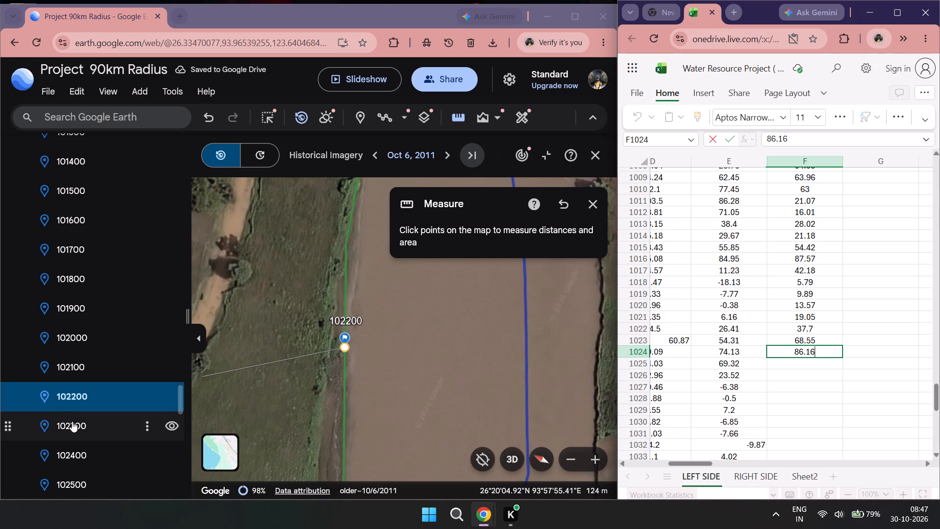
Measure the distance from placemark 102300 to the blue line and record 75.95 in cell F1025.
double_click(72, 421)
scroll(321, 409, down, 2)
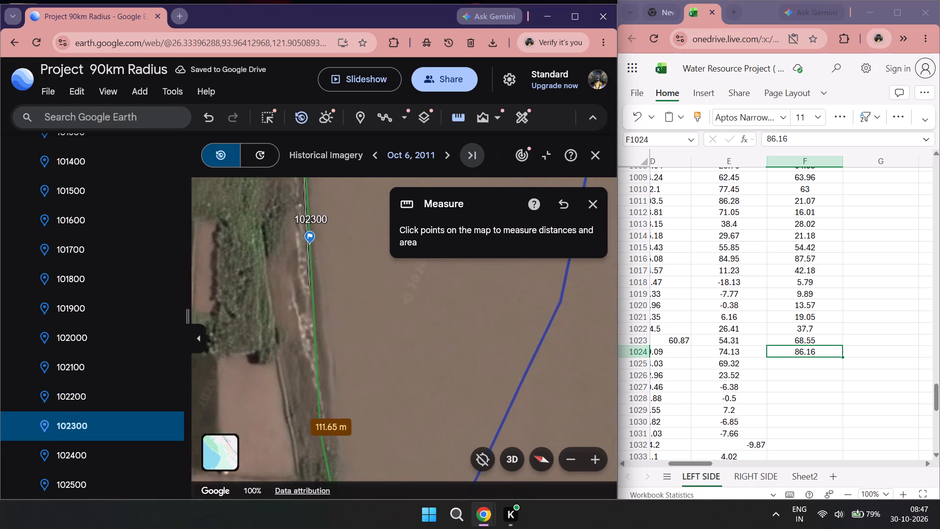
double_click(460, 112)
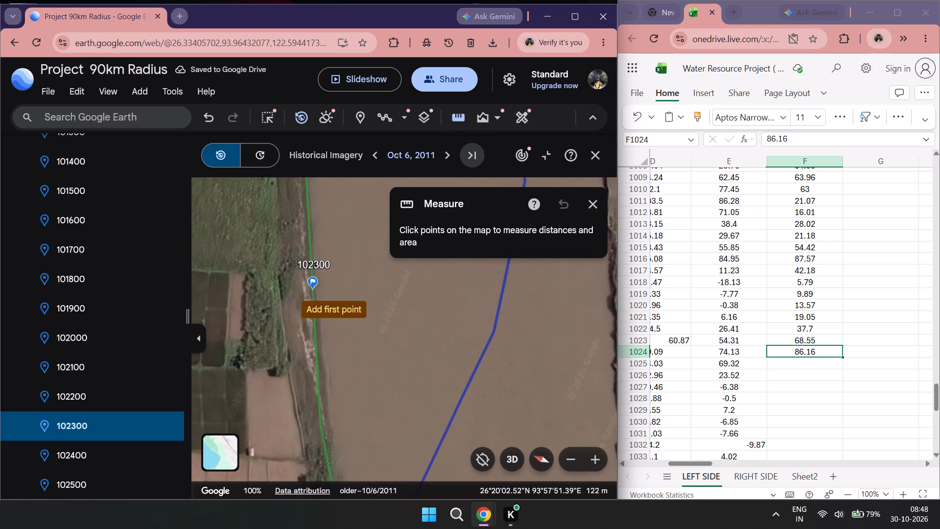
click(314, 289)
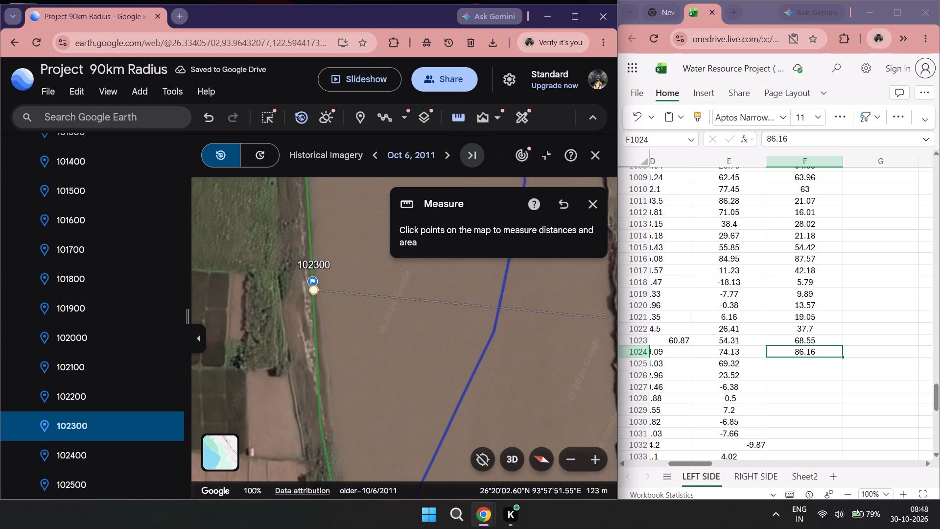
double_click(803, 363)
text(75.95)
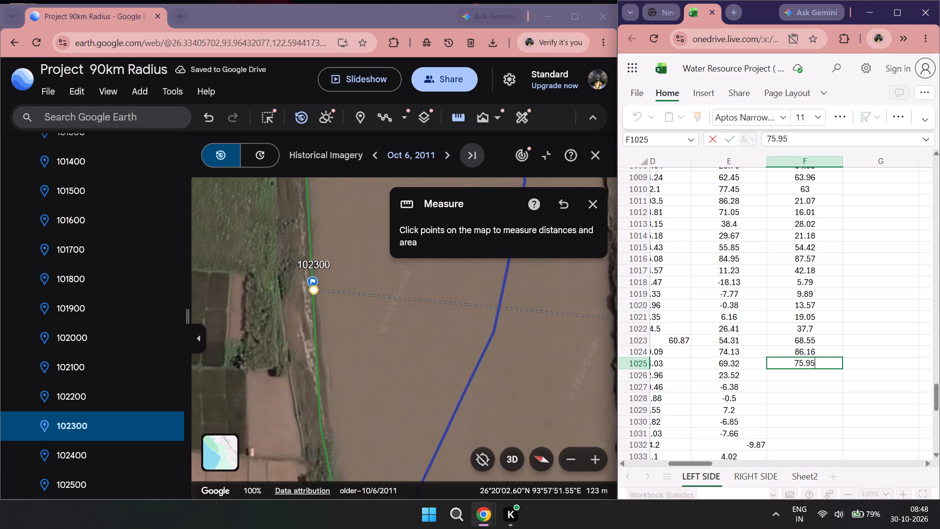
Measure the distance from placemark 102400 to the blue line and record 21.5 in cell F1026.
double_click(57, 454)
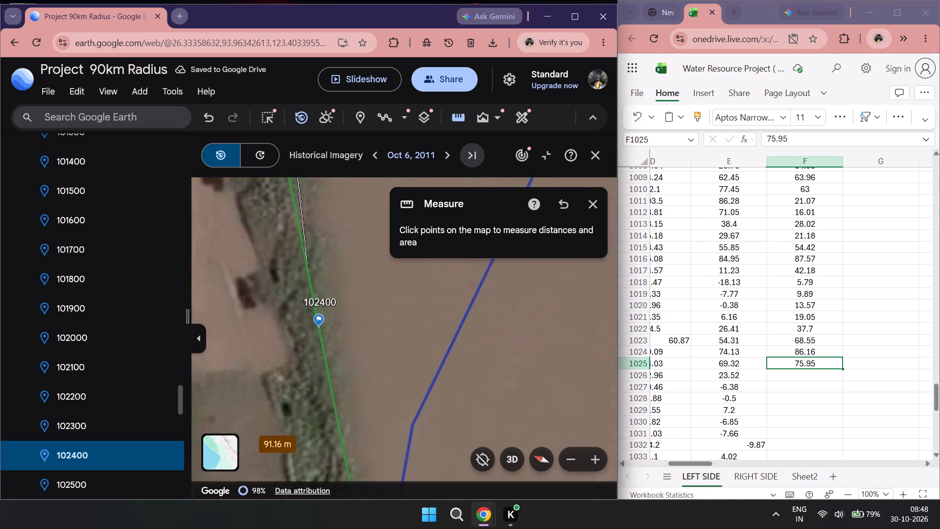
scroll(269, 426, down, 2)
double_click(466, 119)
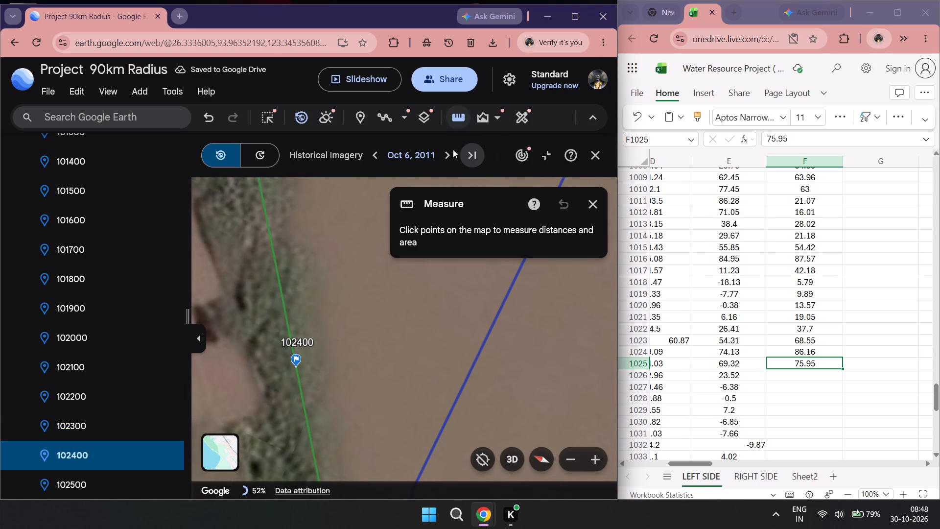
click(296, 368)
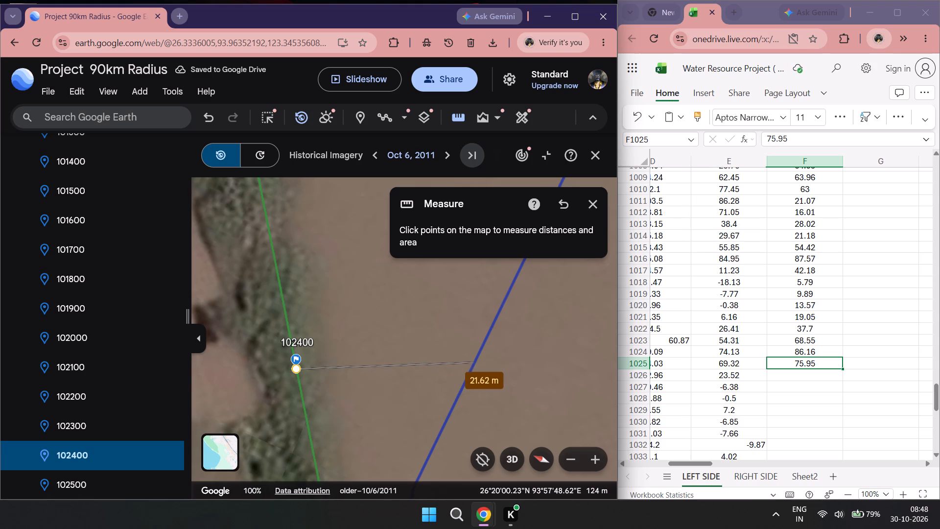
double_click(801, 377)
key(2)
text(1.5)
Measure the distance from placemark 102500 to the blue line and record -1.81 in cell F1027.
scroll(39, 330, down, 4)
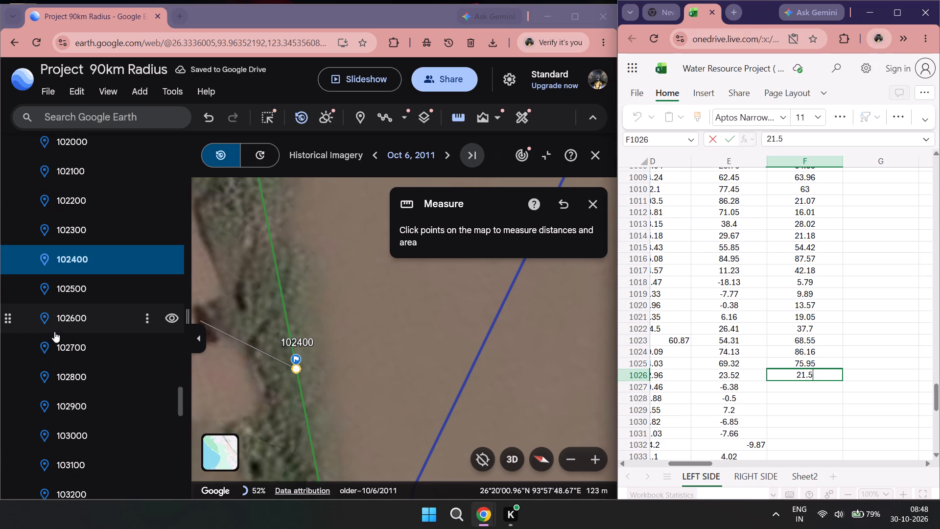
double_click(86, 295)
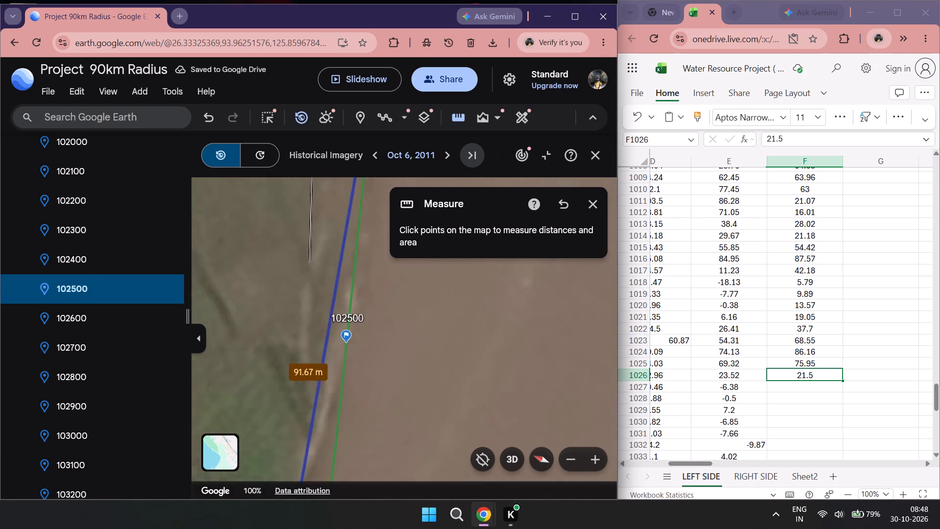
scroll(324, 365, down, 1)
double_click(457, 126)
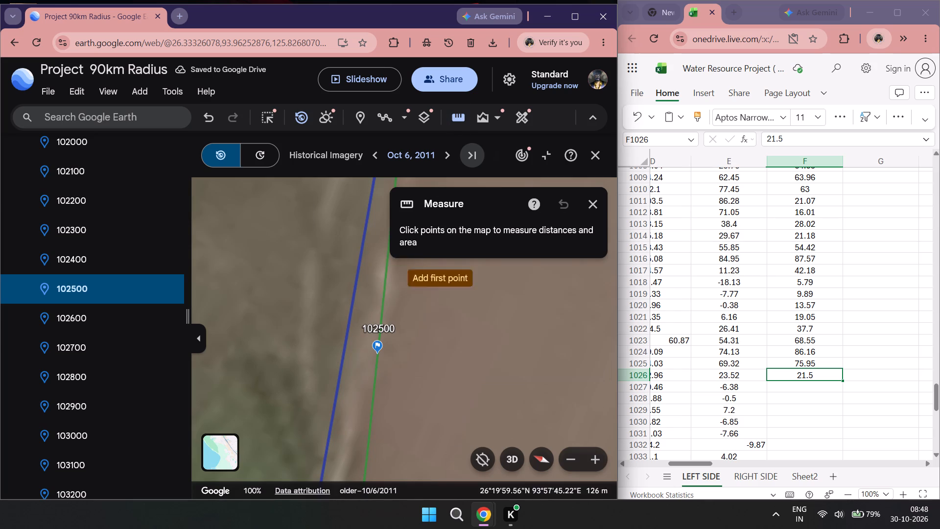
click(376, 357)
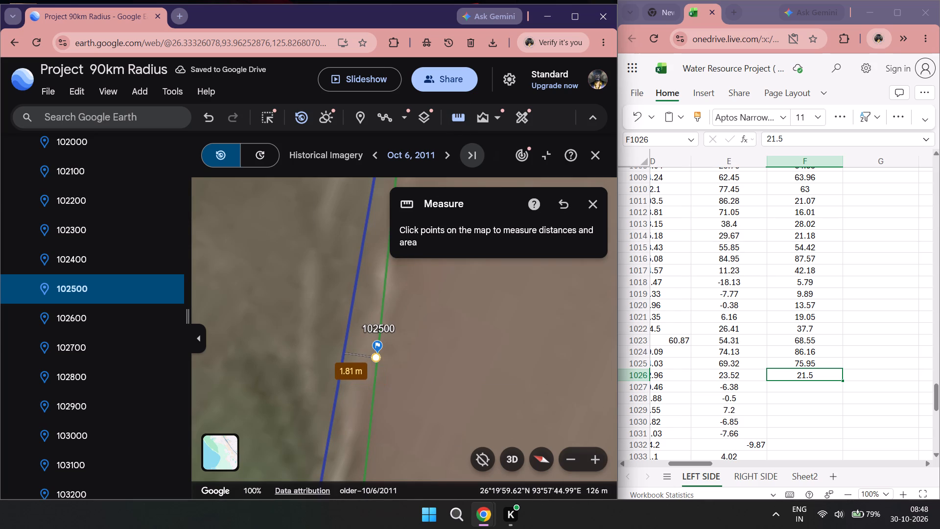
double_click(807, 395)
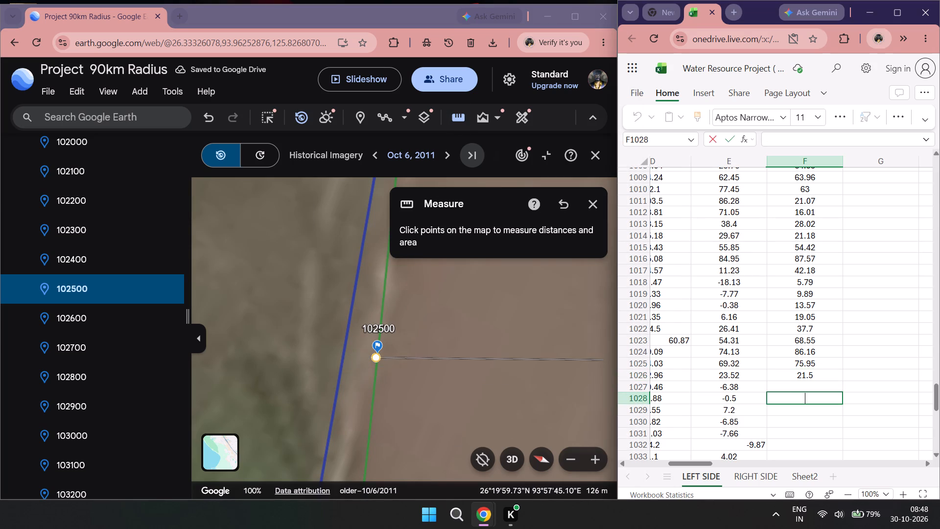
double_click(805, 387)
text(-1.81)
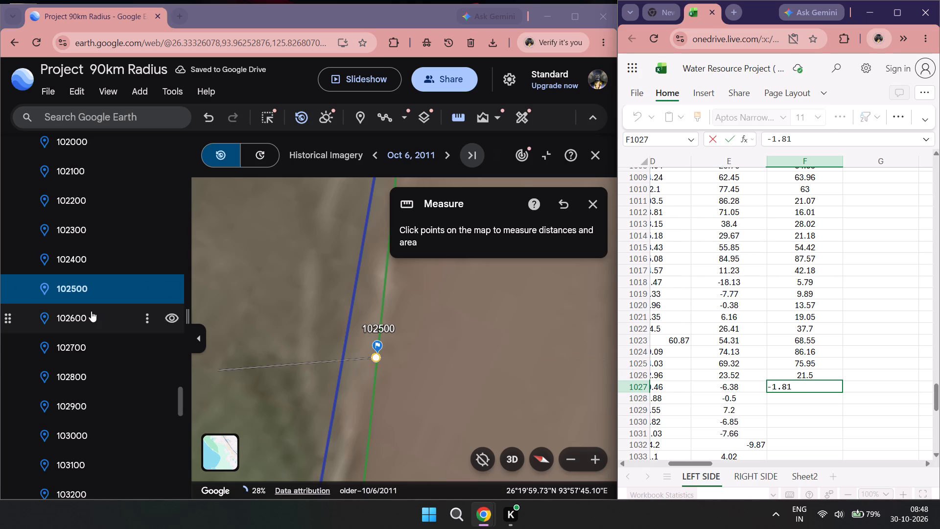
Measure the distance from placemark 102600 to the blue line and record -0.6 in cell F1028.
double_click(92, 311)
scroll(320, 411, down, 1)
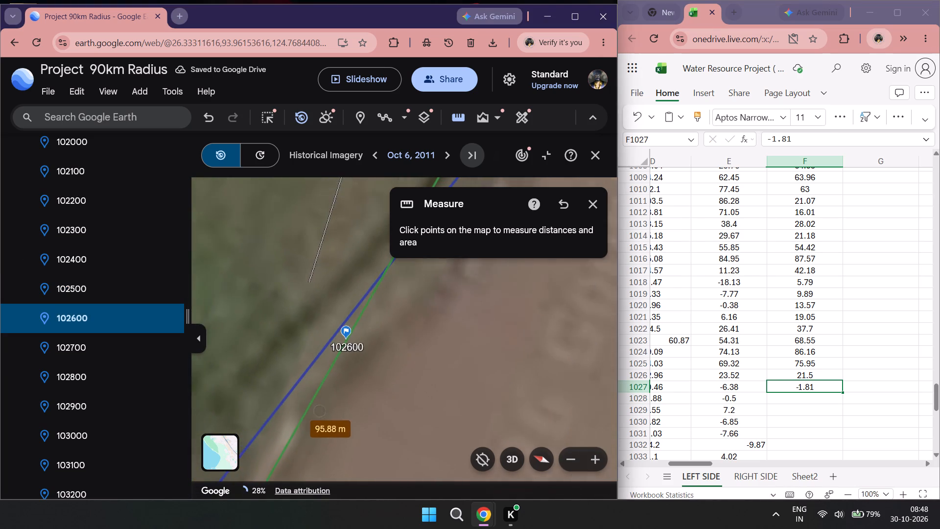
double_click(465, 119)
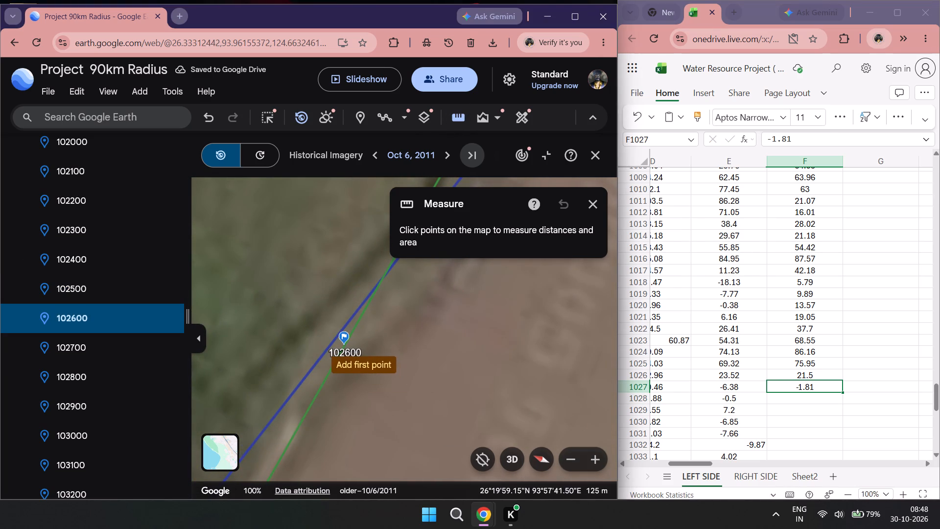
click(344, 347)
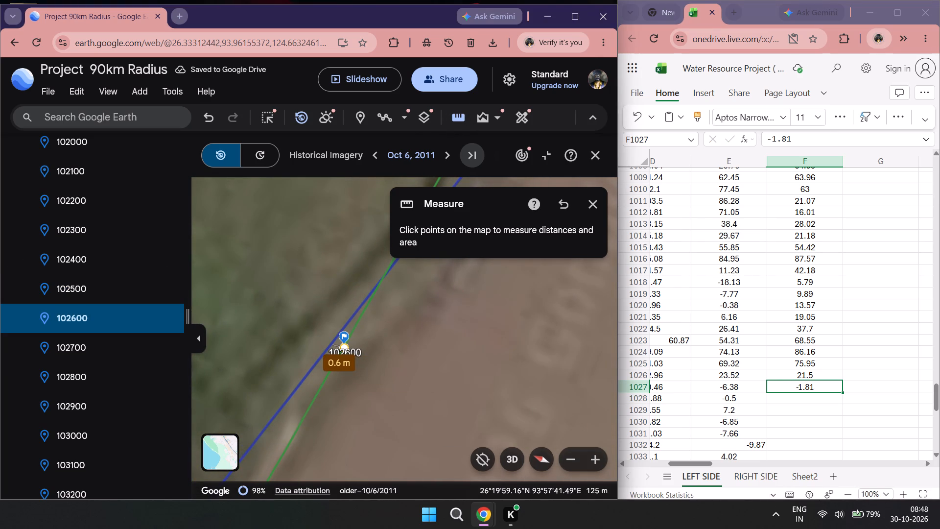
double_click(780, 400)
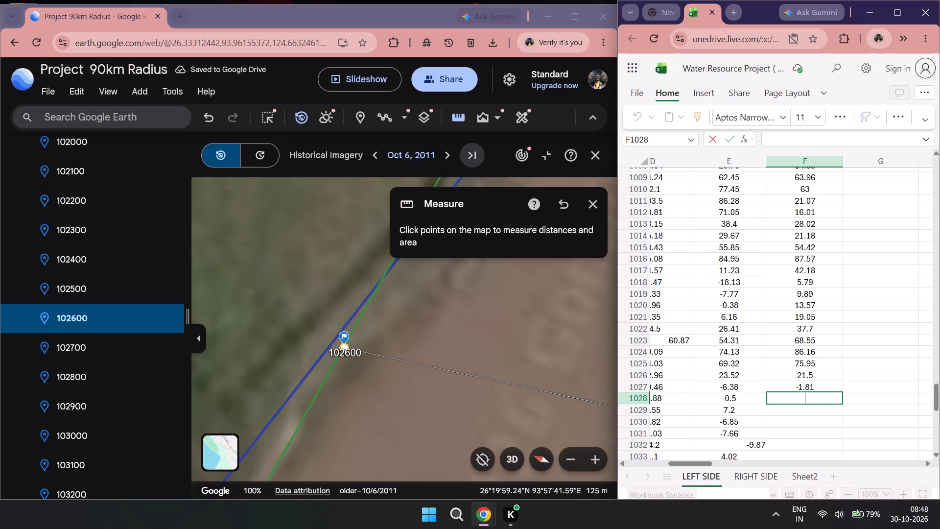
text(-0.6)
Measure the distance from placemark 102700 to the blue line and record -5.5 in cell F1029.
double_click(93, 342)
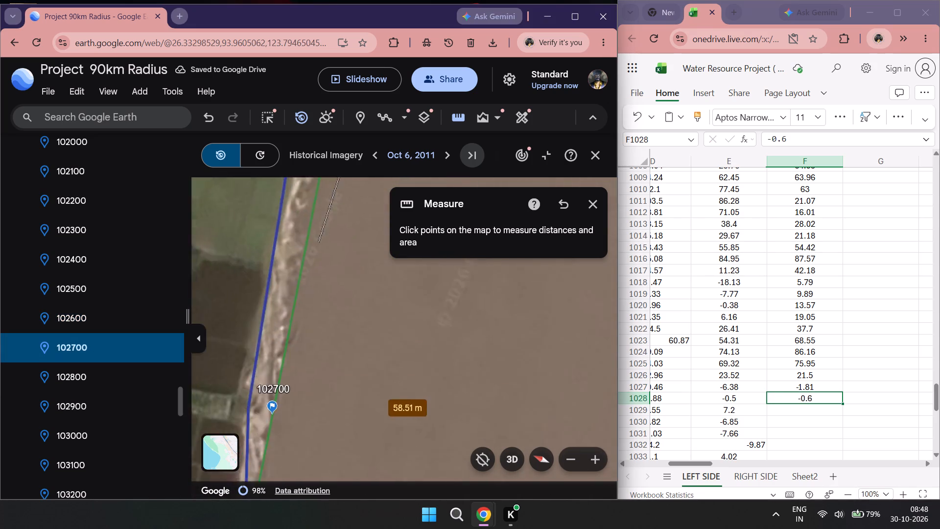
scroll(343, 356, down, 1)
click(339, 354)
click(397, 346)
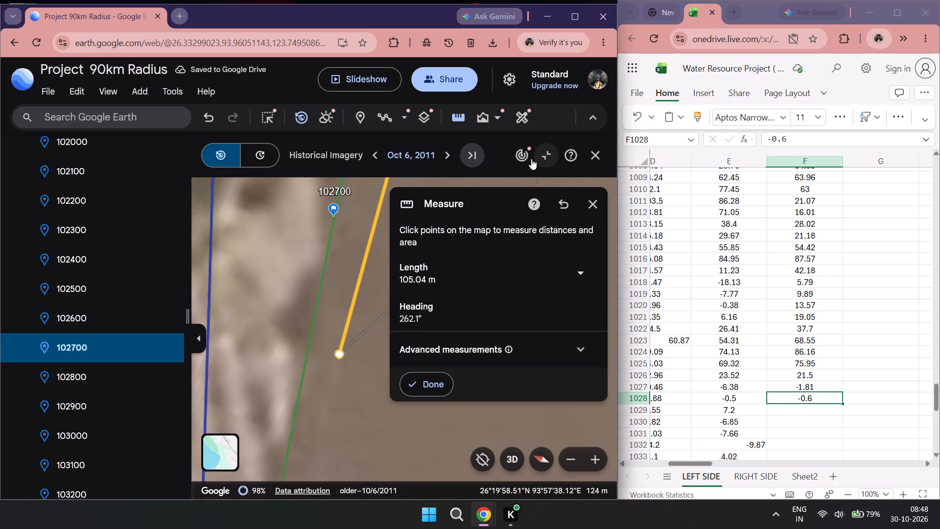
double_click(459, 123)
click(333, 219)
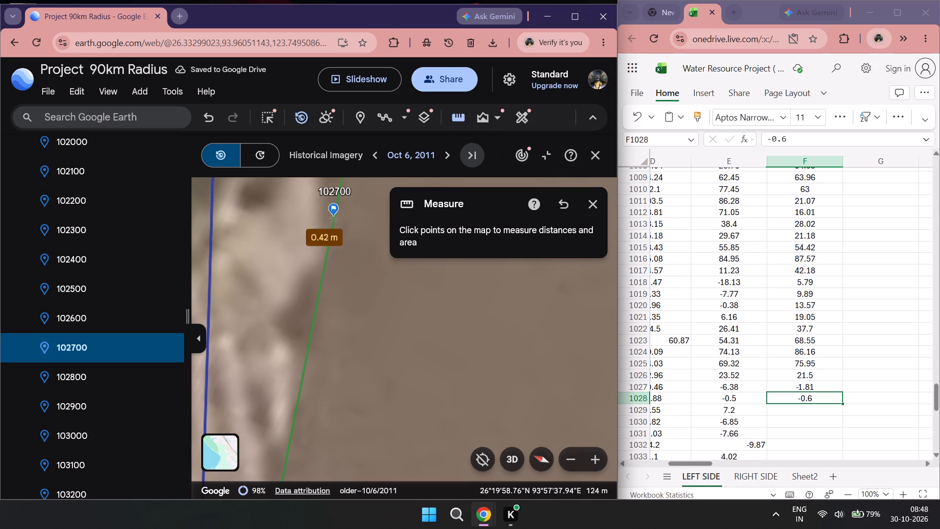
scroll(737, 434, down, 2)
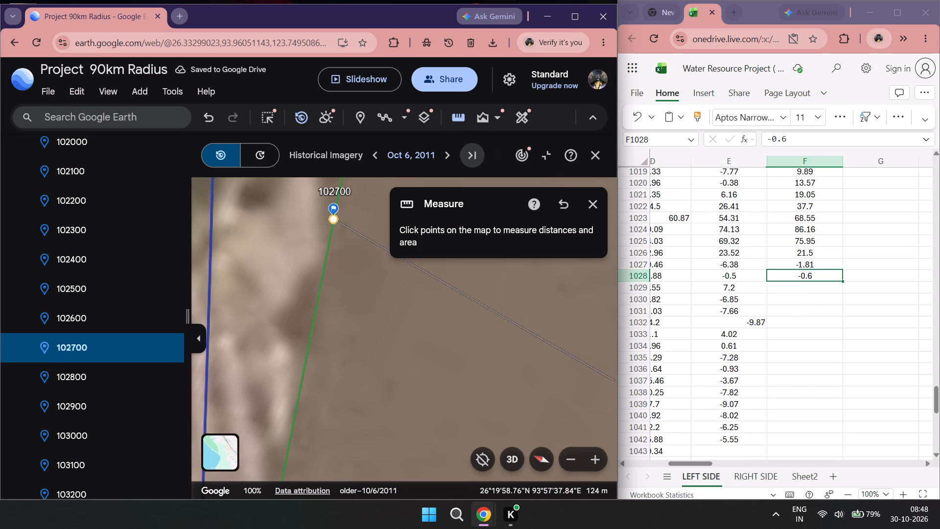
double_click(796, 288)
text(-5.5)
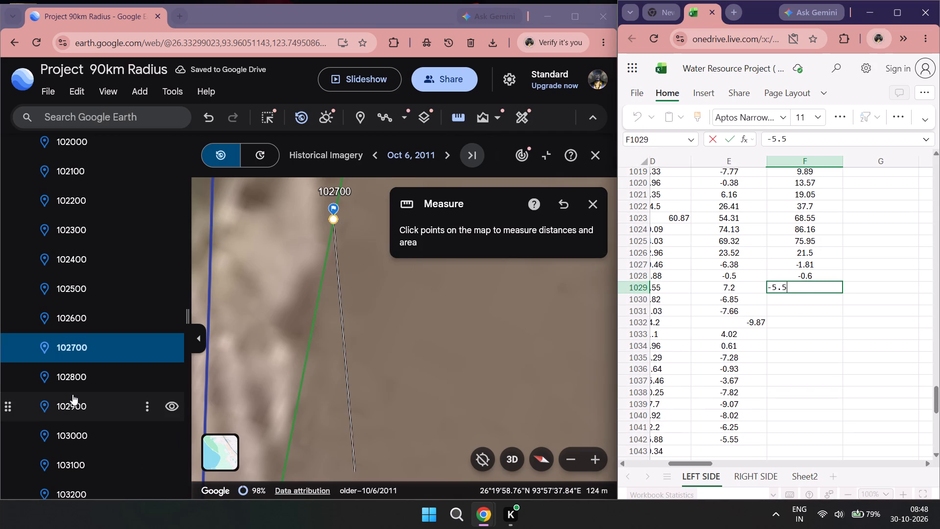
Measure the distance from placemark 102800 to the blue line and record -3.71 in cell F1030.
double_click(74, 382)
scroll(234, 385, down, 1)
click(239, 378)
drag(249, 375, 302, 364)
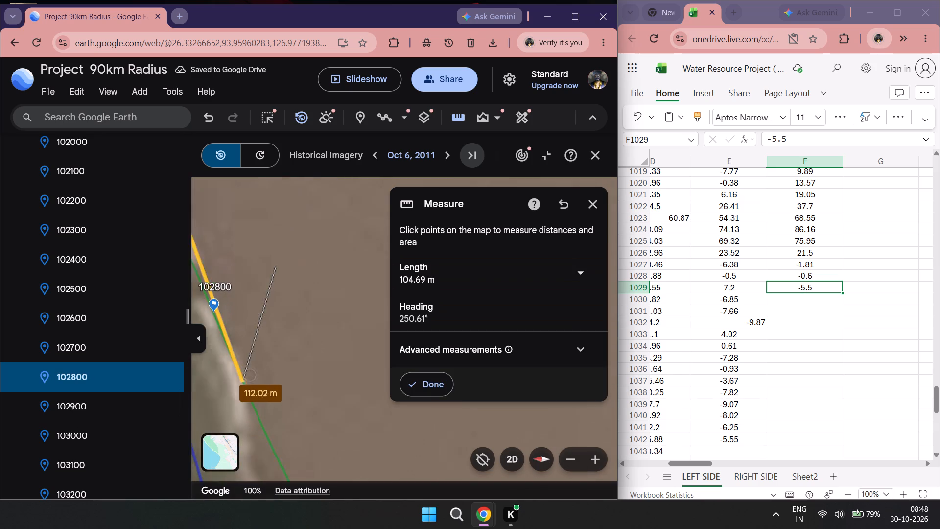
drag(302, 364, 306, 362)
double_click(457, 117)
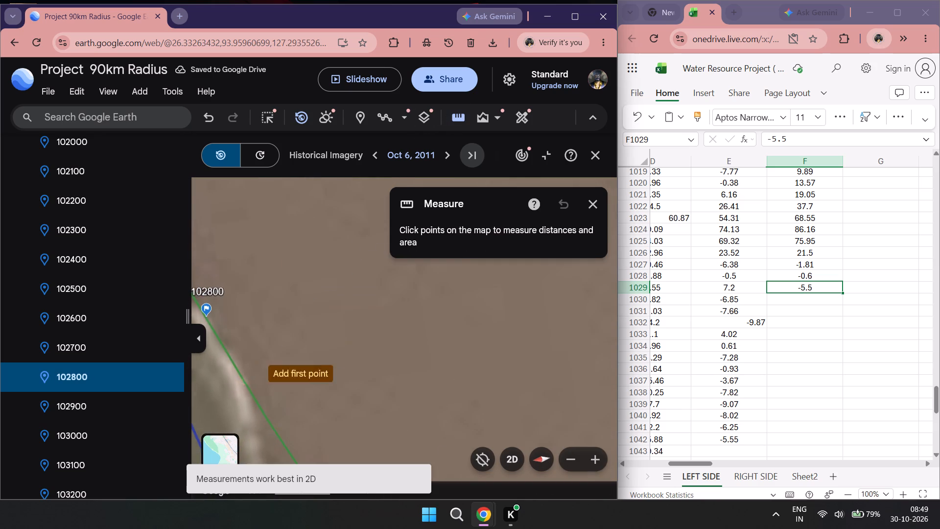
drag(253, 377, 423, 357)
double_click(452, 114)
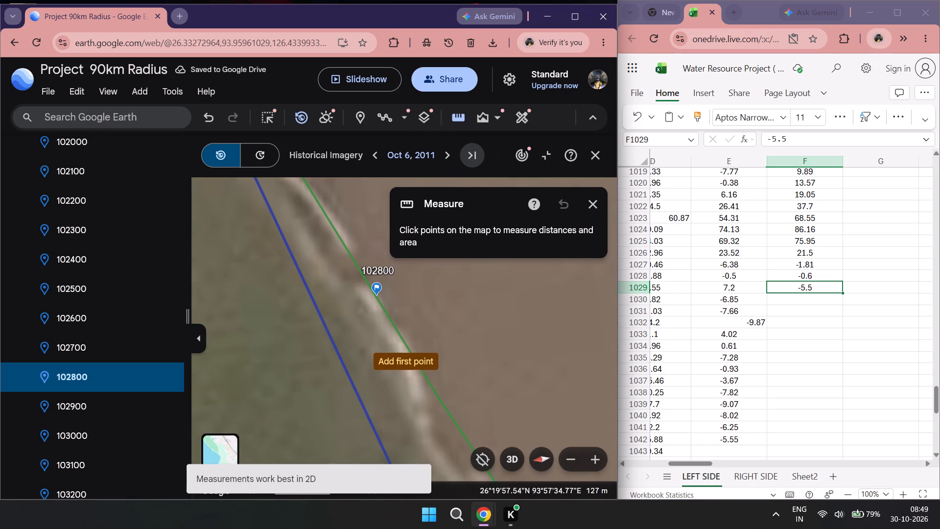
click(376, 299)
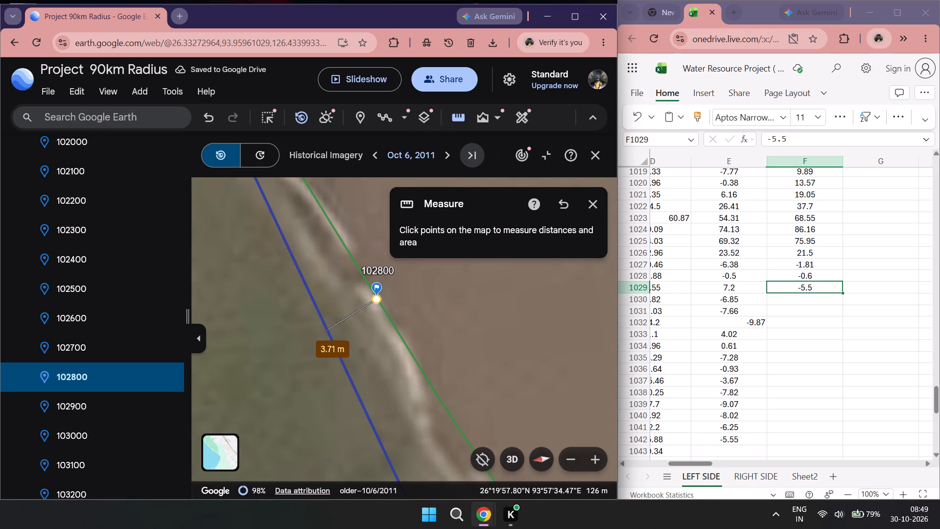
double_click(808, 298)
text(-3.71)
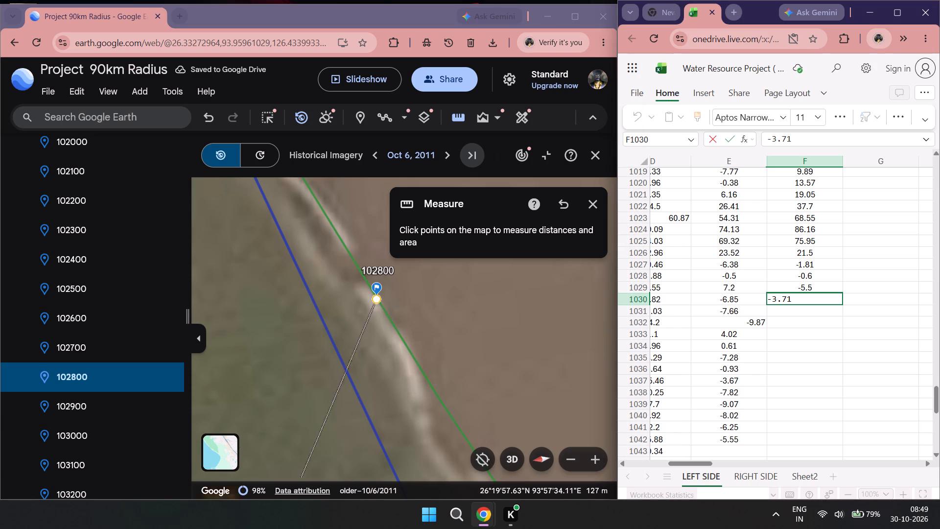
Measure the distance from placemark 102900 to the blue line and record -2,42 in cell F1031.
double_click(91, 408)
scroll(288, 392, down, 1)
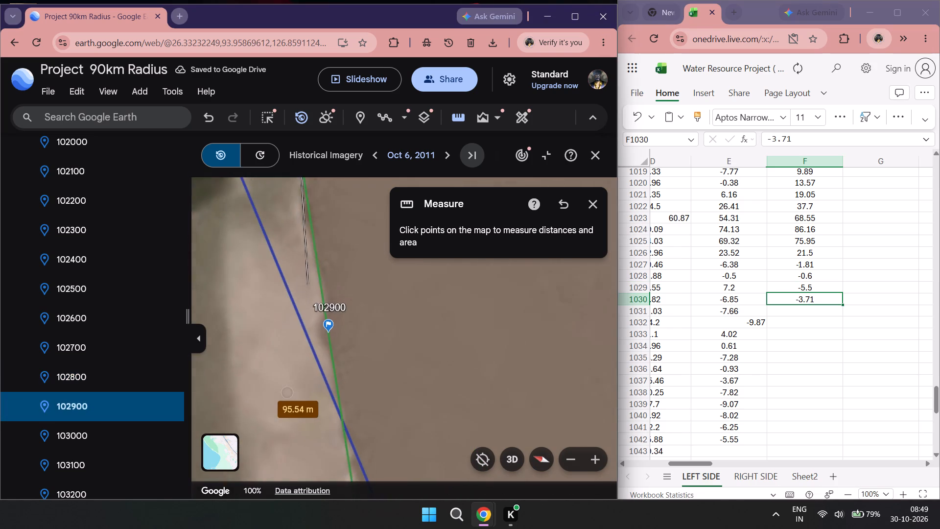
double_click(462, 119)
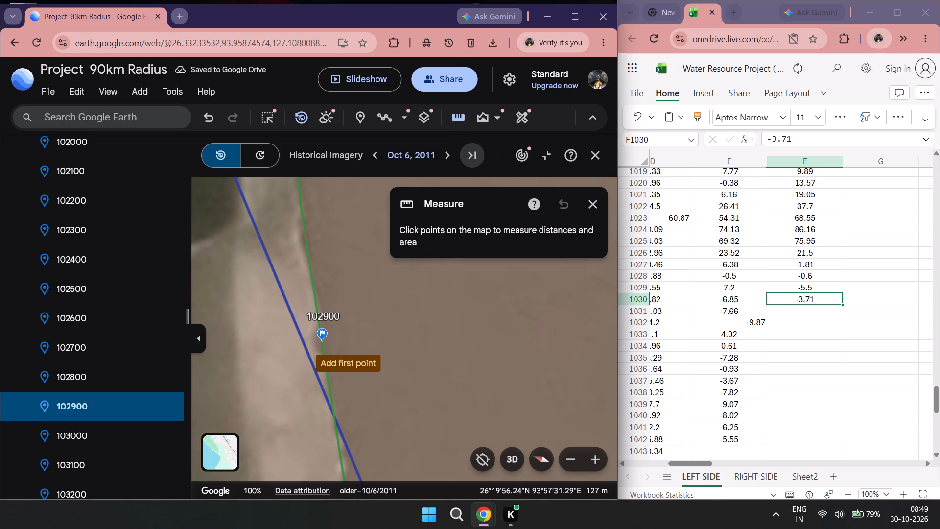
click(324, 342)
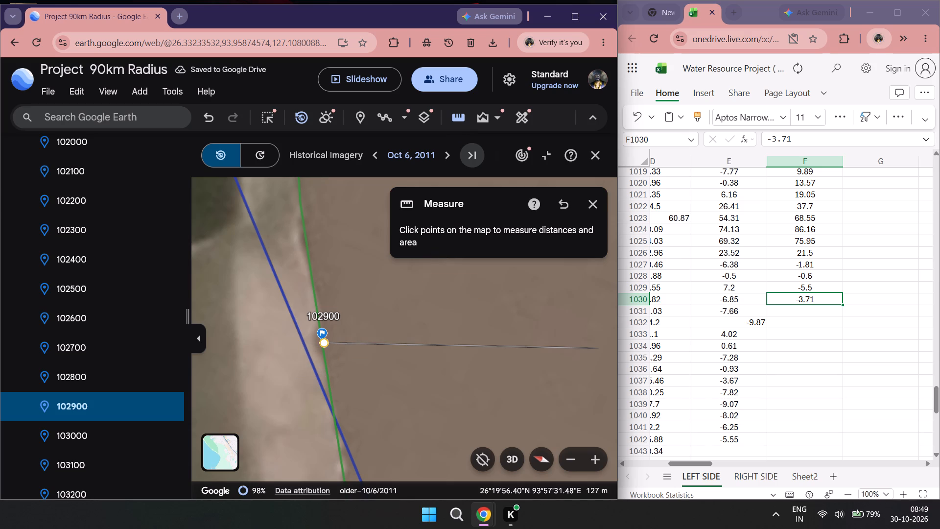
click(814, 317)
double_click(809, 312)
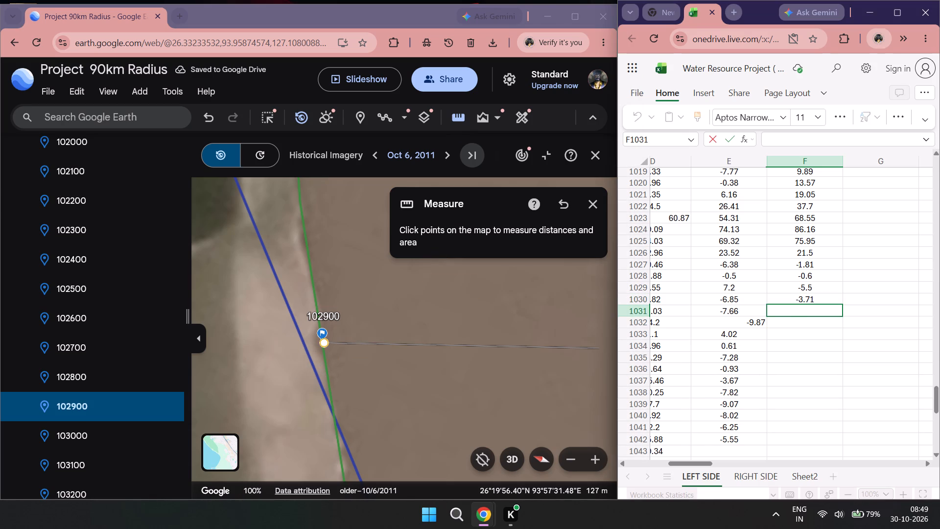
text(2.42)
key(BackSpace)
key(BackSpace)
key(BackSpace)
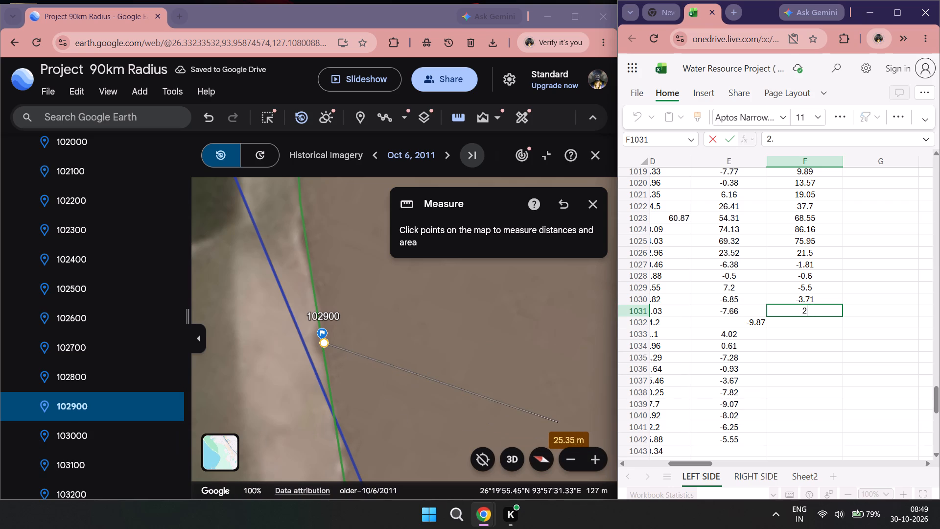
key(BackSpace)
text(-2,42)
Measure the distance from placemark 103000 to the blue line and record -2.82 in cell F1032.
double_click(67, 428)
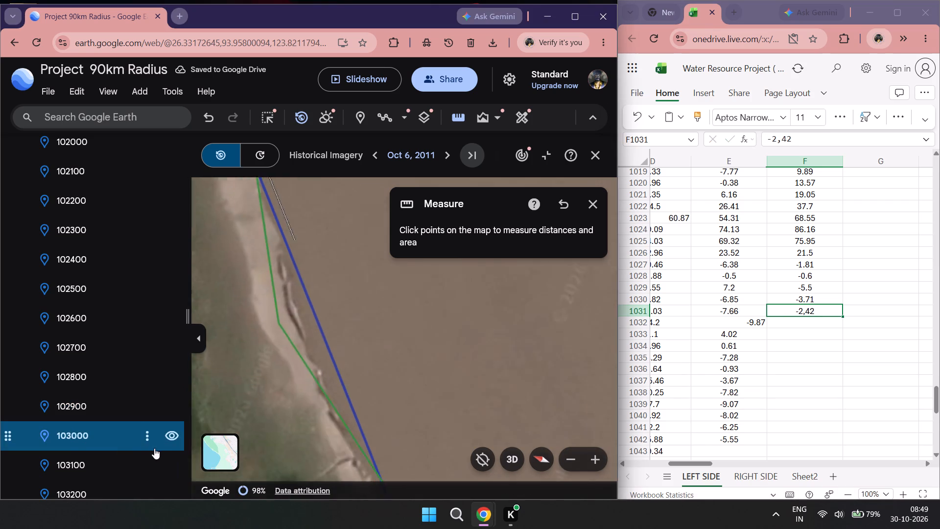
double_click(455, 116)
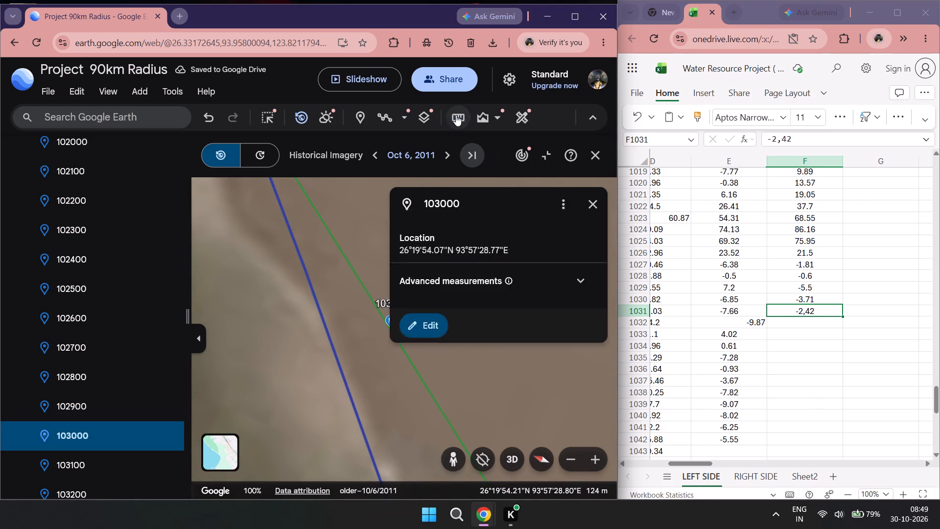
click(392, 332)
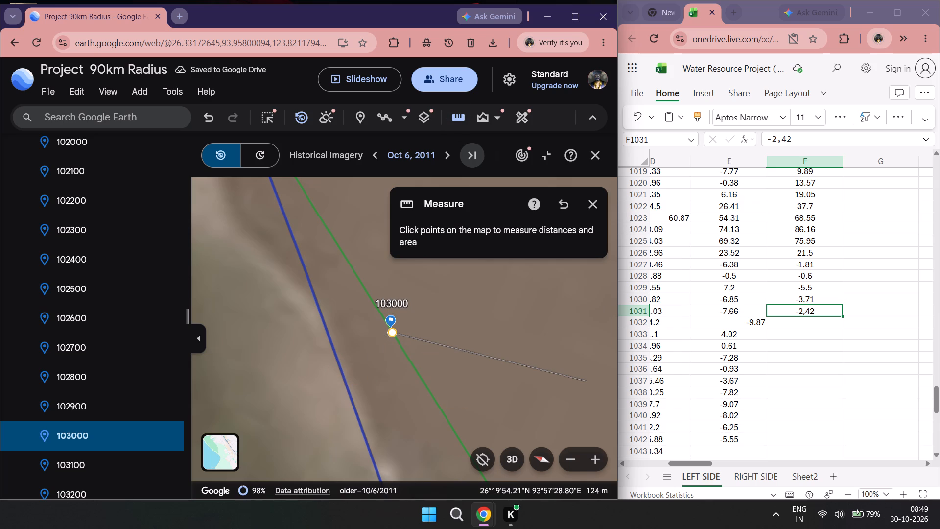
double_click(781, 322)
text(-2.82)
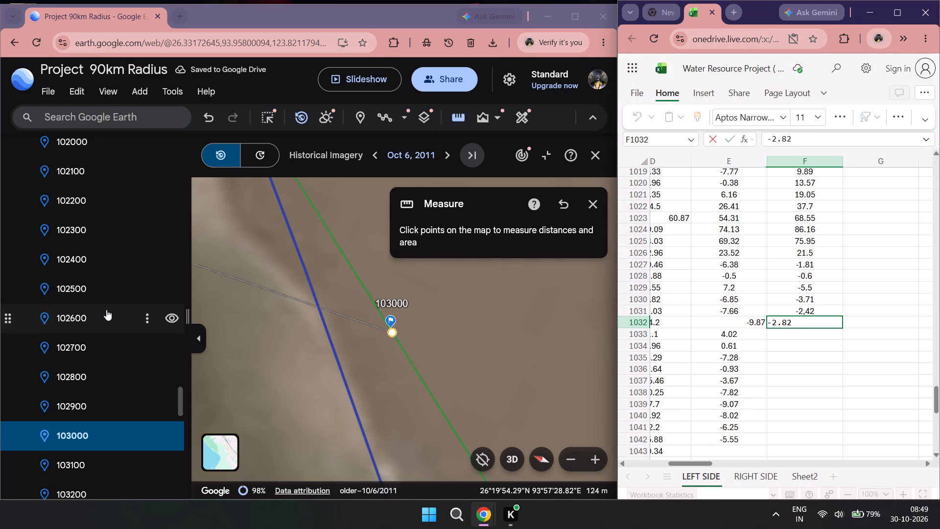
Measure the distance from placemark 103100 to the blue line and record -7.61 in cell F1033.
scroll(107, 310, down, 3)
double_click(96, 318)
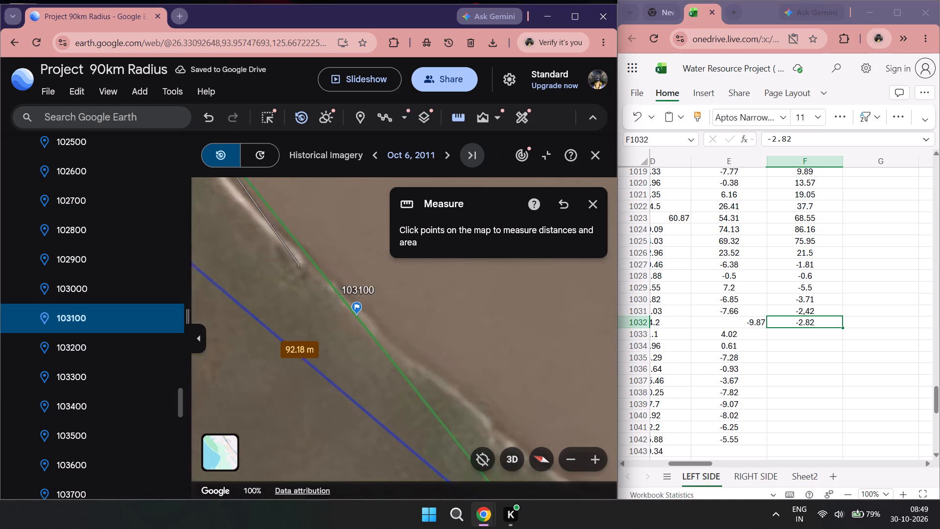
scroll(296, 329, down, 2)
double_click(455, 112)
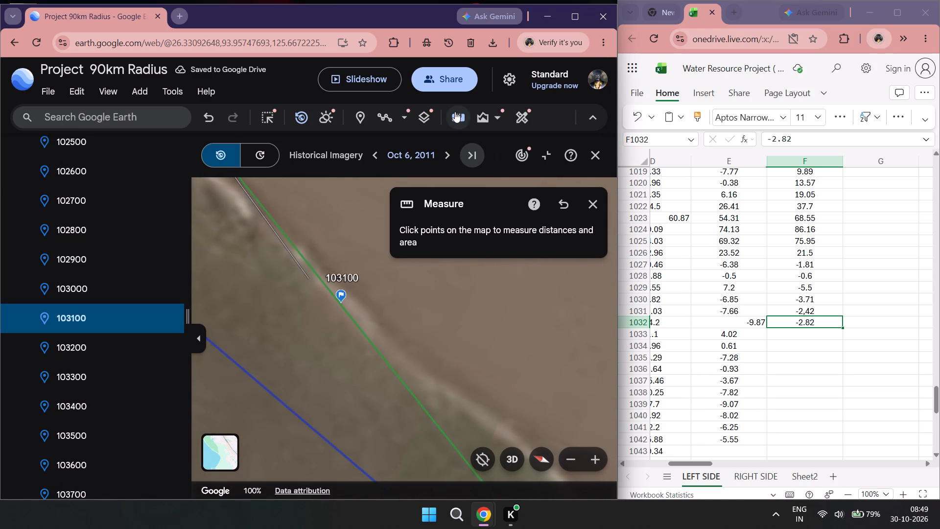
click(340, 304)
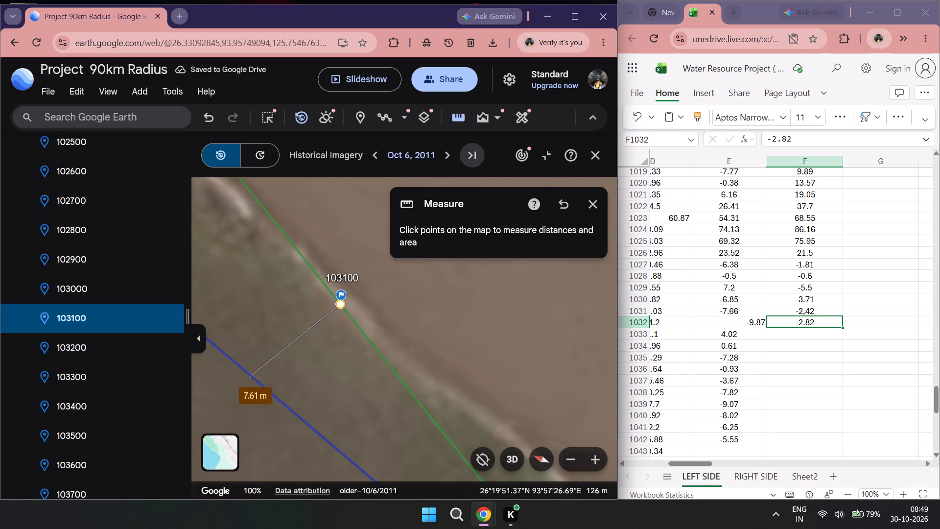
double_click(797, 331)
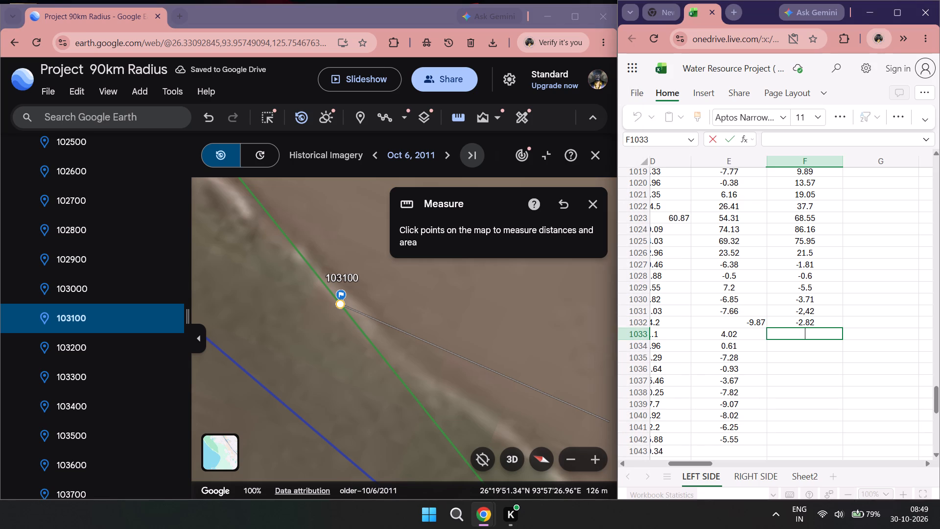
text(-7.61)
Measure the distance from placemark 103200 to the blue line and record -7.89 in cell F1034.
double_click(73, 339)
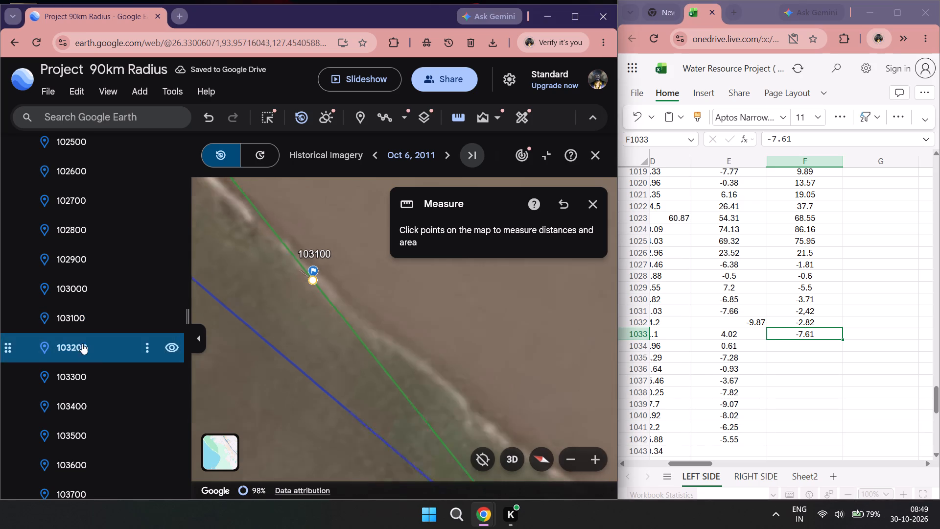
scroll(304, 351, down, 1)
double_click(451, 120)
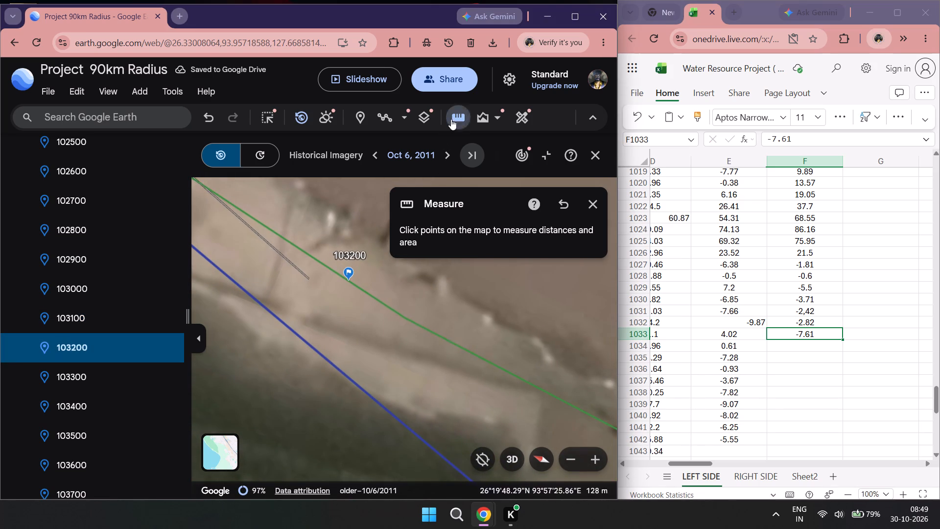
click(351, 284)
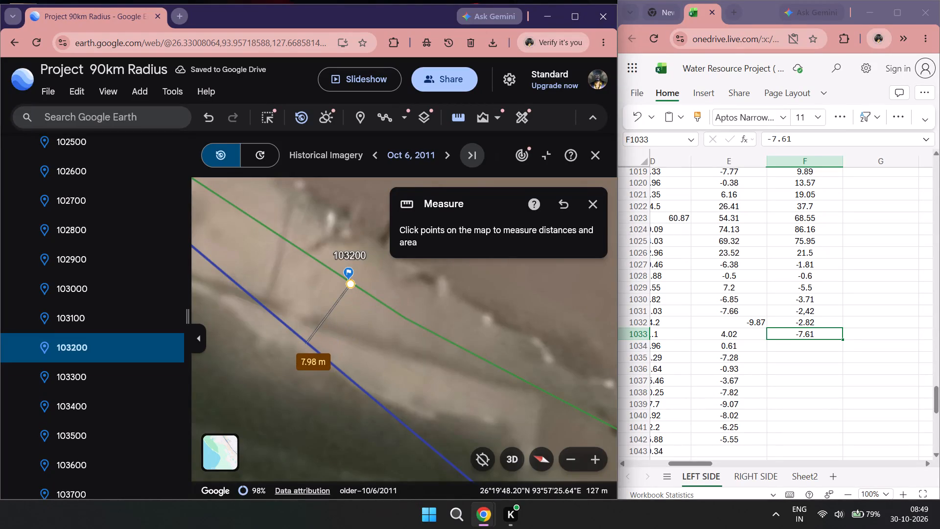
double_click(791, 347)
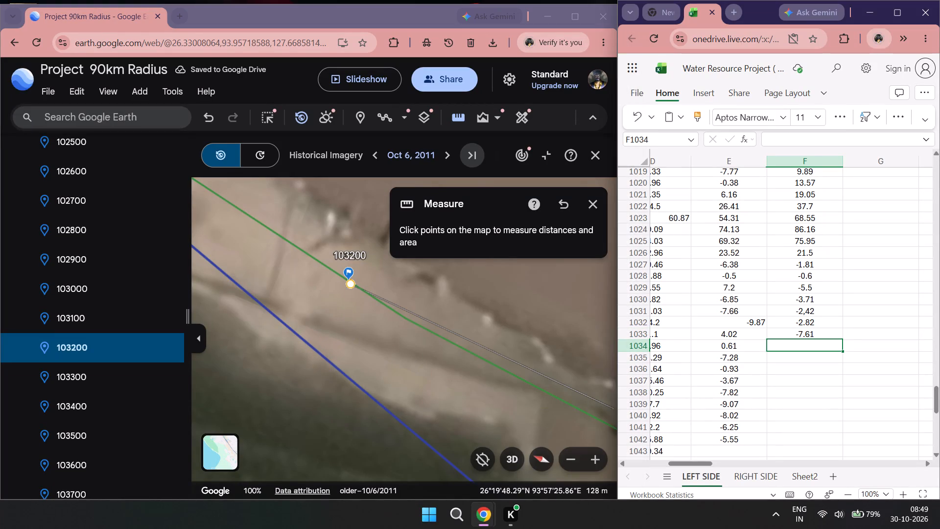
text(-7.)
text(89)
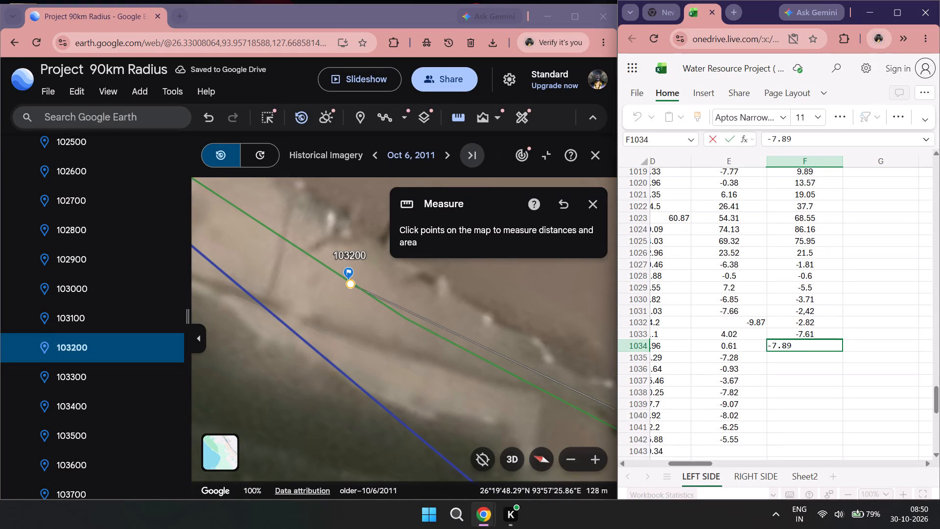
Measure the distance from placemark 103300 to the blue line and record -8.62 in cell F1035.
double_click(89, 381)
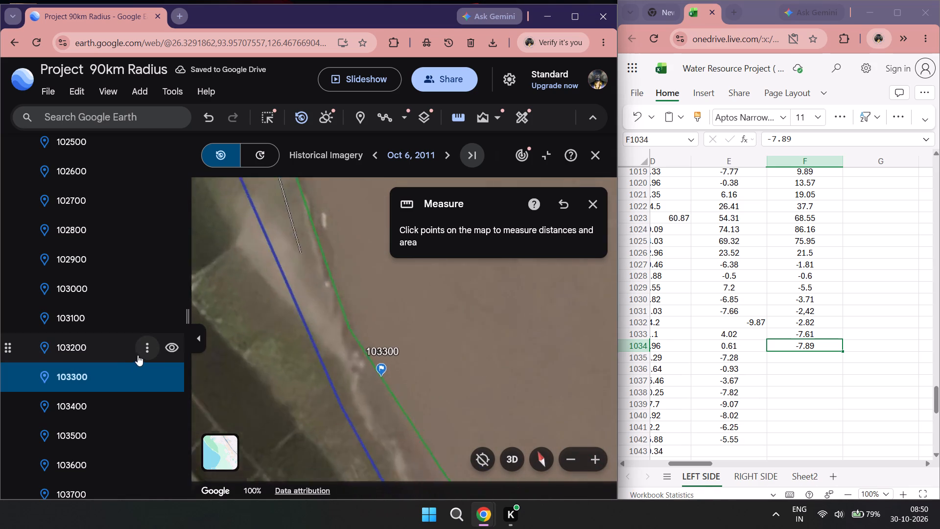
double_click(455, 108)
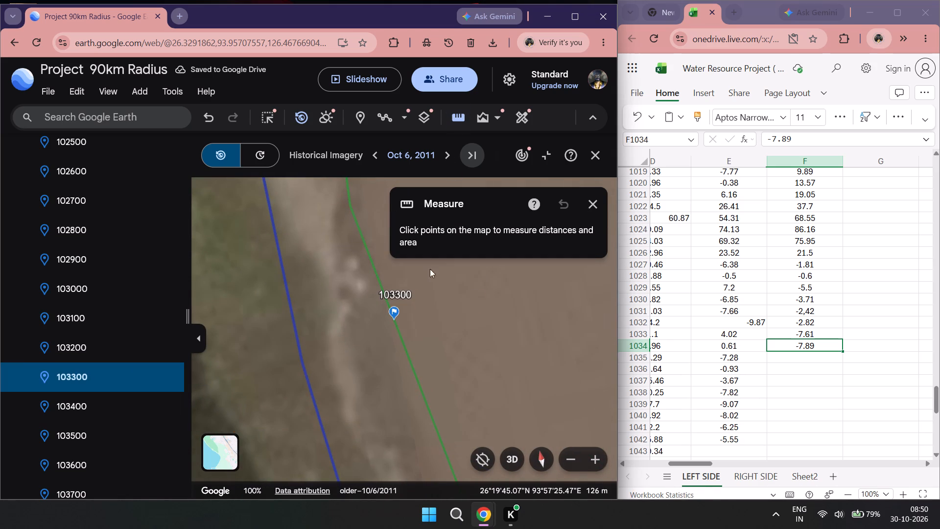
click(392, 319)
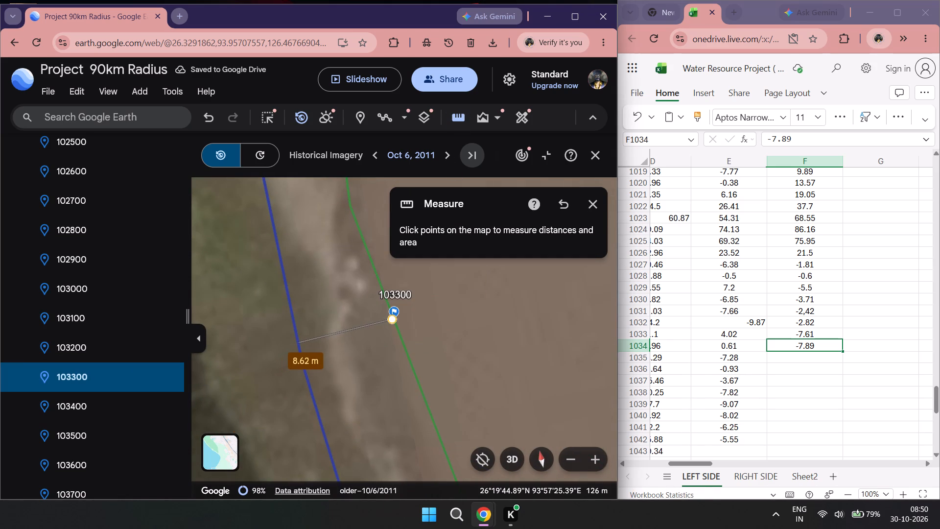
double_click(792, 360)
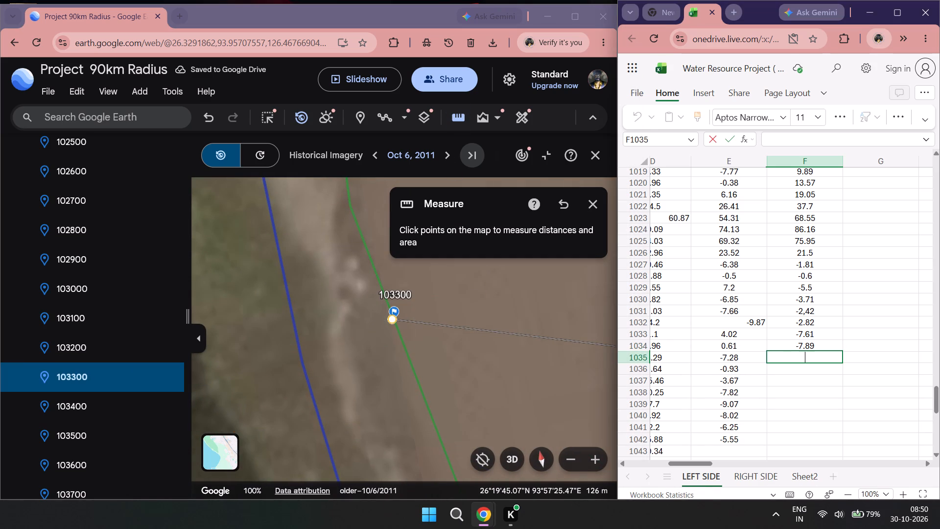
text(-8.)
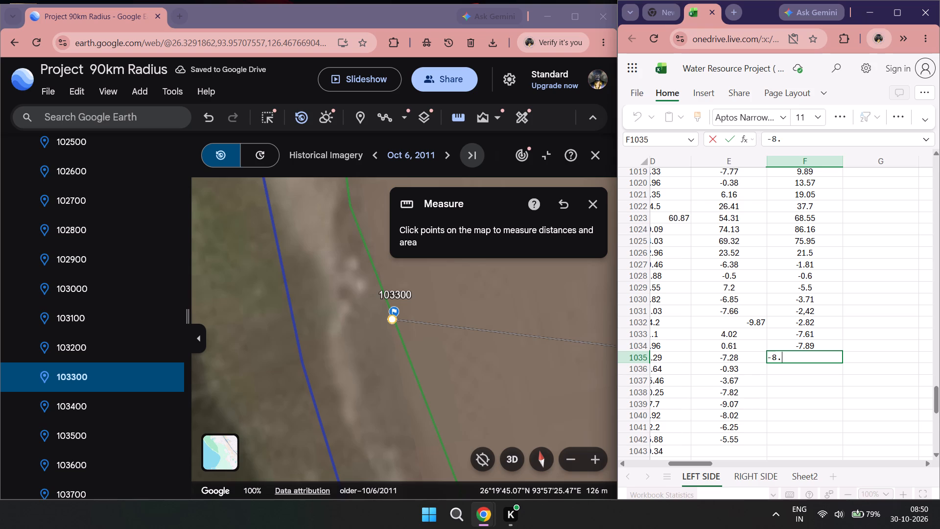
text(62)
Measure the distance from placemark 103400 to the blue line and record -18.87 in cell F1036.
double_click(79, 414)
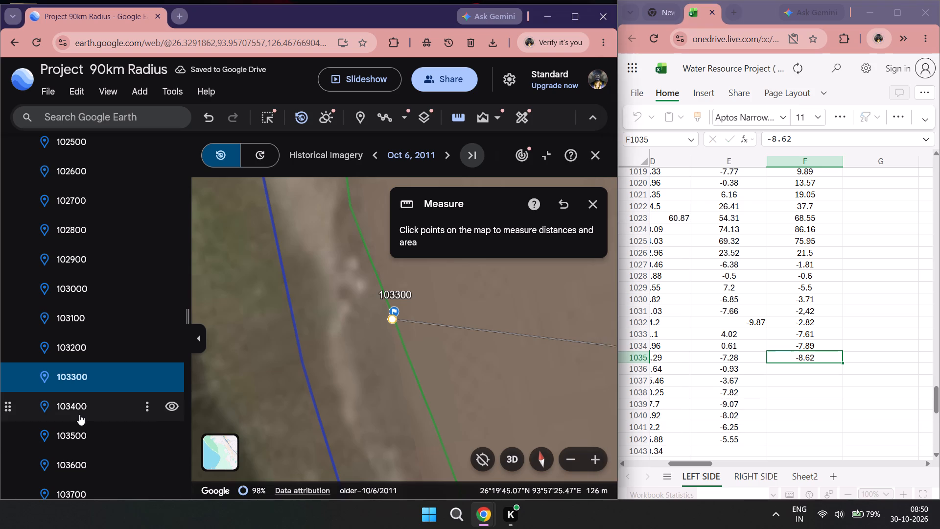
scroll(251, 418, down, 3)
drag(235, 414, 264, 393)
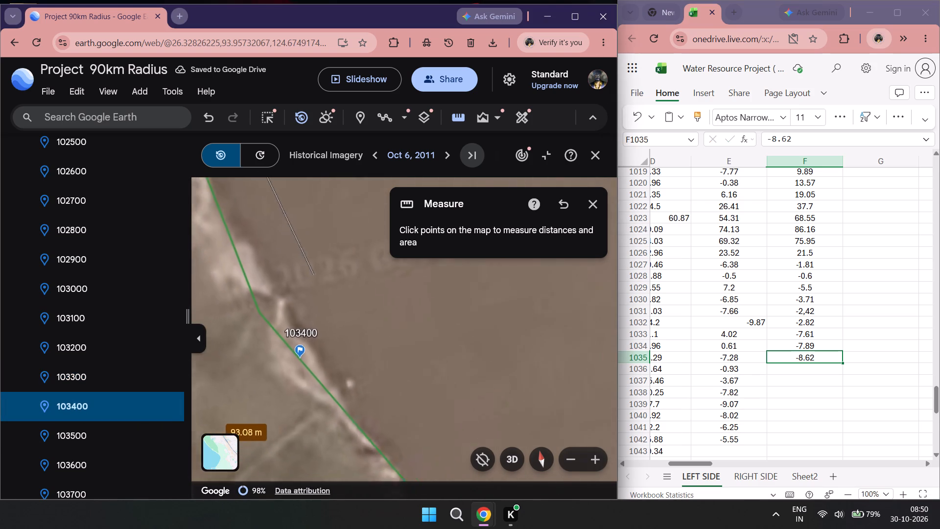
drag(264, 393, 357, 344)
double_click(456, 120)
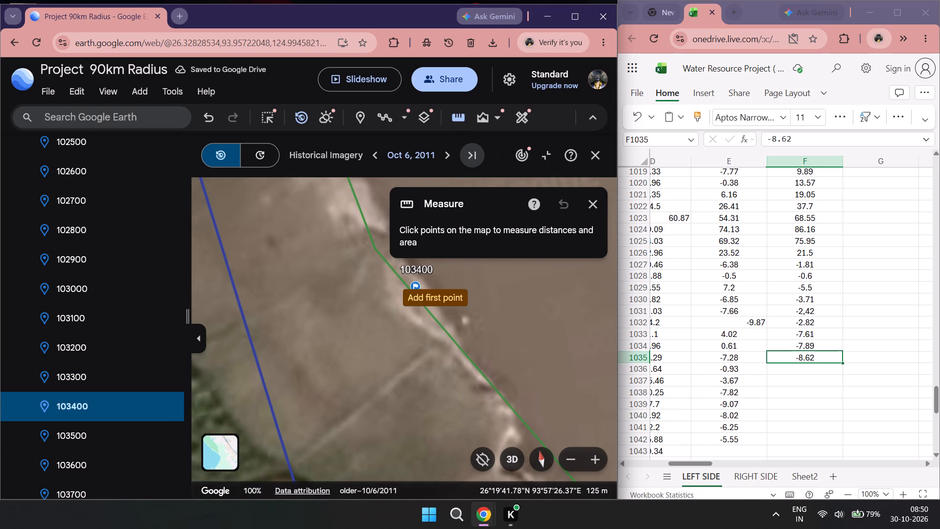
click(417, 298)
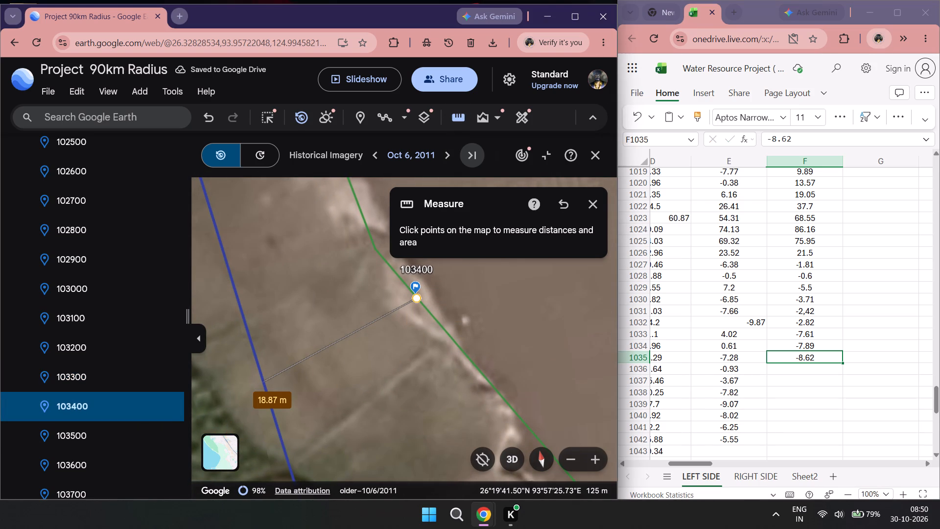
double_click(808, 370)
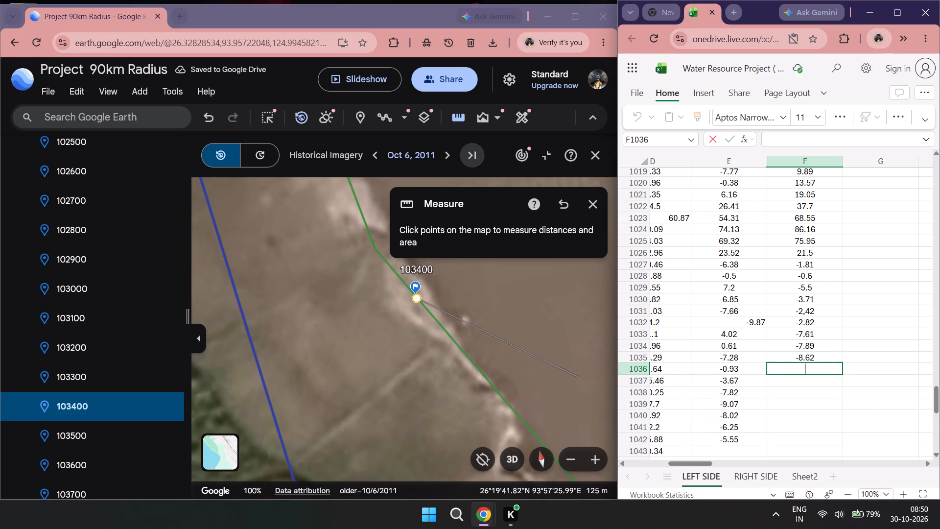
text(-18.87)
Measure the distance from placemark 103500 to the blue line and record -31.31 in cell F1037.
double_click(70, 434)
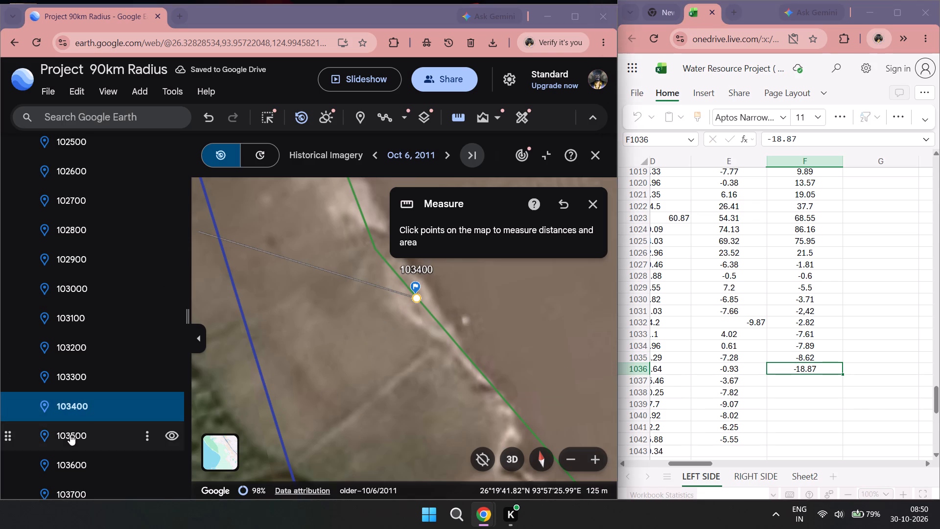
double_click(74, 432)
double_click(76, 429)
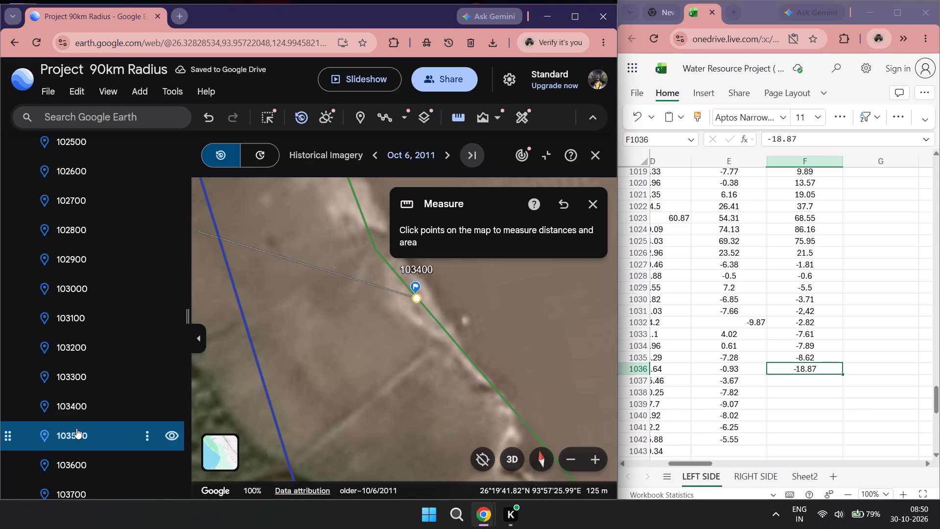
scroll(161, 424, down, 2)
drag(171, 449, 187, 446)
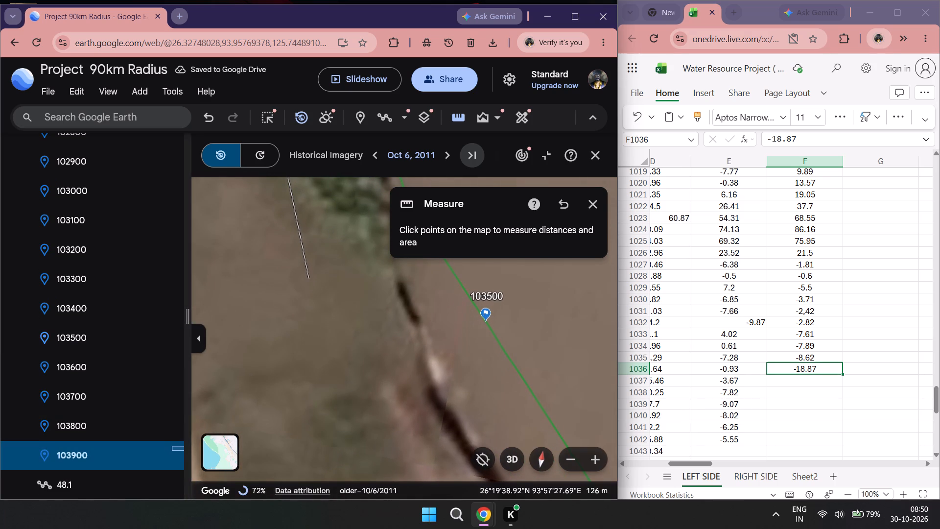
drag(187, 446, 199, 436)
click(239, 392)
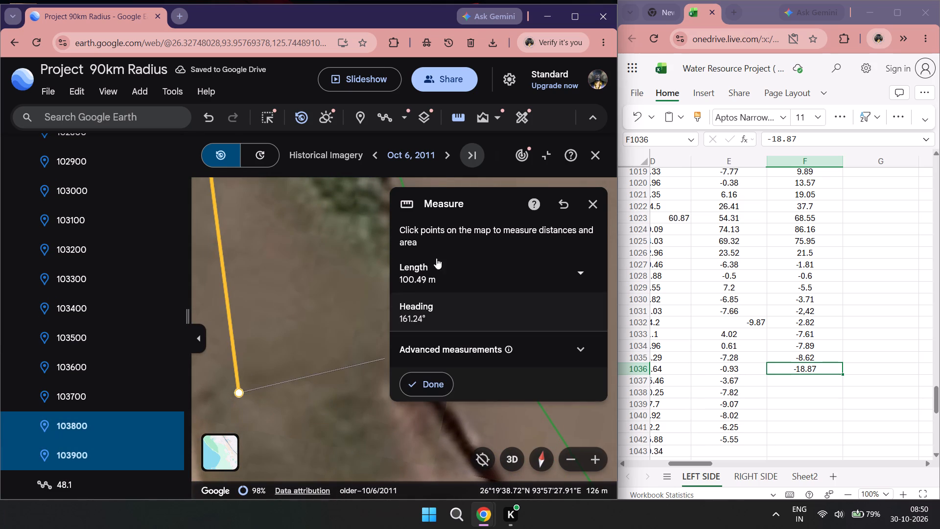
double_click(461, 110)
scroll(390, 347, down, 3)
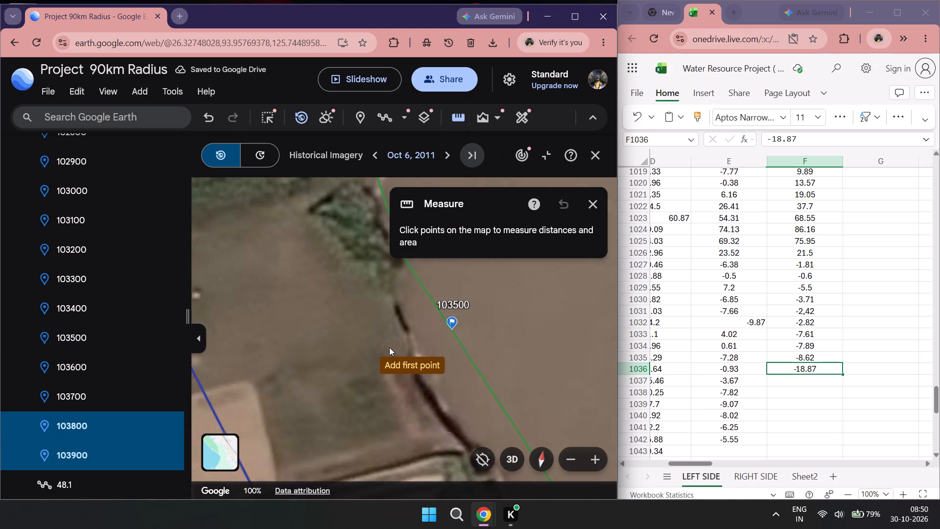
drag(381, 340, 398, 326)
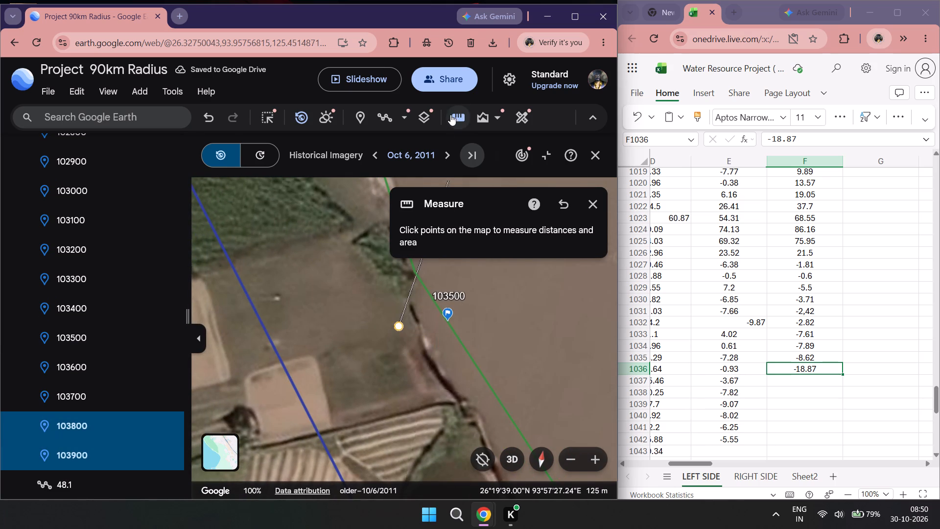
double_click(455, 117)
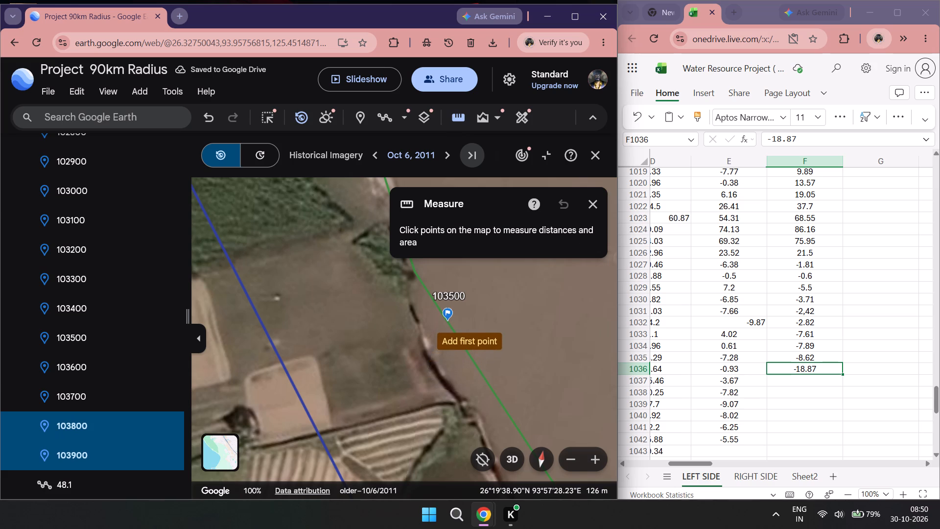
click(448, 322)
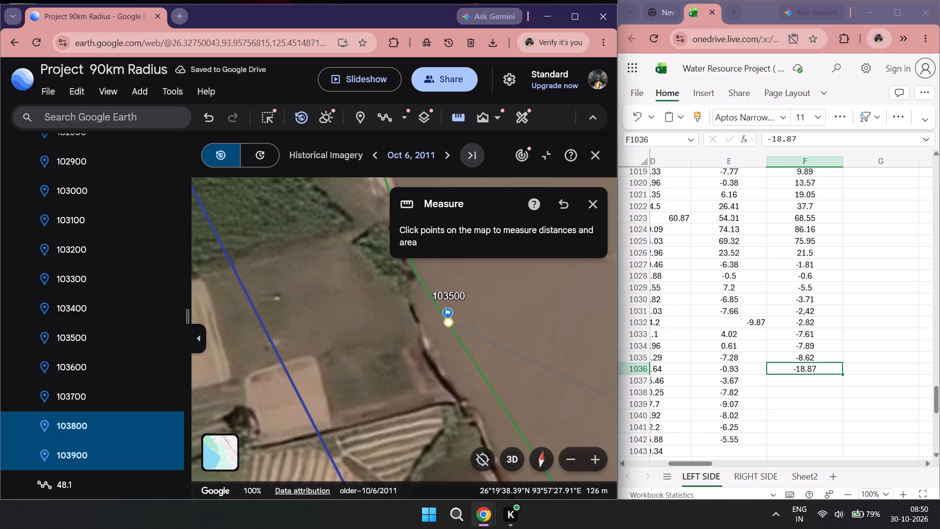
double_click(791, 382)
text(-31.31)
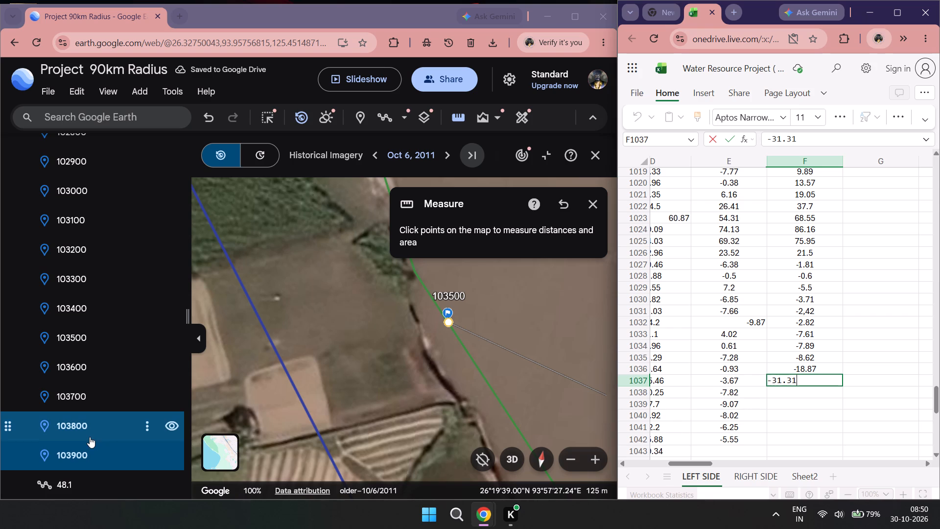
Measure the distance from placemark 103600 to the blue line and record 19.85 in cell F1038.
double_click(94, 369)
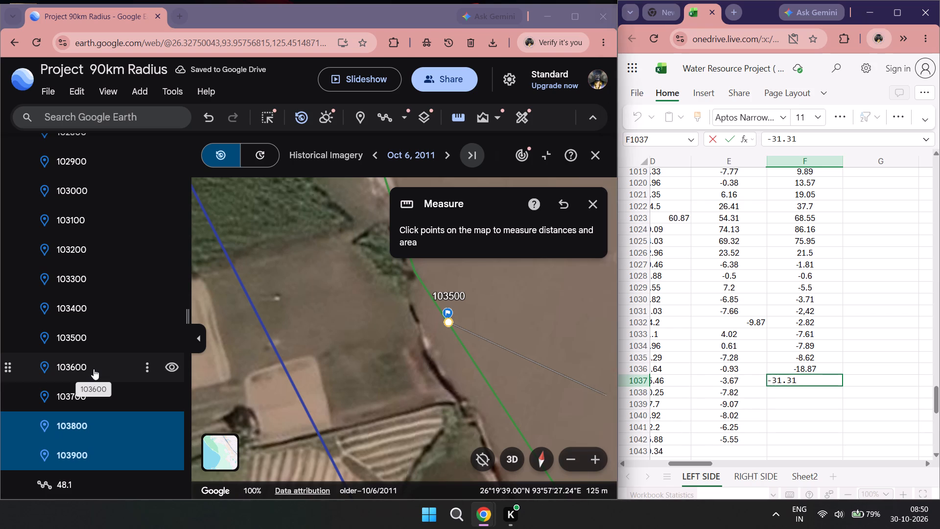
scroll(253, 372, down, 2)
drag(256, 380, 296, 361)
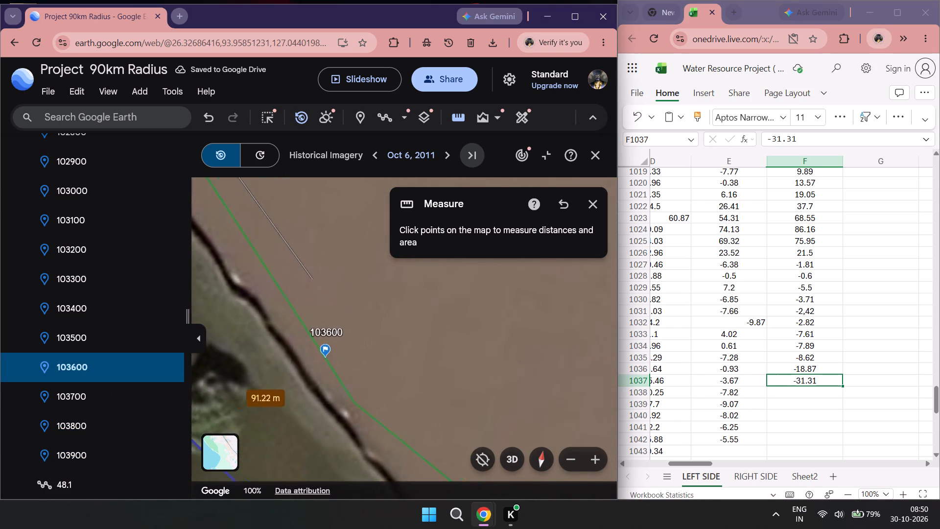
drag(296, 361, 318, 337)
double_click(462, 109)
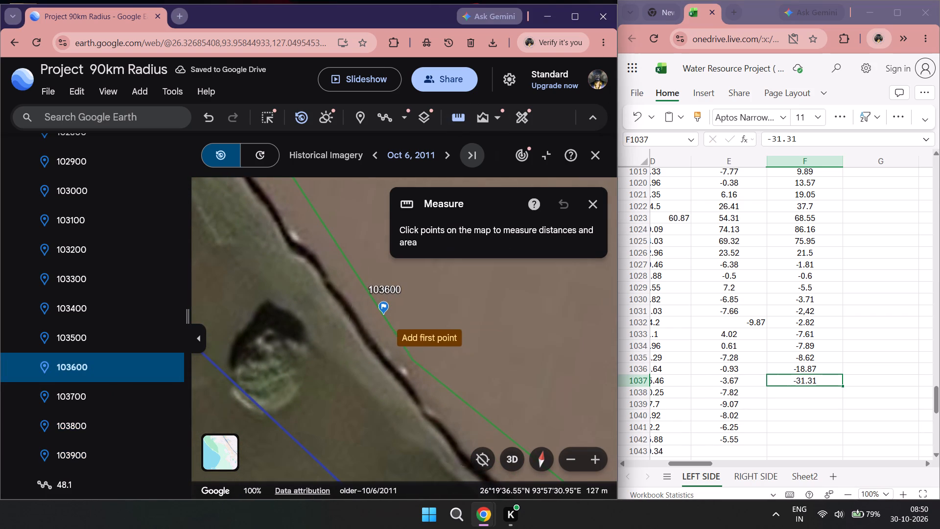
click(386, 318)
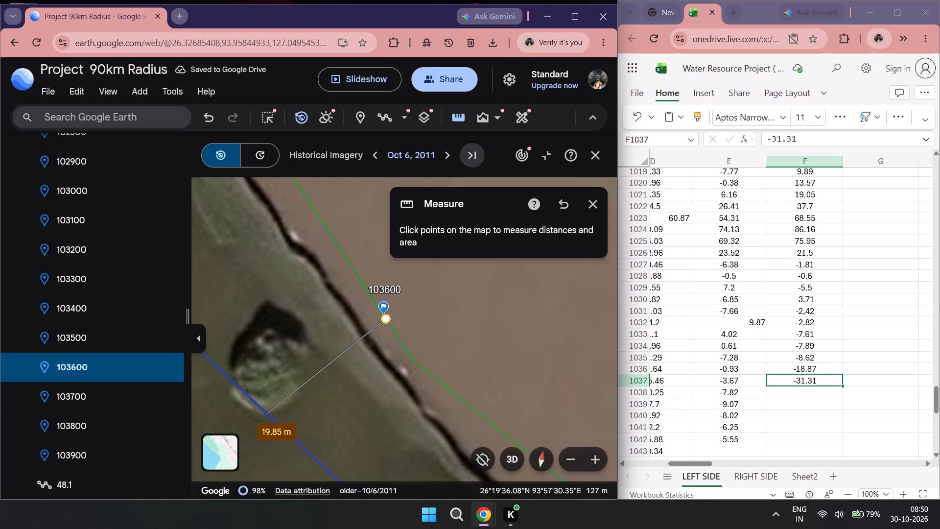
double_click(791, 397)
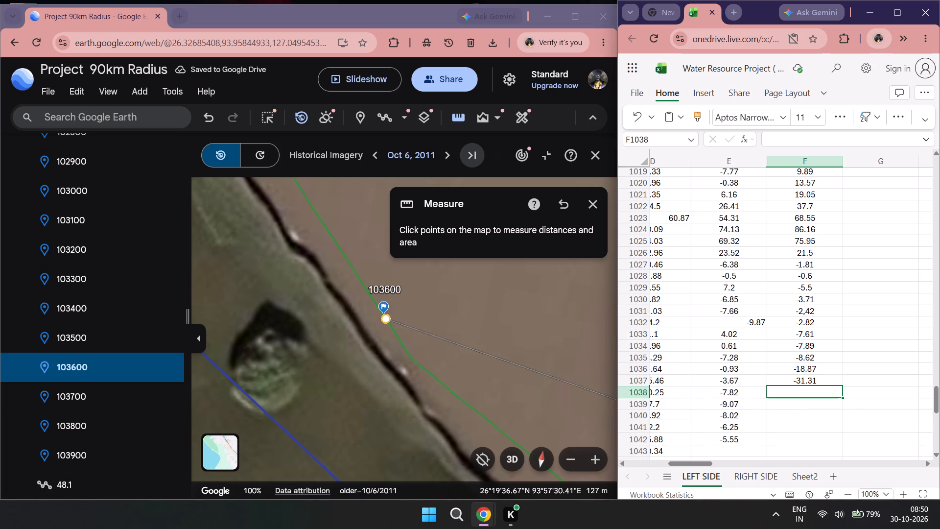
double_click(793, 388)
text(19.)
text(85)
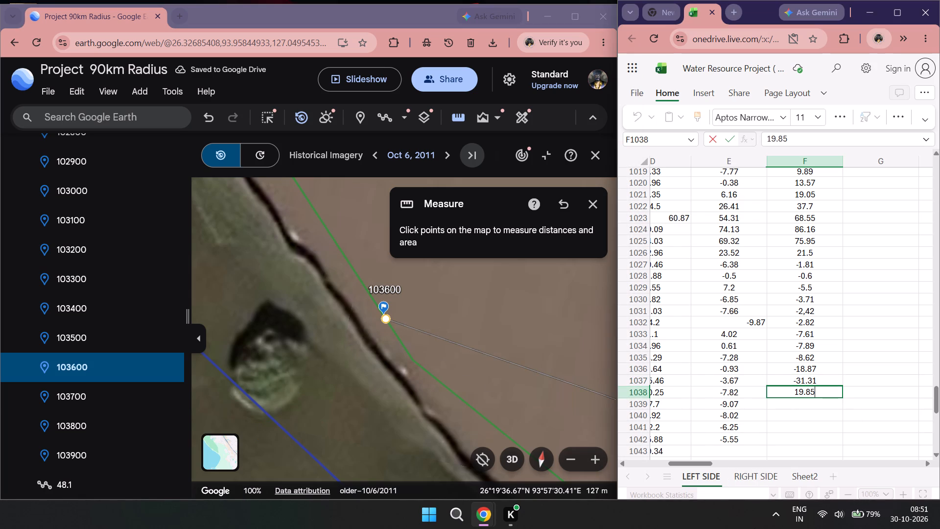
Measure the distance from placemark 103700 to the blue line and record -12.76 in cell F1039.
double_click(98, 393)
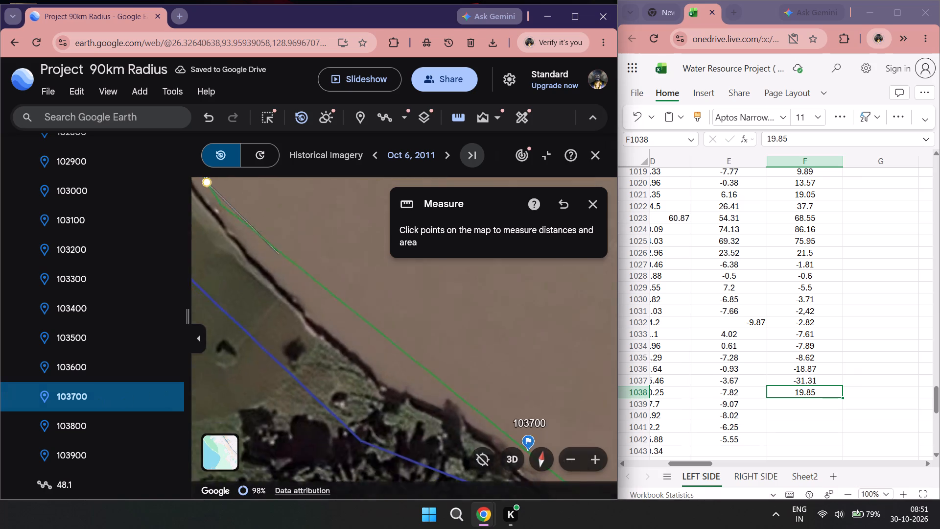
scroll(332, 374, down, 1)
double_click(463, 118)
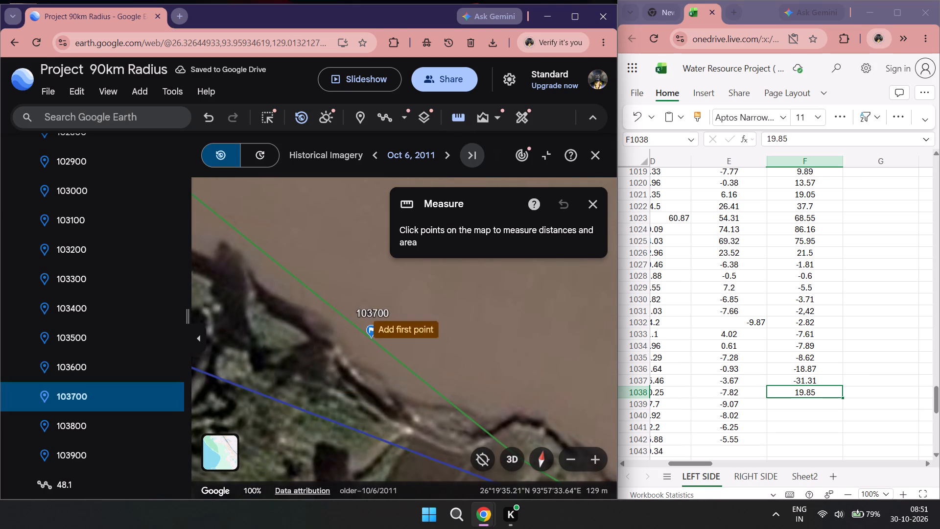
click(376, 342)
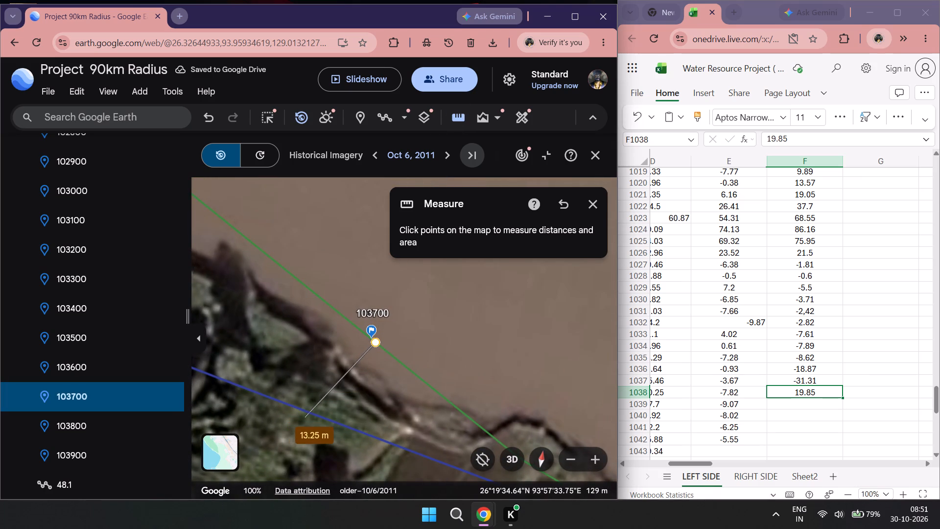
double_click(817, 406)
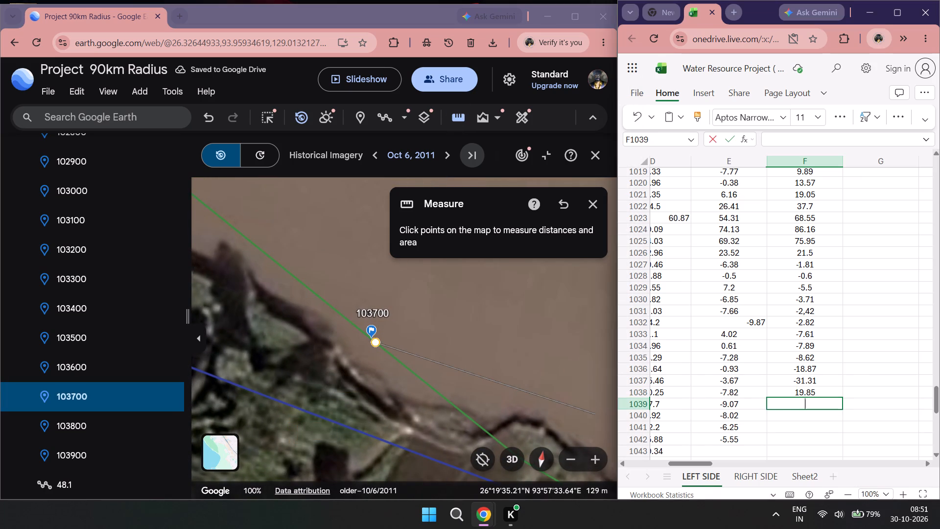
text(0-12)
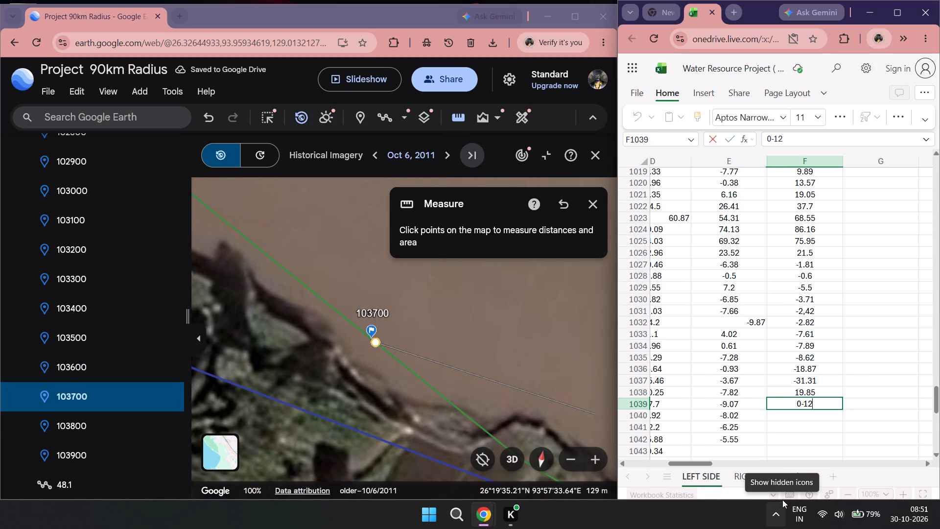
key(BackSpace)
key(BackSpace)
key(BackSpace)
key(BackSpace)
key(1)
key(BackSpace)
text(-12)
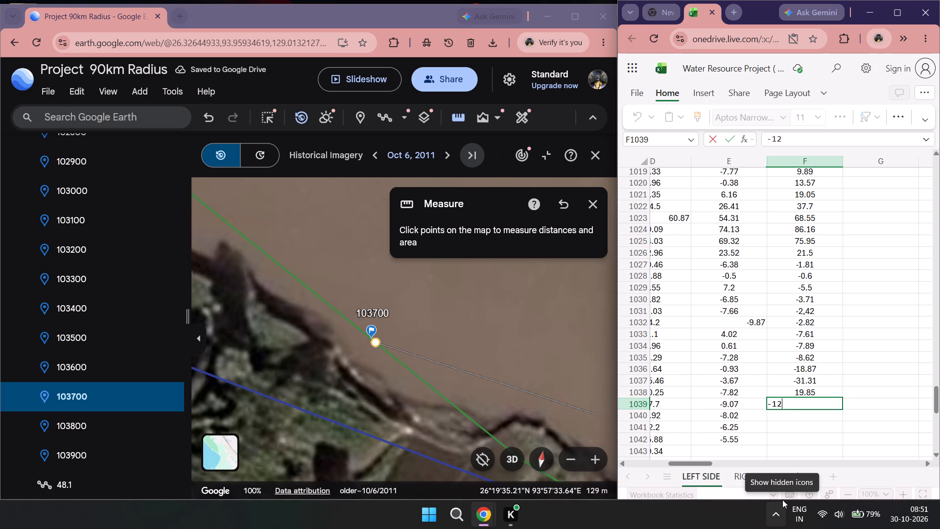
text(.75)
key(BackSpace)
key(6)
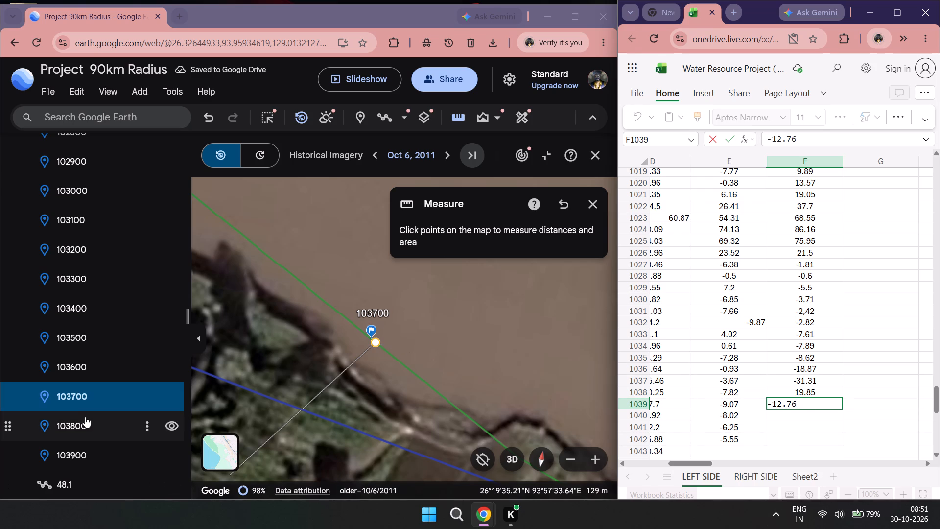
Measure the distance from placemark 103800 to the blue line and record -4.22 in cell F1040.
double_click(86, 418)
scroll(201, 361, down, 1)
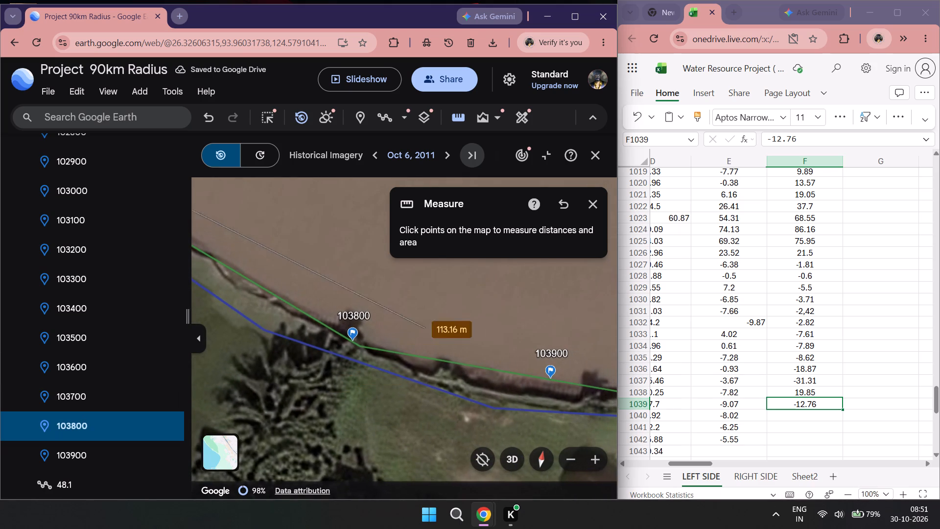
double_click(456, 114)
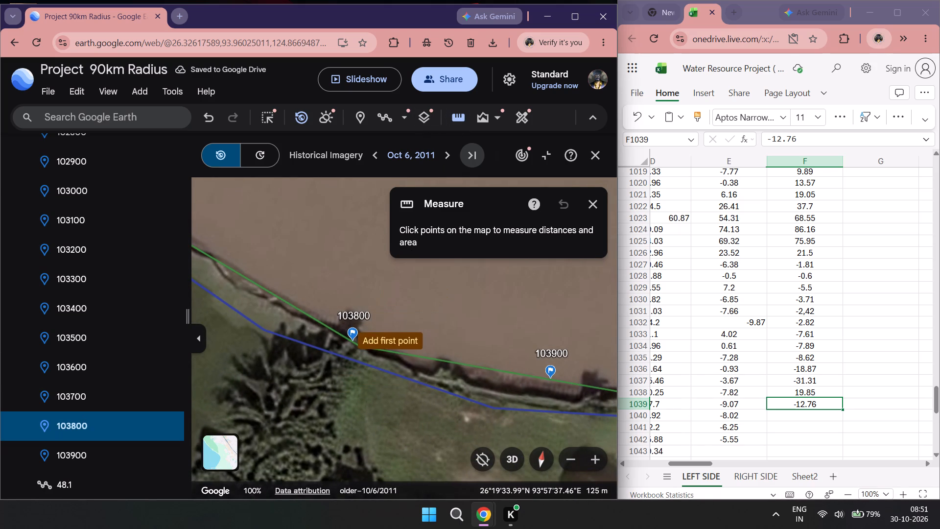
click(355, 344)
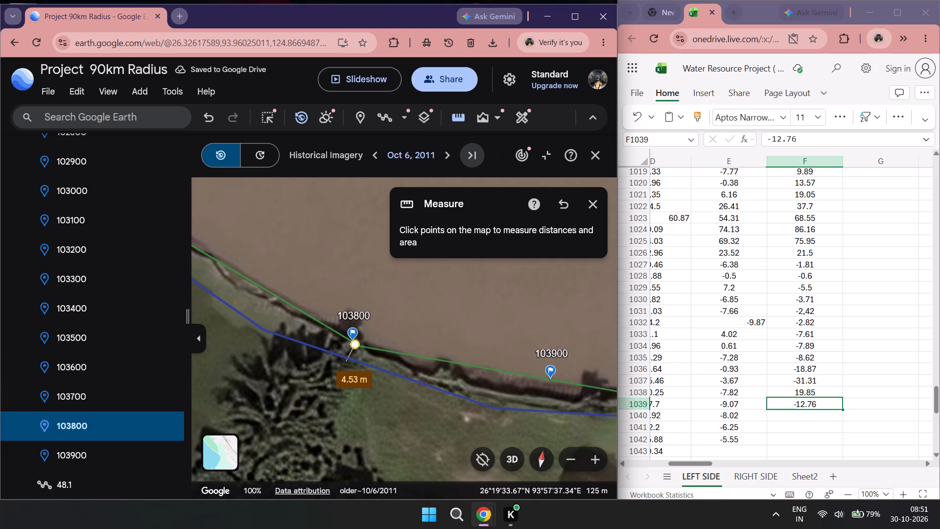
double_click(780, 416)
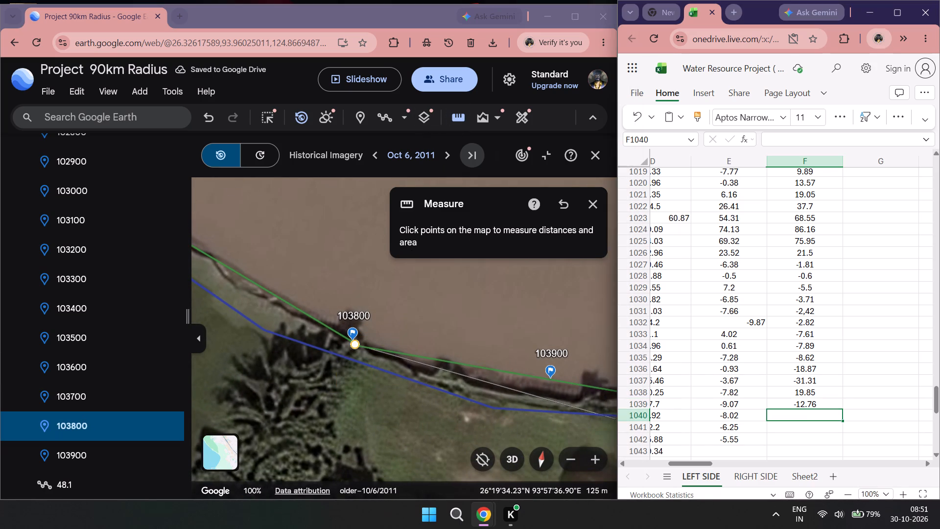
text(-4.22)
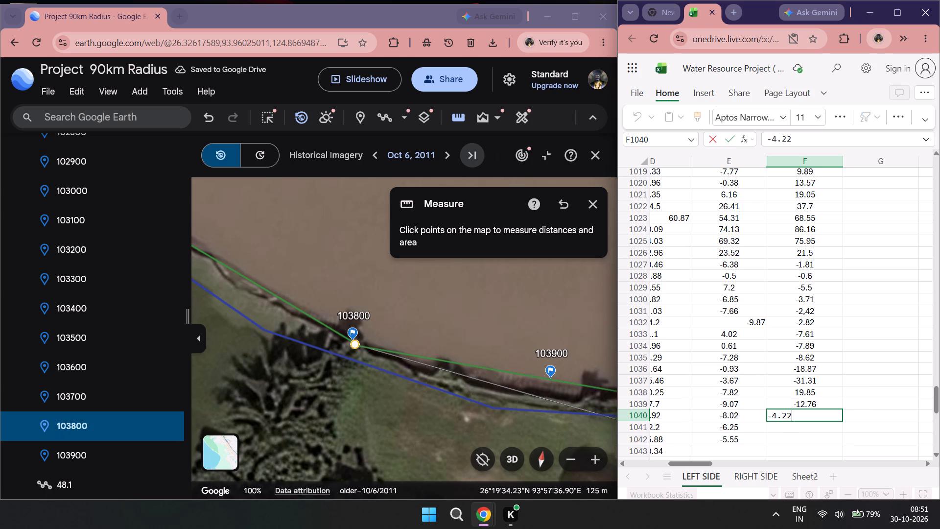
Measure the distance from placemark 103900 to the blue line and record -7.83 in cell F1041.
double_click(62, 462)
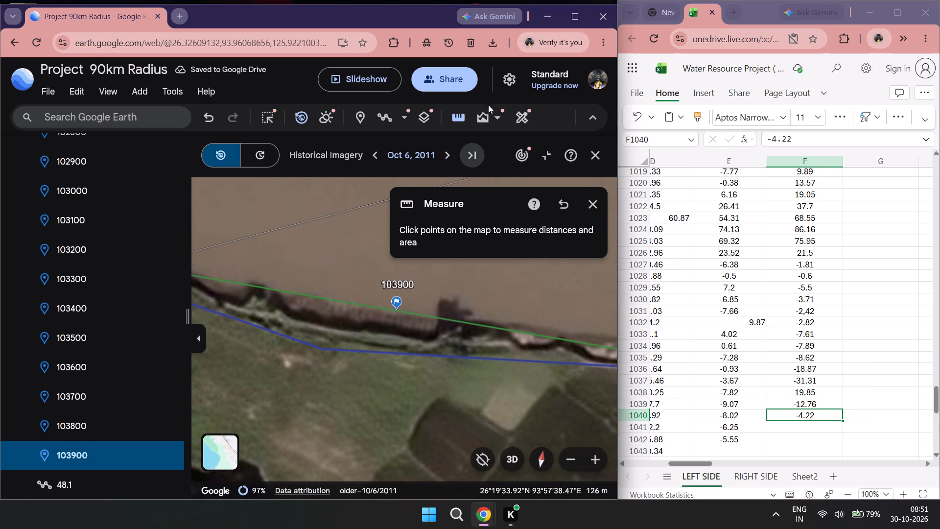
double_click(460, 124)
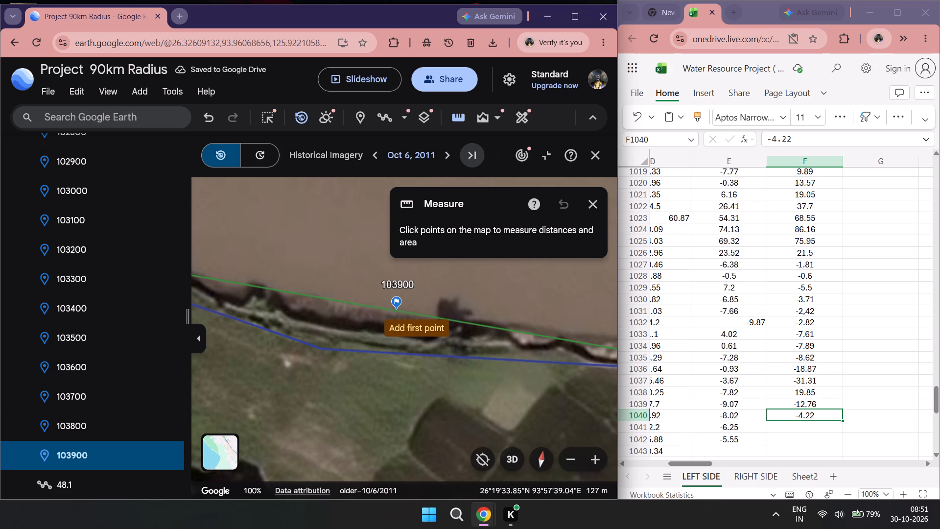
click(394, 310)
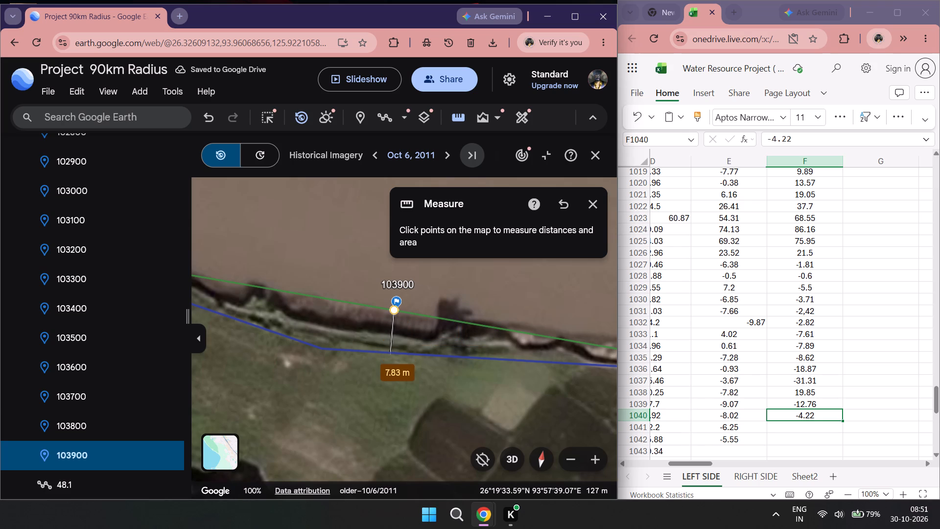
scroll(939, 395, down, 1)
double_click(810, 370)
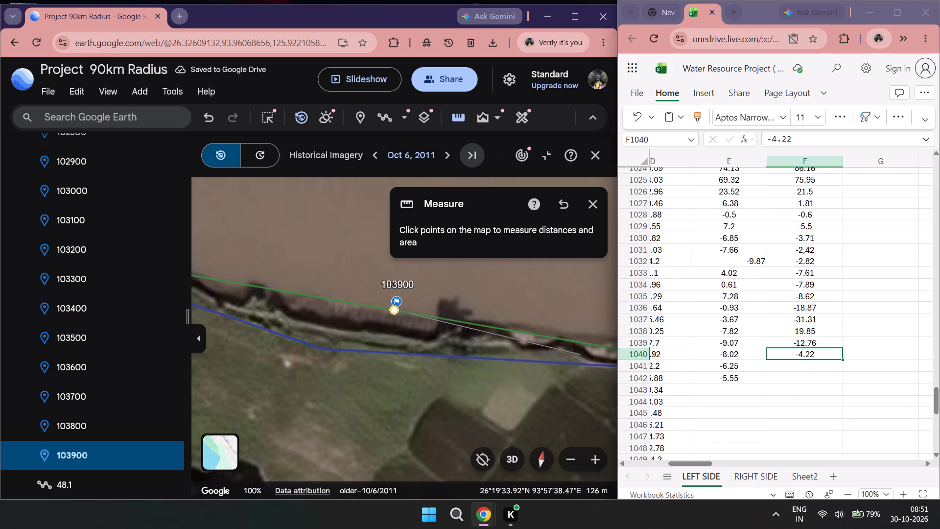
text(-7.83)
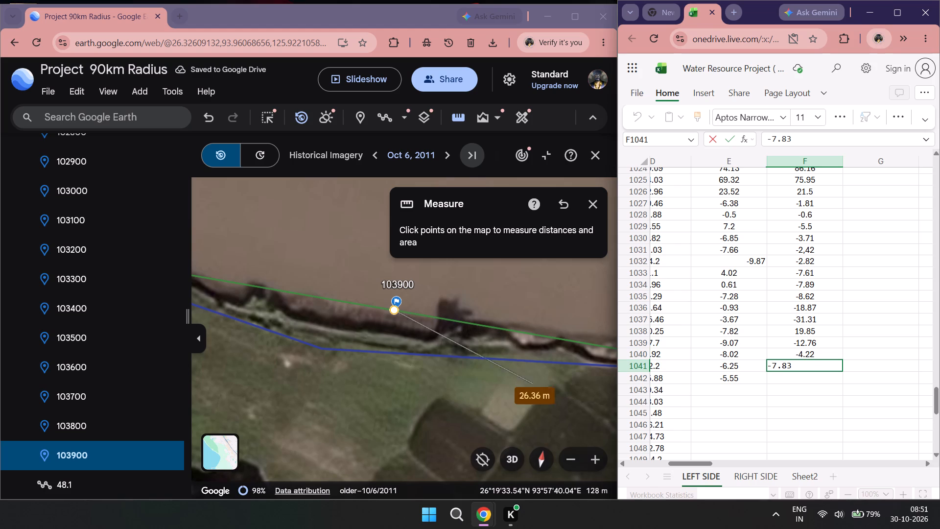
Measure the distance from placemark 104L to the blue line and record -2.42 in cell F1042.
drag(498, 363, 246, 304)
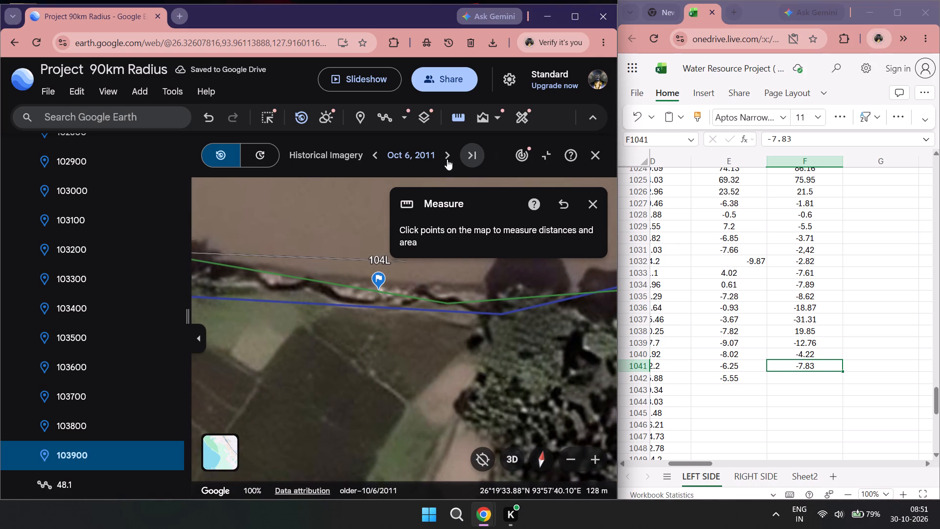
double_click(457, 115)
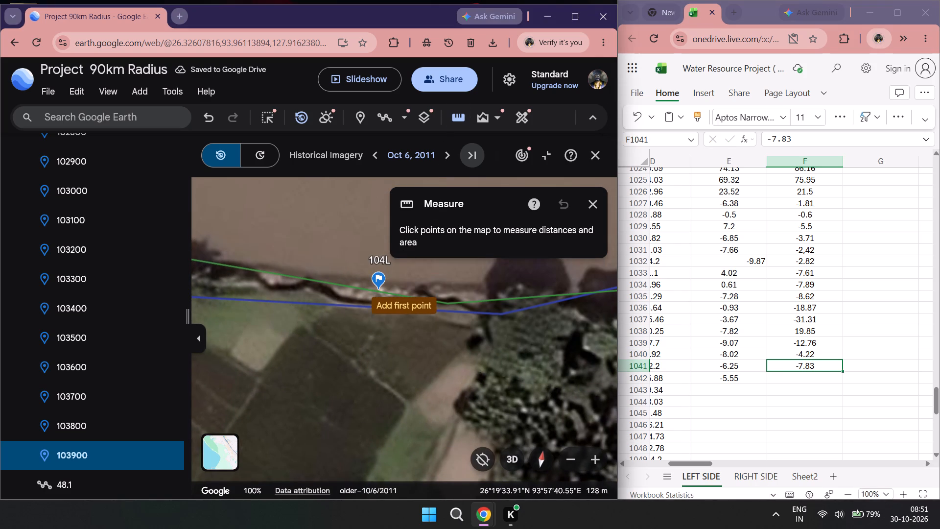
click(378, 291)
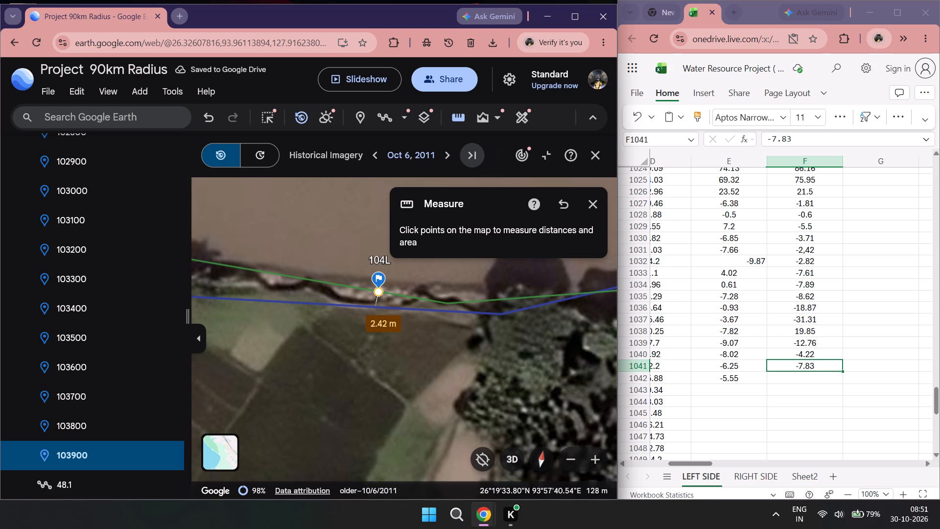
double_click(811, 380)
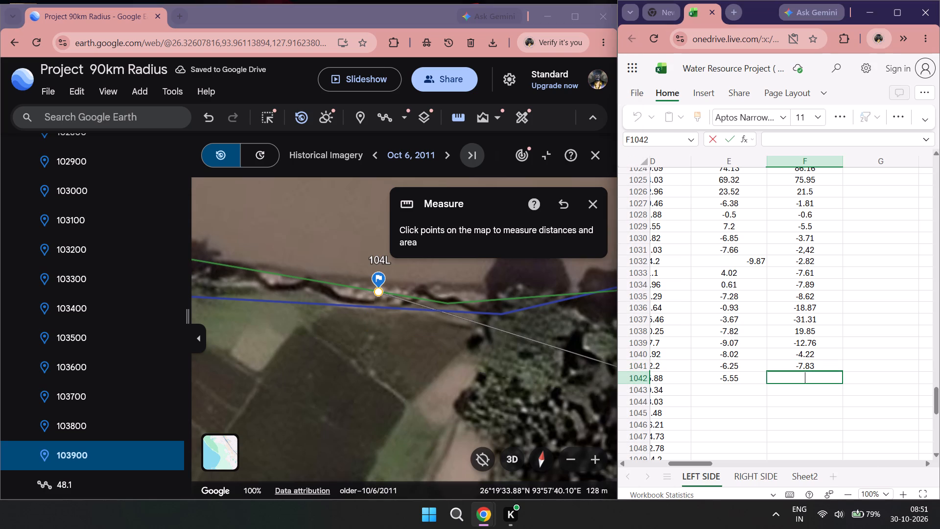
text(-2)
key(period)
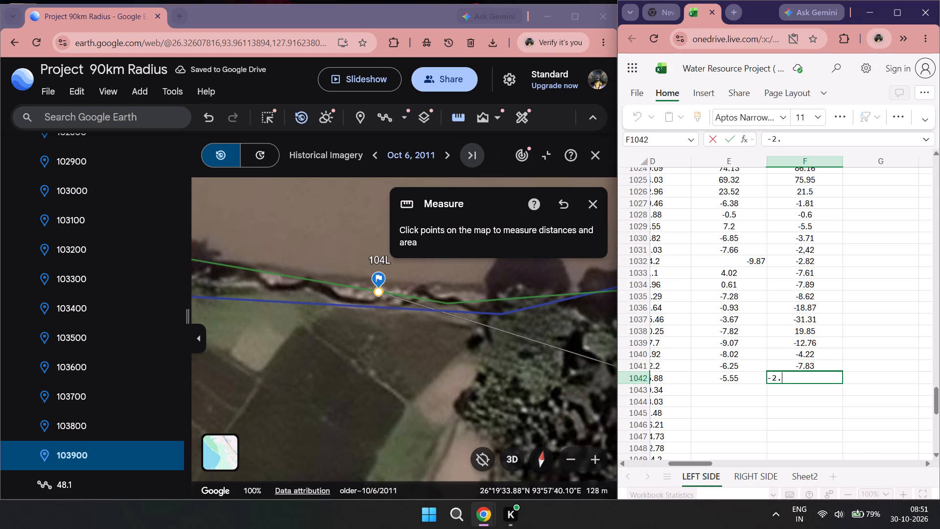
text(42)
Correct the offset for placemark 103600 in cell F1038 to -19.85.
double_click(815, 331)
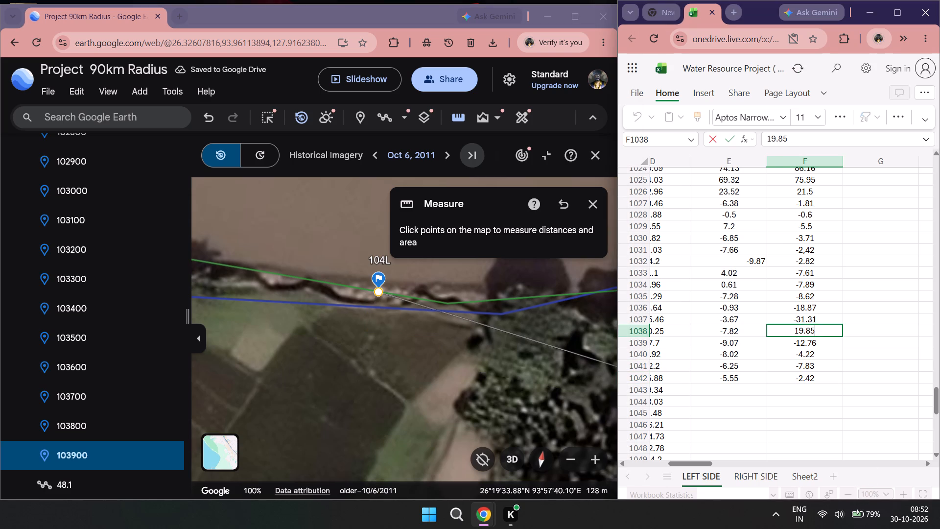
key(BackSpace)
key(BackSpace)
key(BackSpace)
key(BackSpace)
key(BackSpace)
key(BackSpace)
key(BackSpace)
key(BackSpace)
key(BackSpace)
key(BackSpace)
key(BackSpace)
key(BackSpace)
text(-19.85)
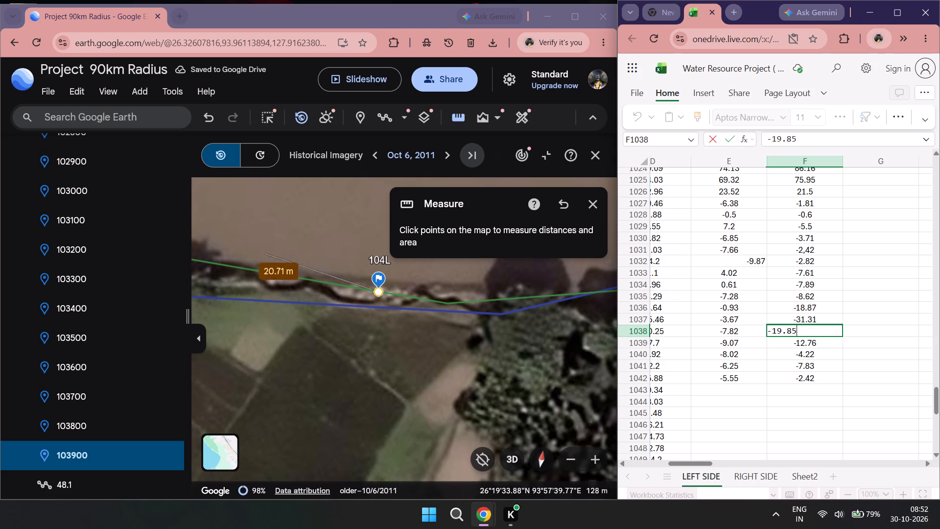
scroll(311, 293, down, 7)
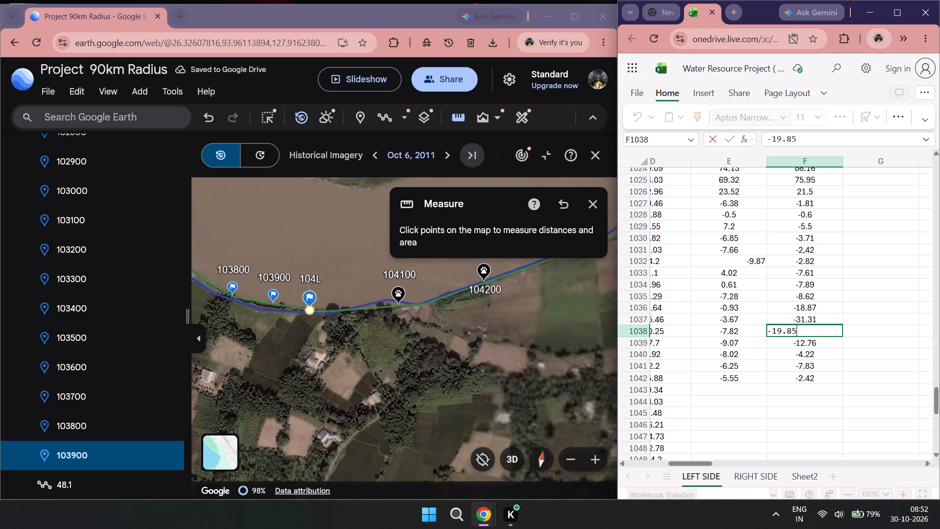
click(756, 414)
Widen the spreadsheet view and review the LEFT SIDE sheet's offset columns against the chainages in column A, through the 91000–93000 rows.
scroll(720, 390, down, 5)
scroll(721, 351, up, 5)
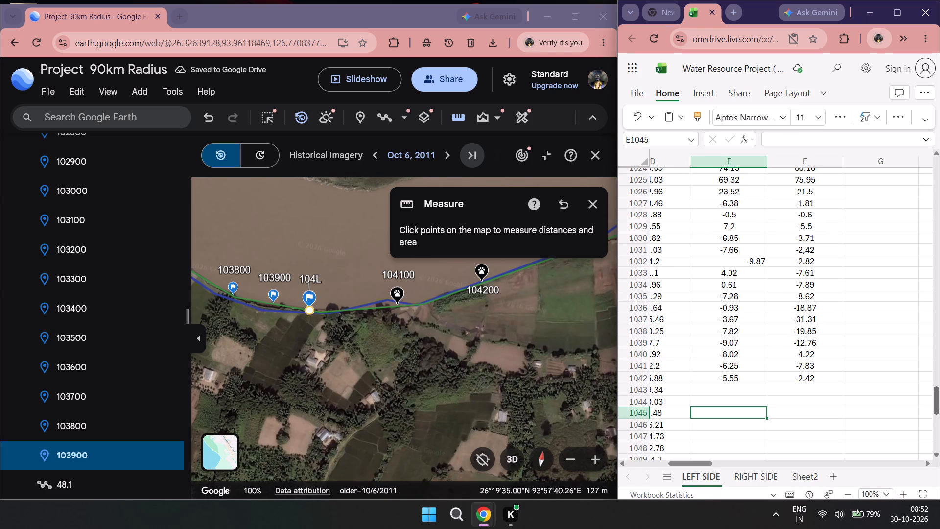
drag(935, 402, 937, 0)
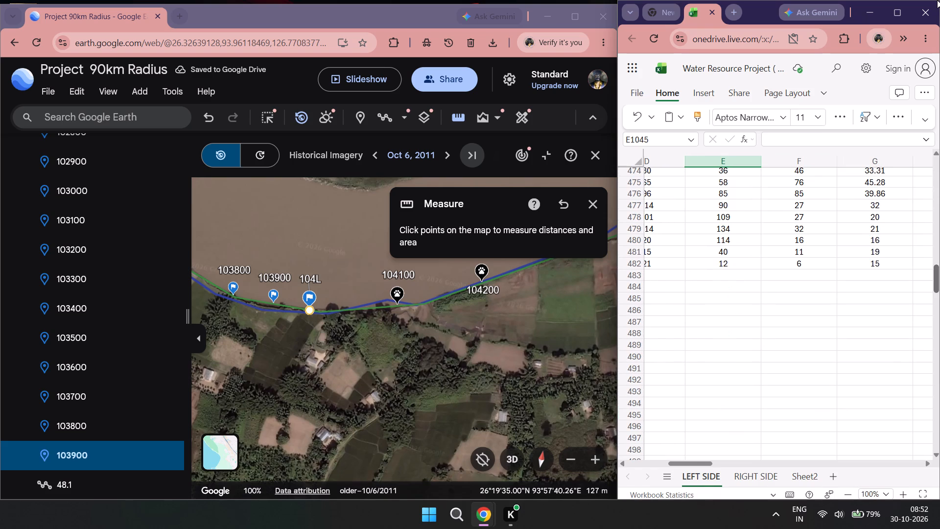
drag(937, 0, 939, 217)
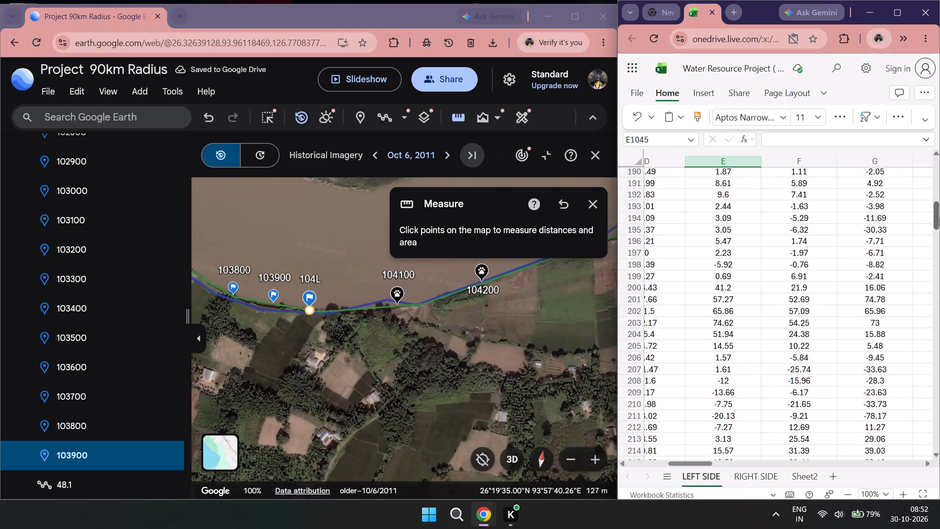
drag(939, 217, 939, 280)
scroll(884, 265, down, 1)
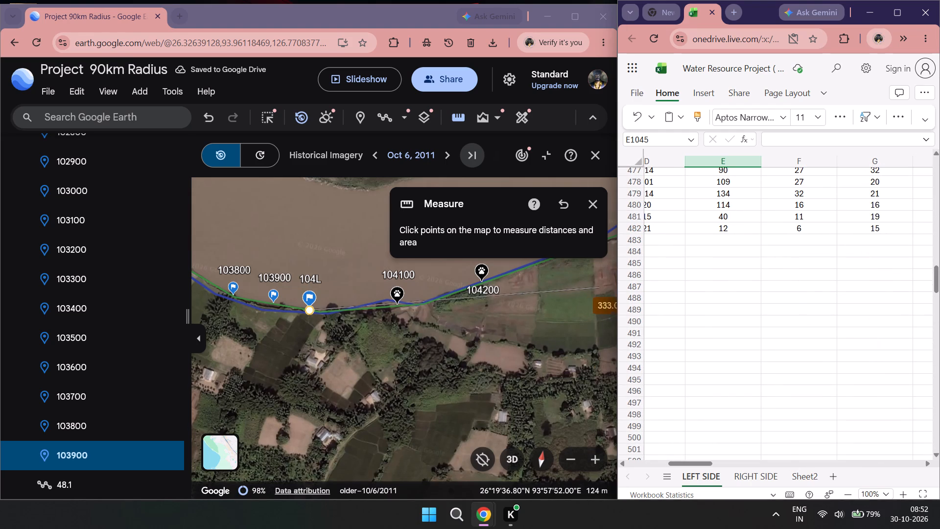
drag(615, 289, 0, 269)
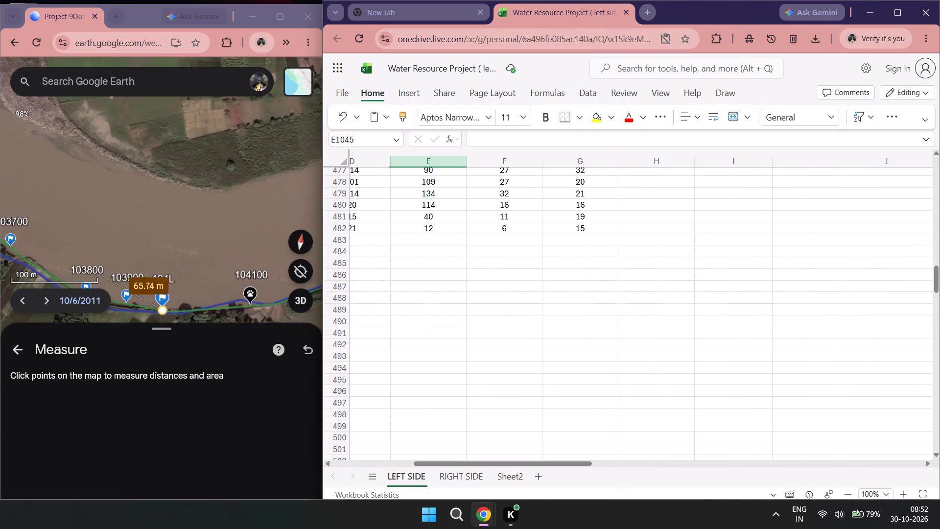
drag(506, 464, 369, 466)
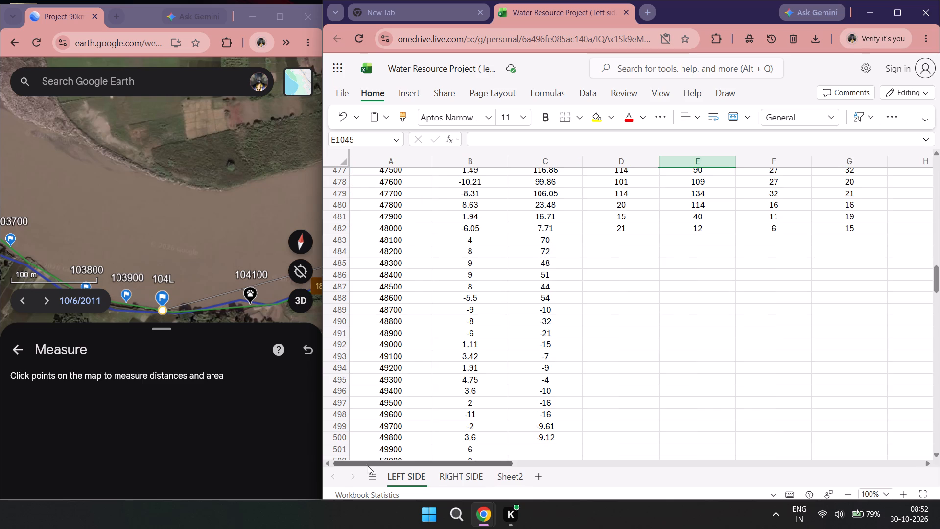
scroll(515, 334, up, 20)
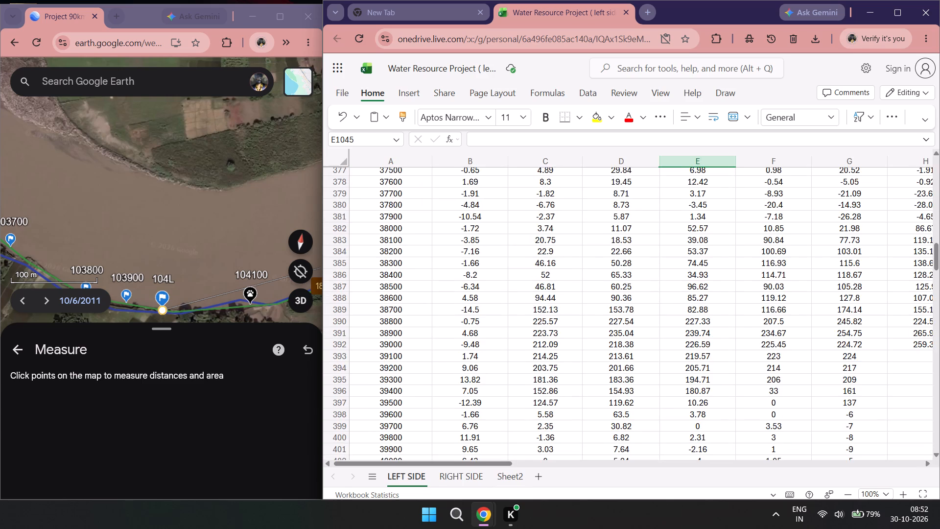
scroll(505, 325, up, 5)
scroll(505, 325, down, 11)
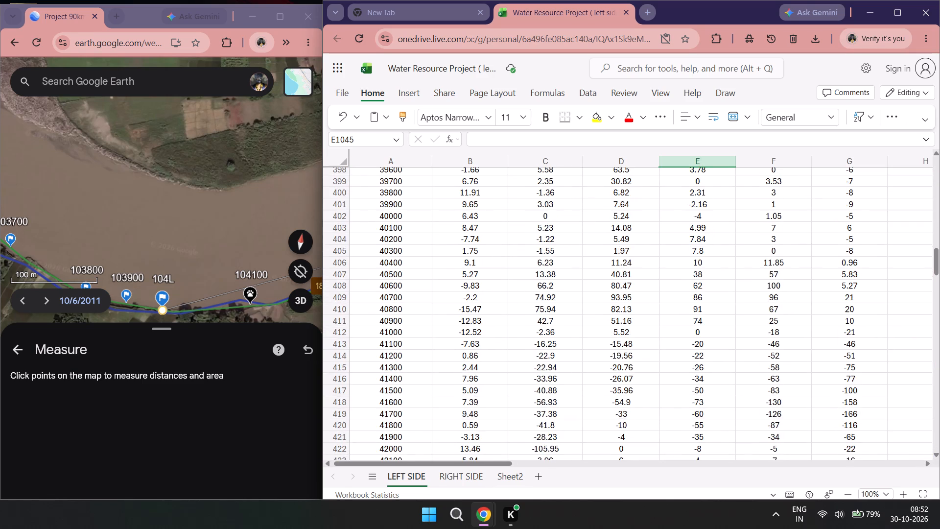
scroll(505, 325, down, 11)
scroll(503, 329, up, 1)
scroll(503, 329, down, 13)
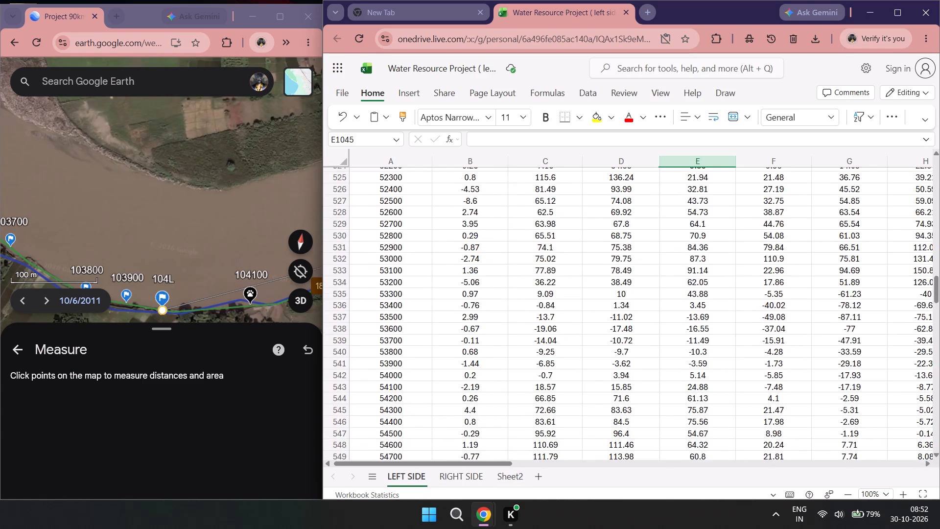
scroll(503, 330, down, 17)
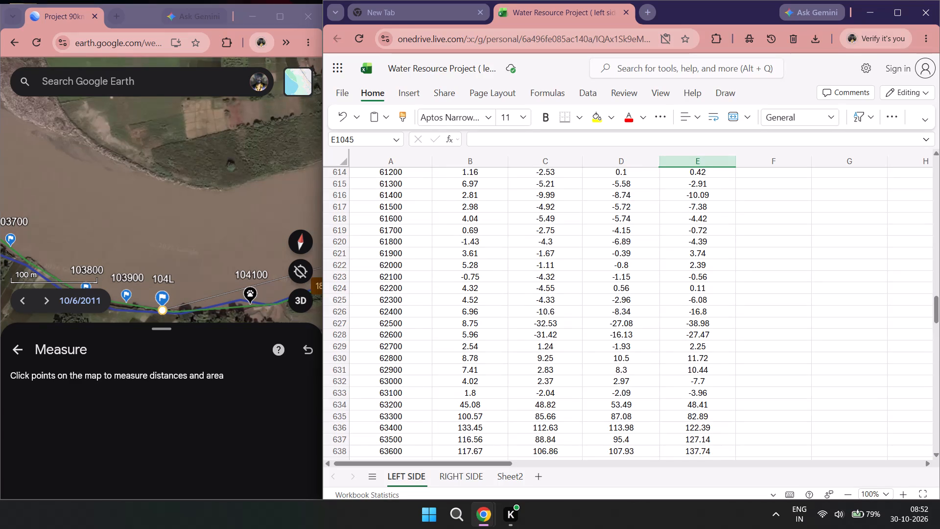
drag(933, 312, 933, 348)
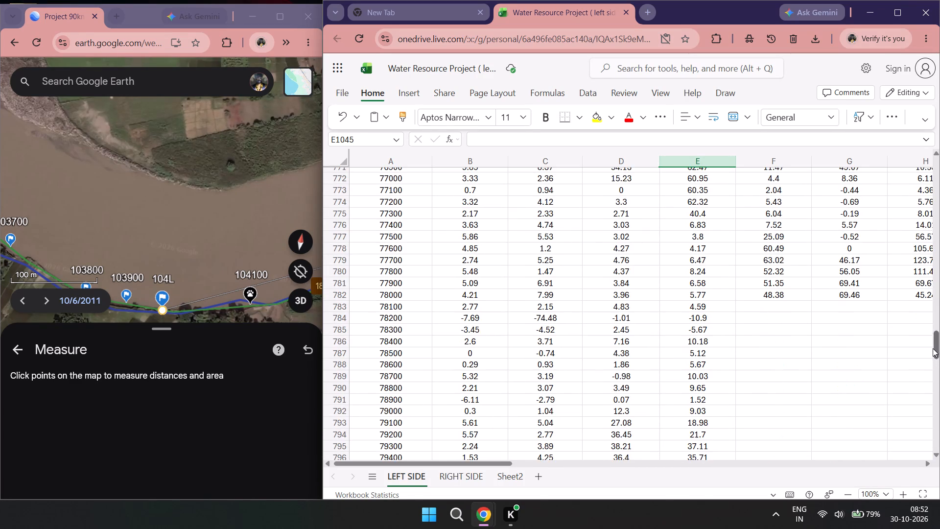
drag(933, 348, 936, 374)
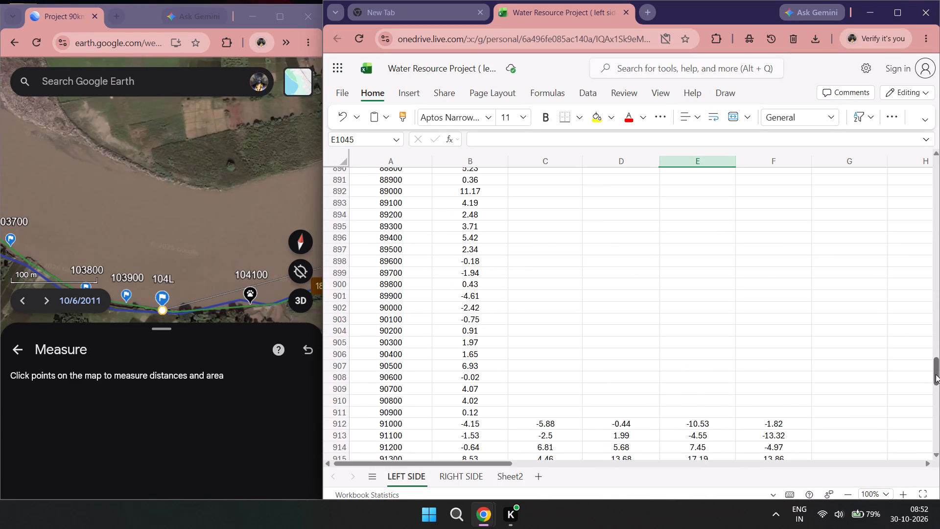
drag(936, 374, 936, 377)
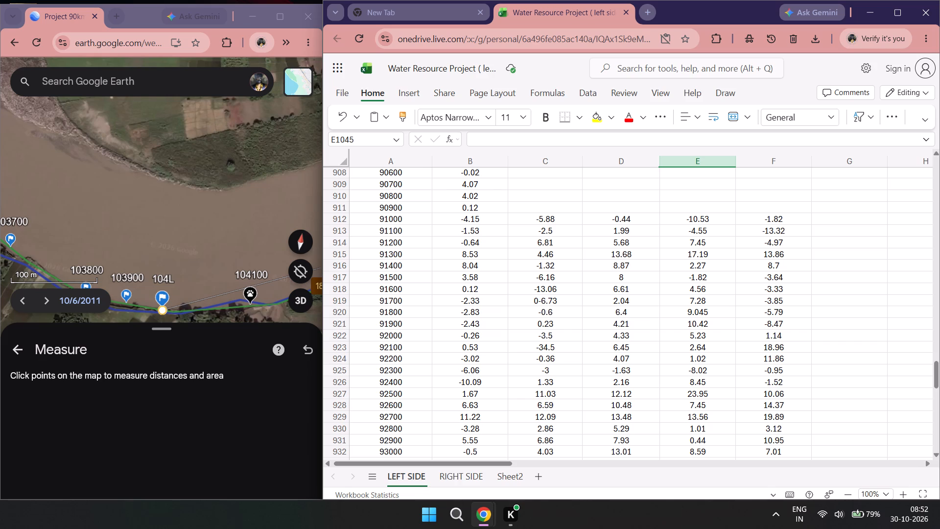
drag(503, 462, 571, 460)
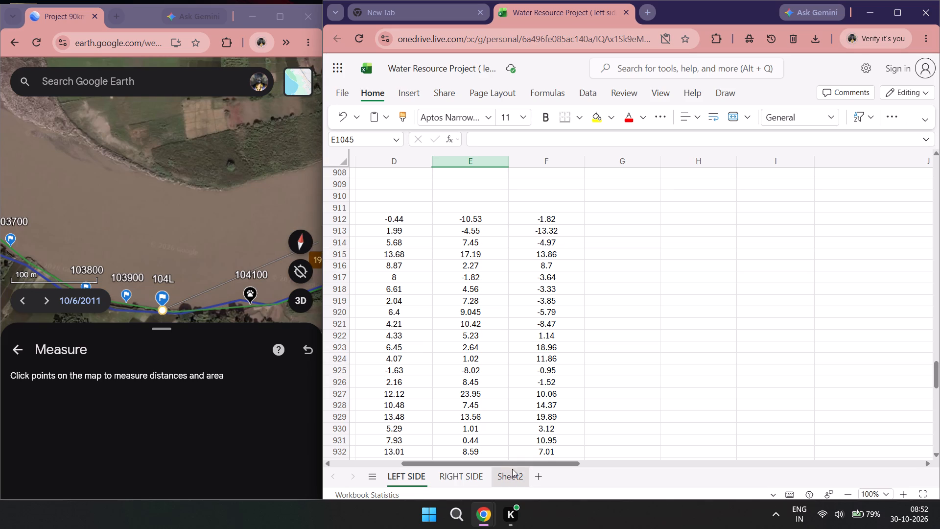
drag(515, 464, 388, 461)
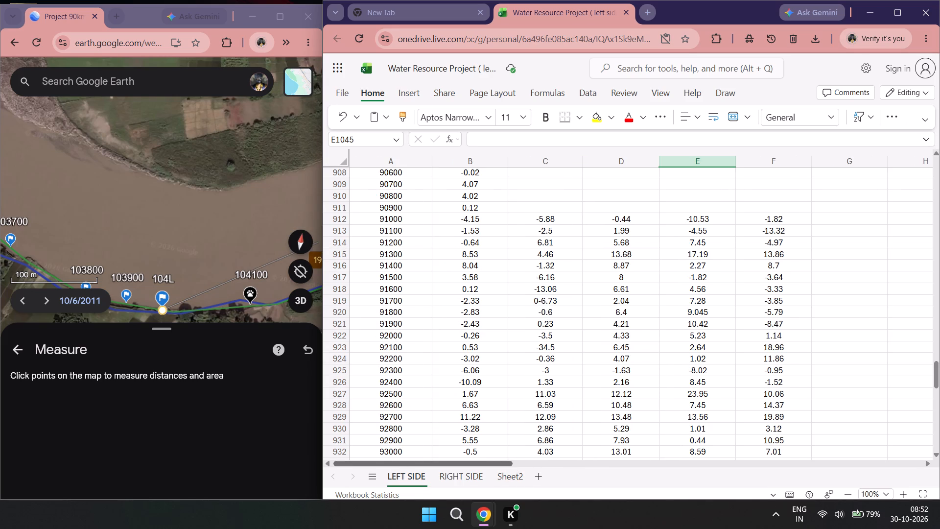
Widen the map window and fly to placemark 91100 from the project's contents list.
click(828, 221)
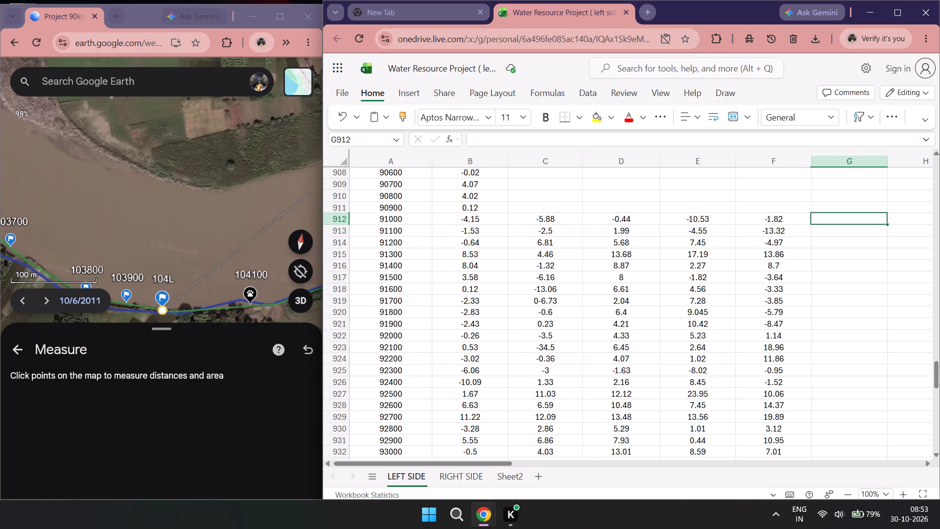
drag(322, 196, 818, 196)
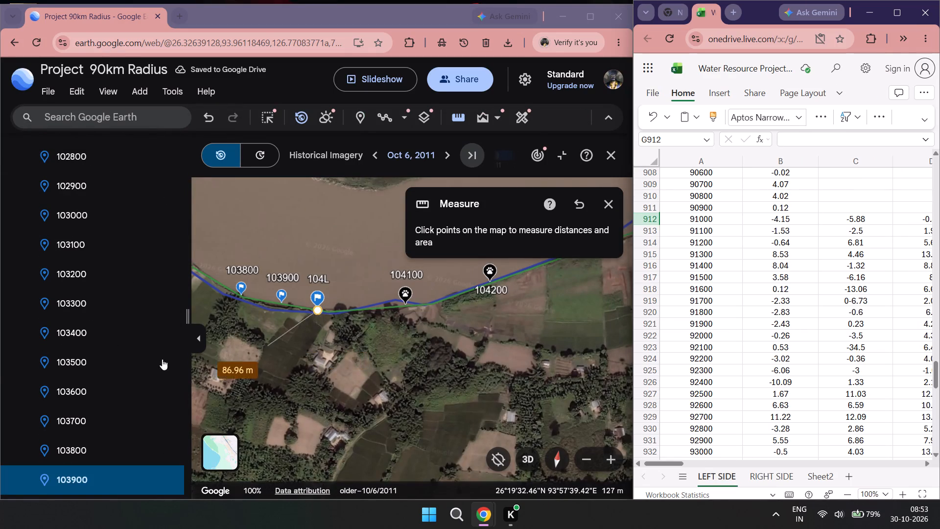
scroll(95, 352, up, 17)
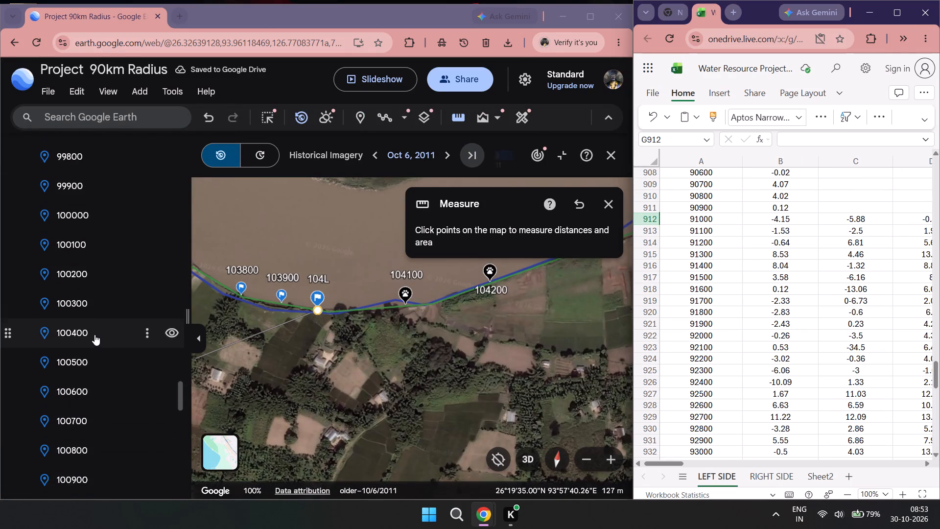
scroll(94, 335, up, 20)
scroll(94, 335, up, 3)
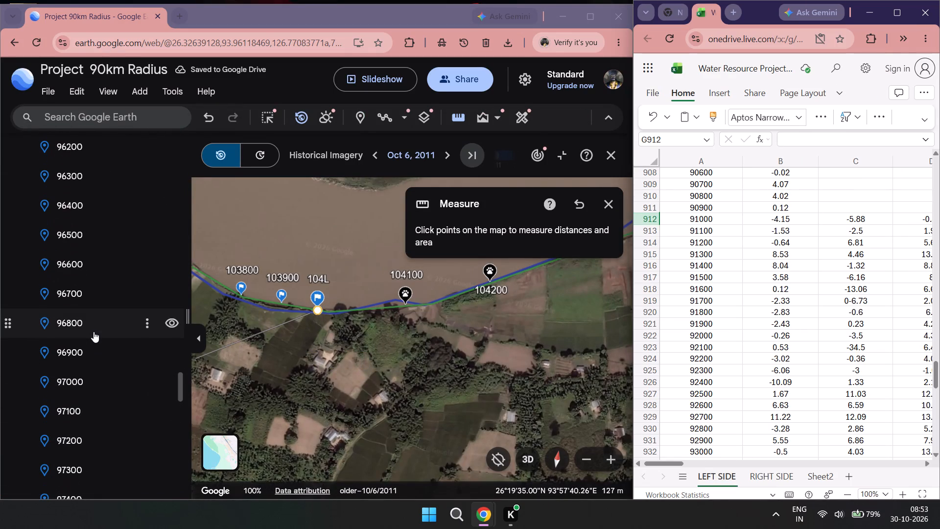
scroll(94, 332, up, 20)
scroll(94, 332, up, 5)
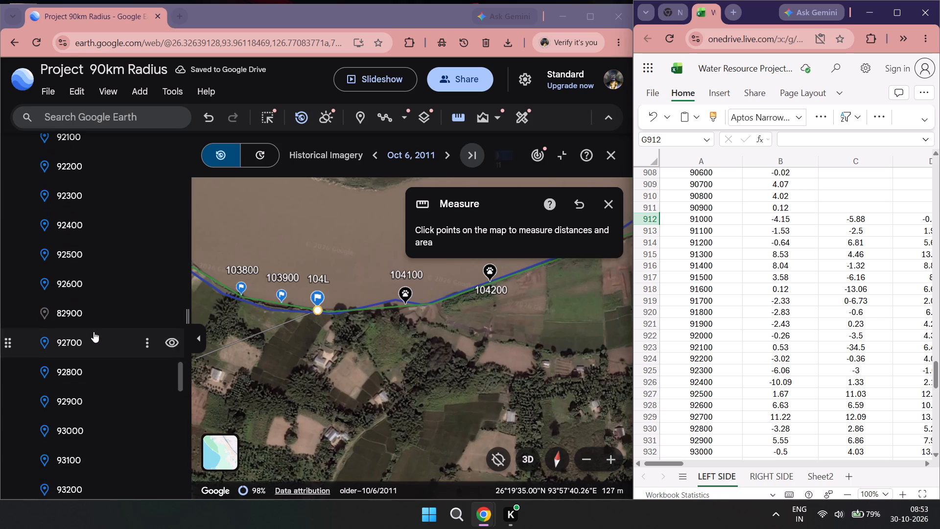
scroll(94, 332, up, 8)
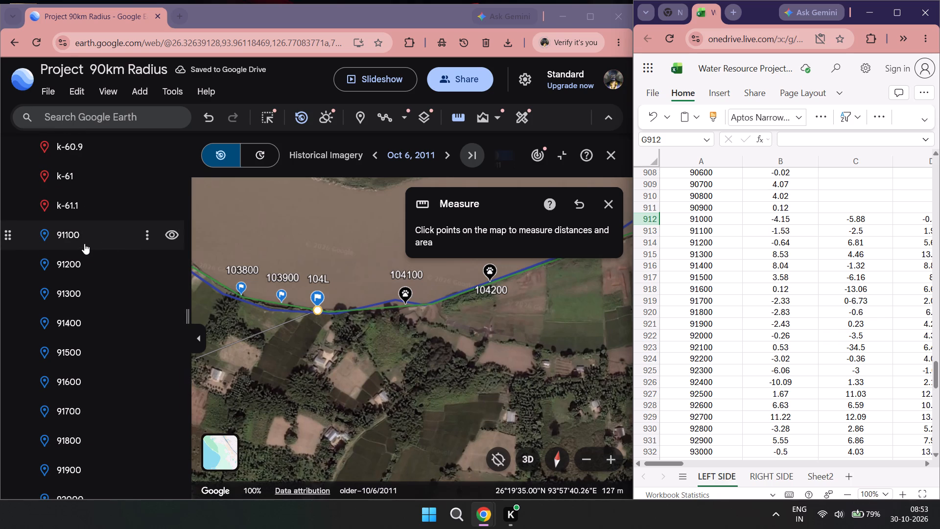
double_click(74, 242)
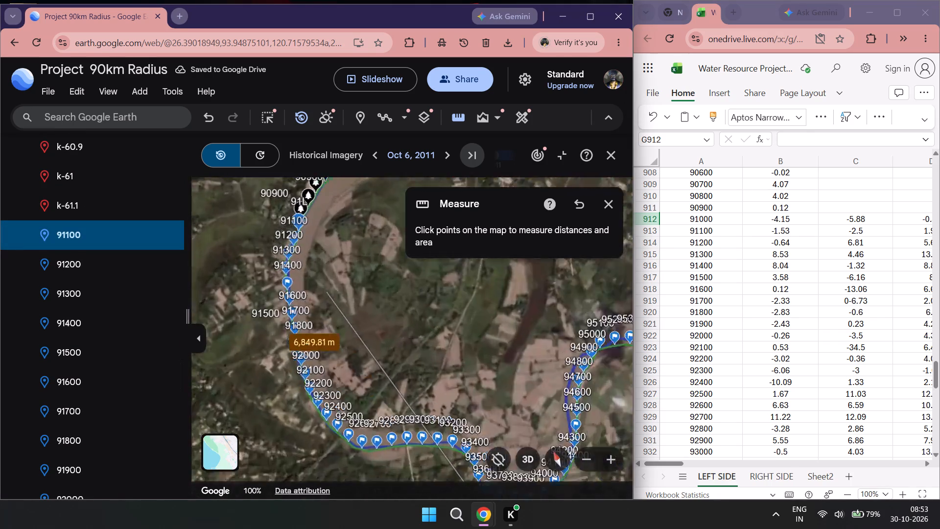
scroll(299, 328, down, 6)
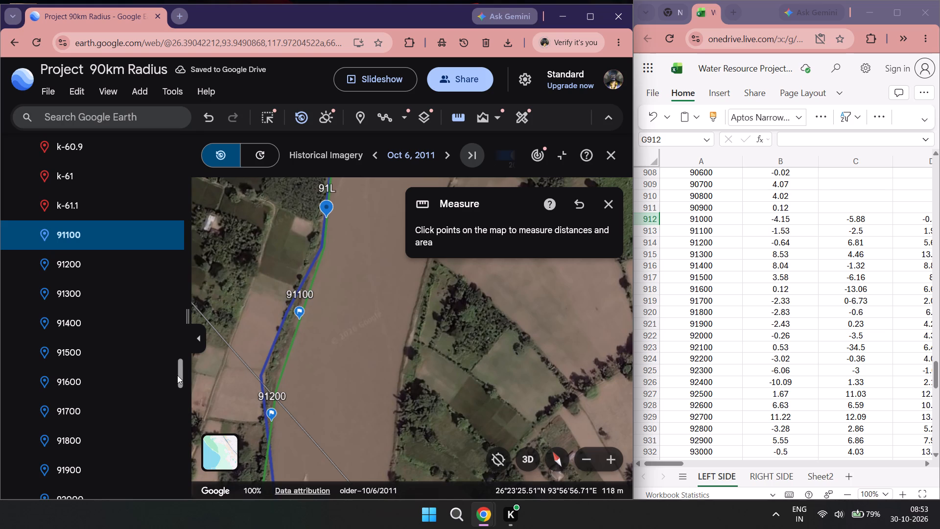
Hide the chinmoy 2018 L line and show the Mayur 2020 L line on the map instead.
drag(177, 375, 175, 141)
double_click(143, 273)
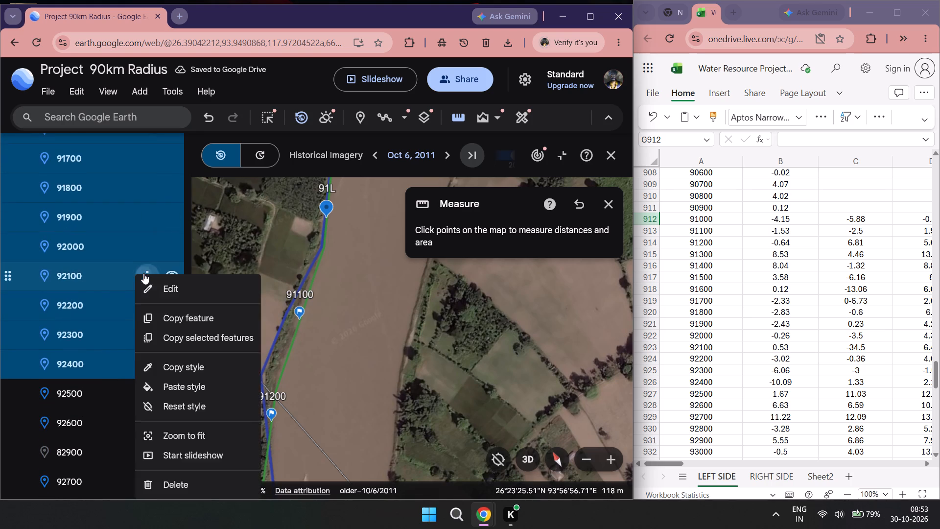
click(101, 379)
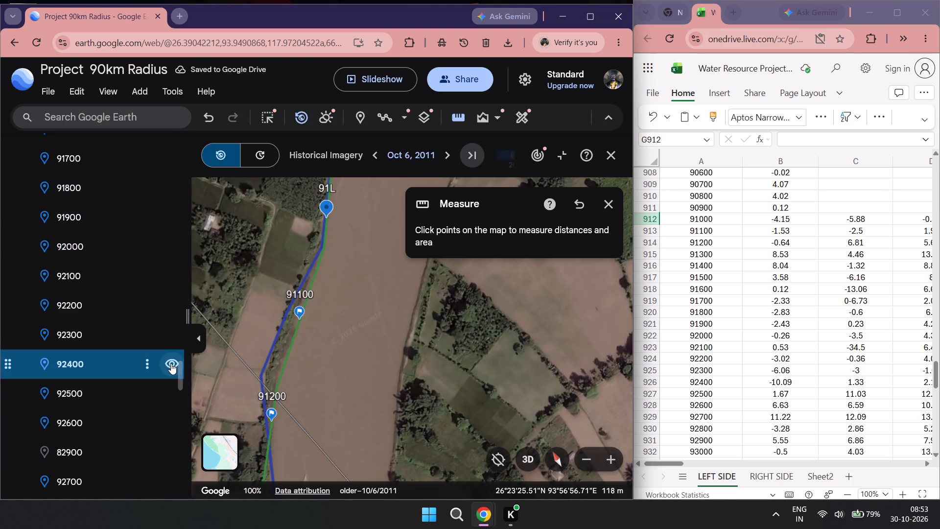
drag(178, 366, 181, 87)
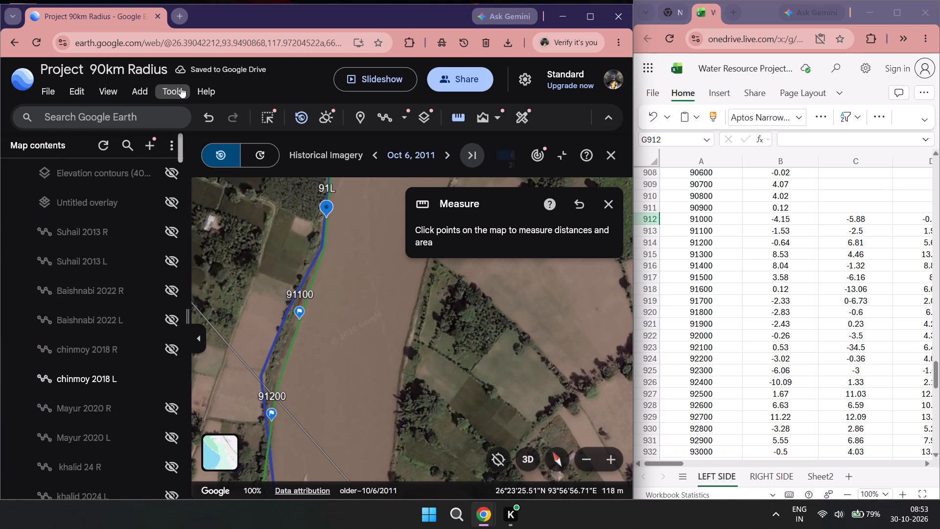
drag(181, 87, 181, 84)
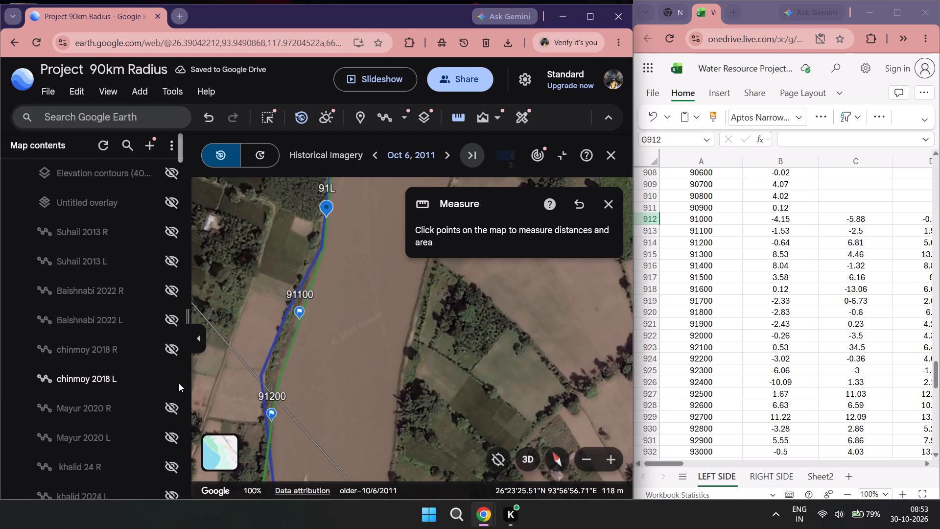
click(172, 381)
scroll(142, 347, up, 4)
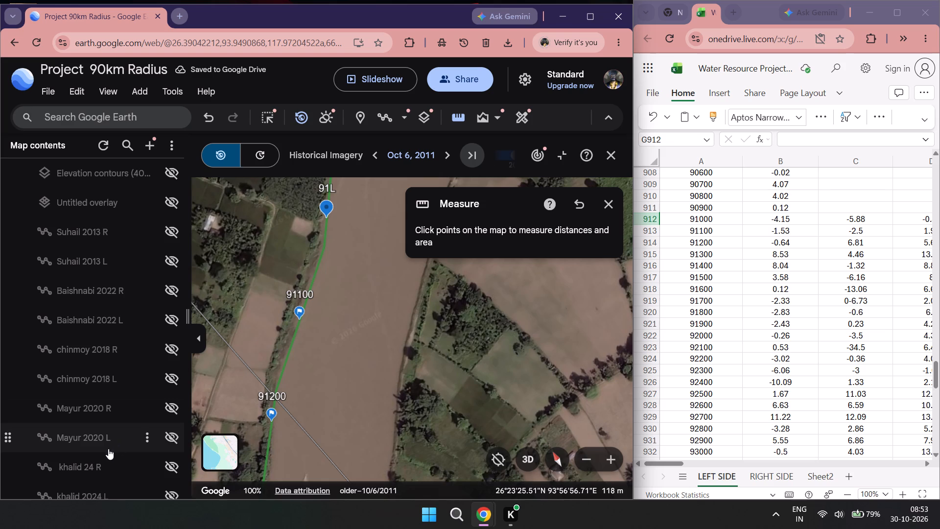
click(166, 442)
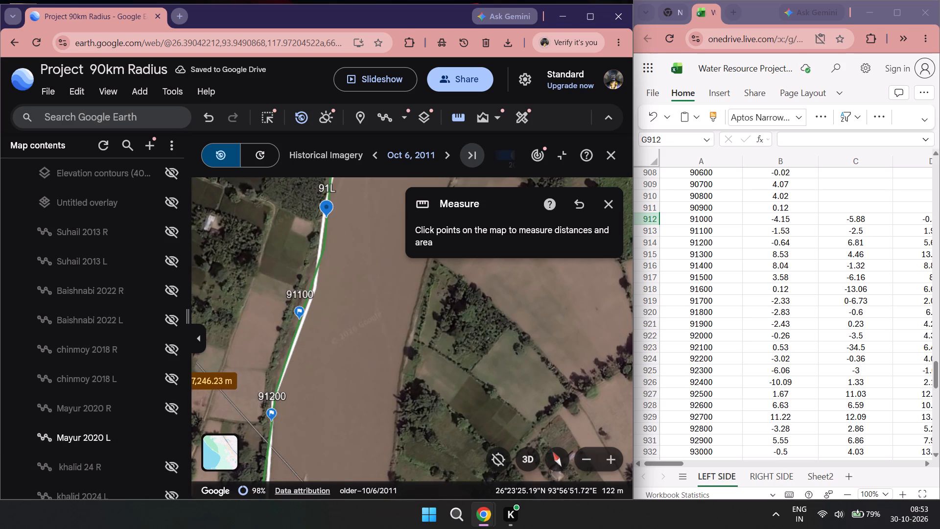
Measure the distance from placemark 91L to the white Mayur 2020 L line and record -2.99 in cell G912.
scroll(319, 376, down, 1)
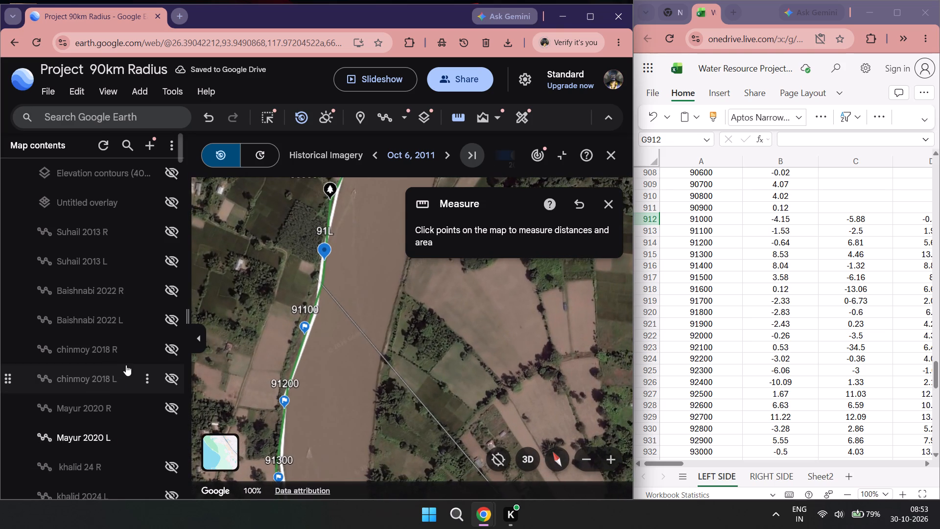
scroll(285, 313, down, 3)
scroll(285, 313, up, 10)
drag(291, 289, 291, 288)
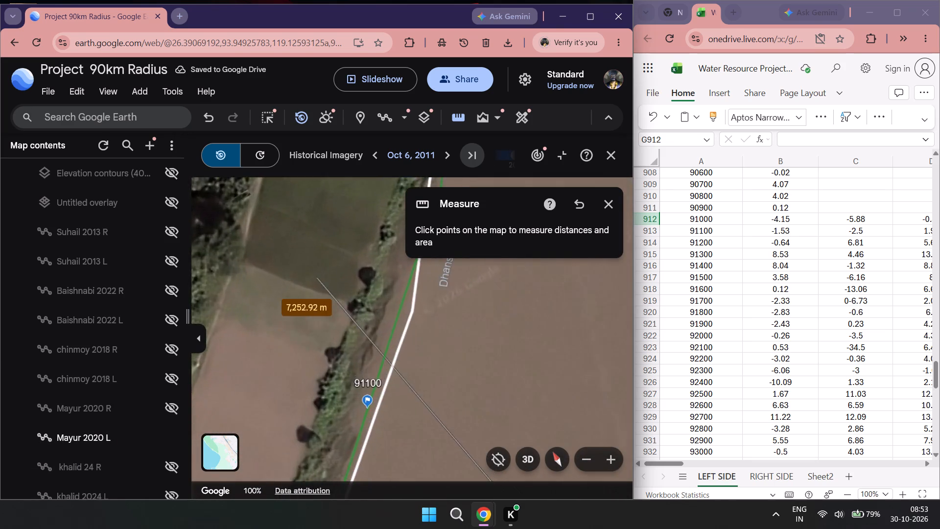
drag(291, 288, 258, 410)
drag(393, 239, 349, 302)
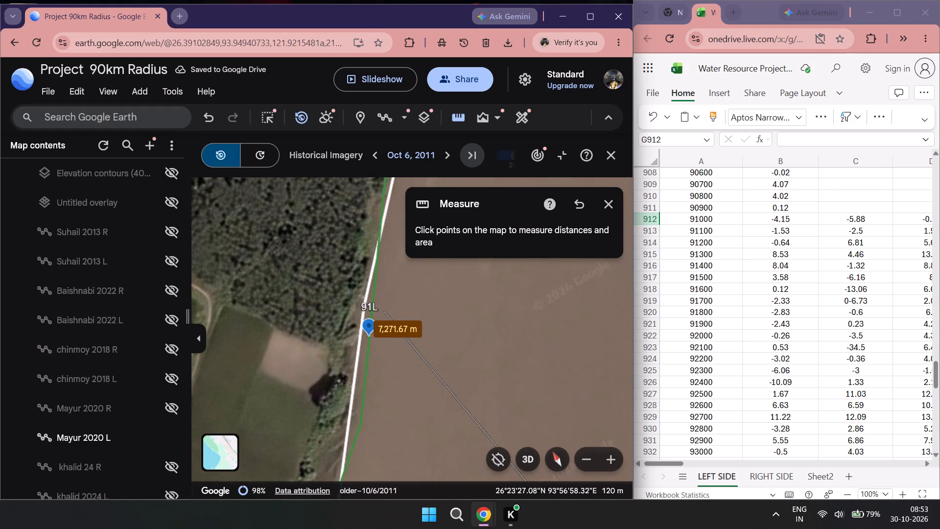
scroll(383, 311, up, 1)
scroll(383, 314, down, 2)
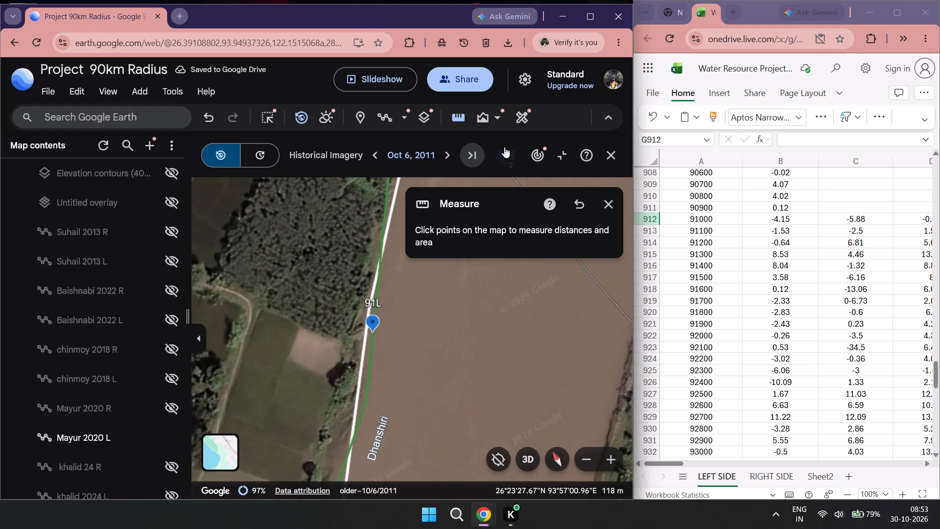
double_click(450, 122)
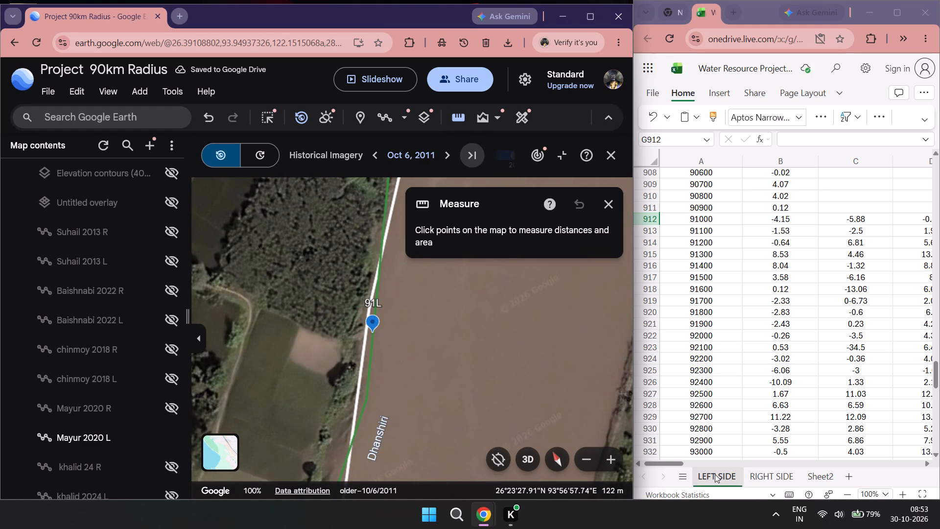
drag(674, 462, 724, 462)
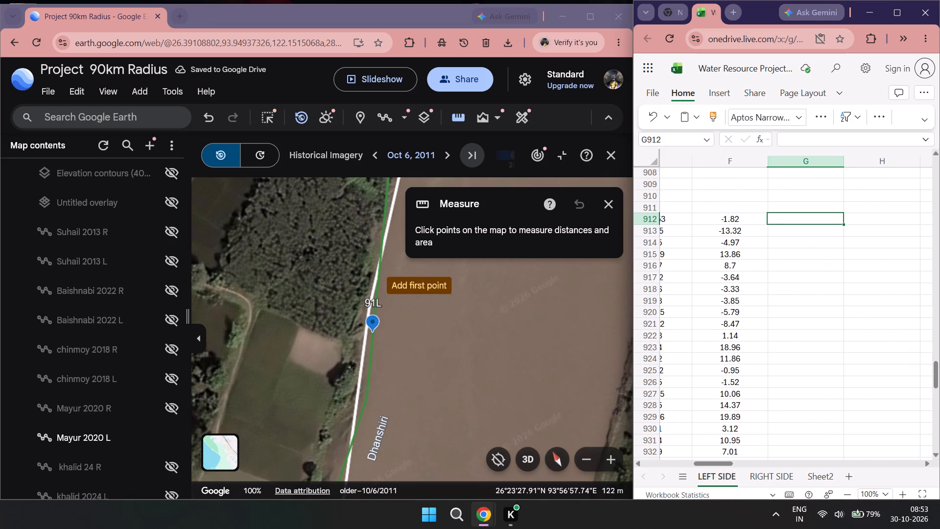
scroll(363, 332, up, 5)
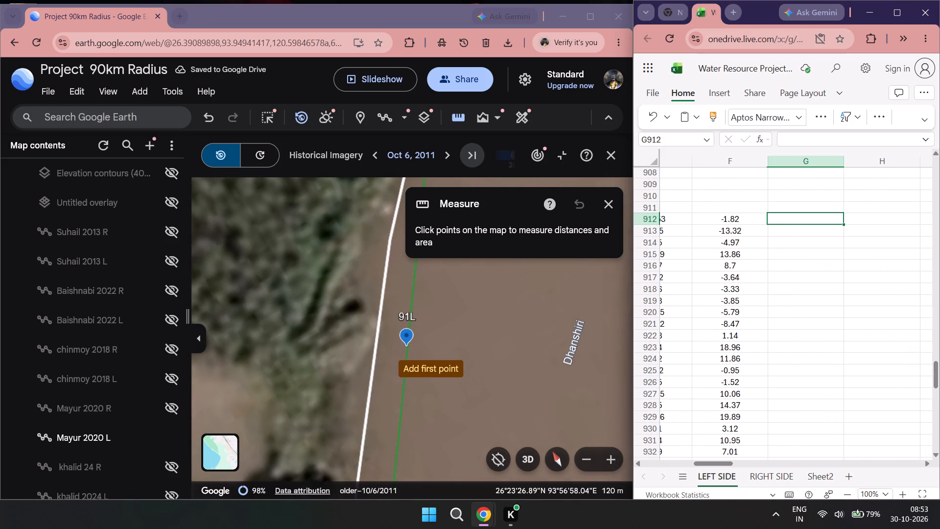
click(409, 347)
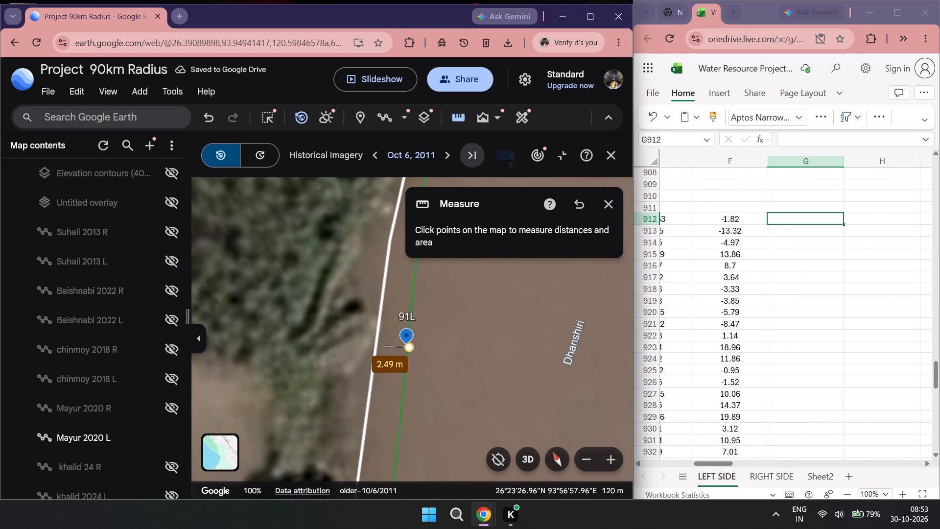
double_click(797, 215)
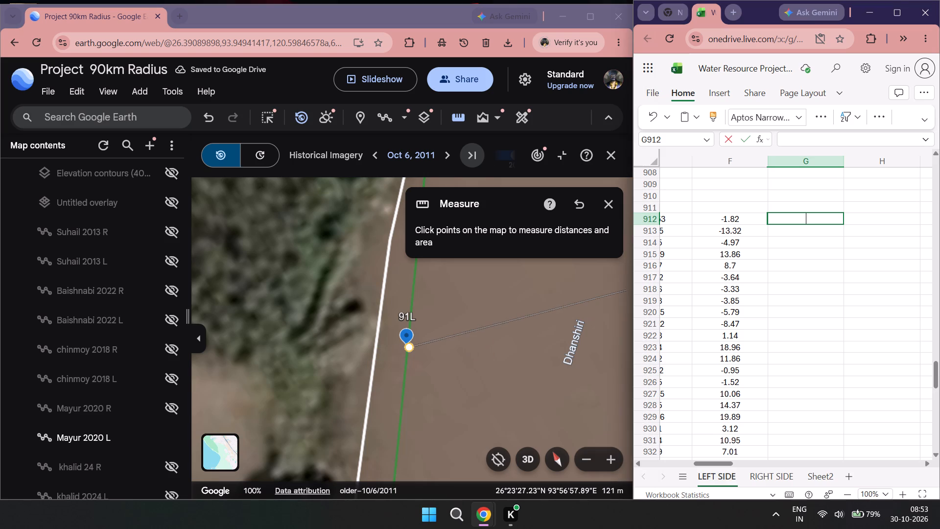
text(-2.99)
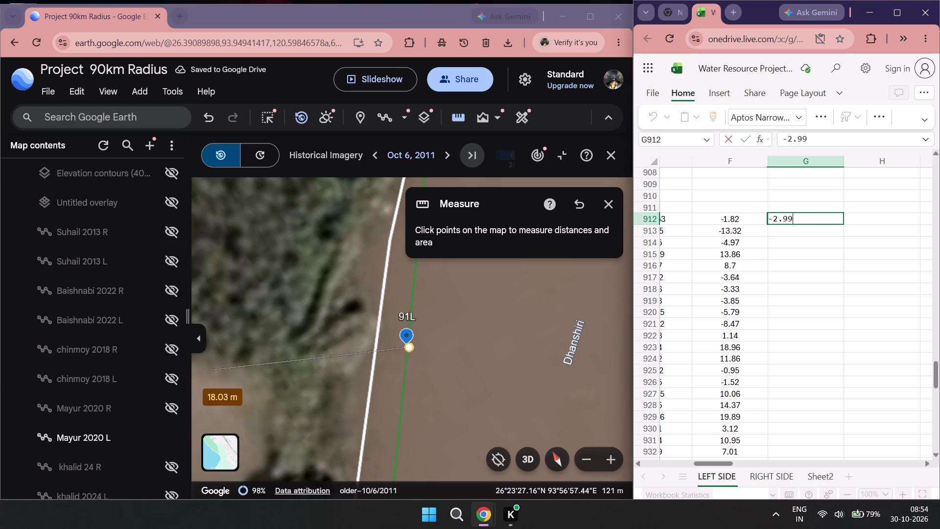
Measure the offset from placemark 91100 on the green line to the white Mayur 2020 L line.
scroll(460, 386, down, 4)
drag(468, 391, 437, 231)
double_click(462, 115)
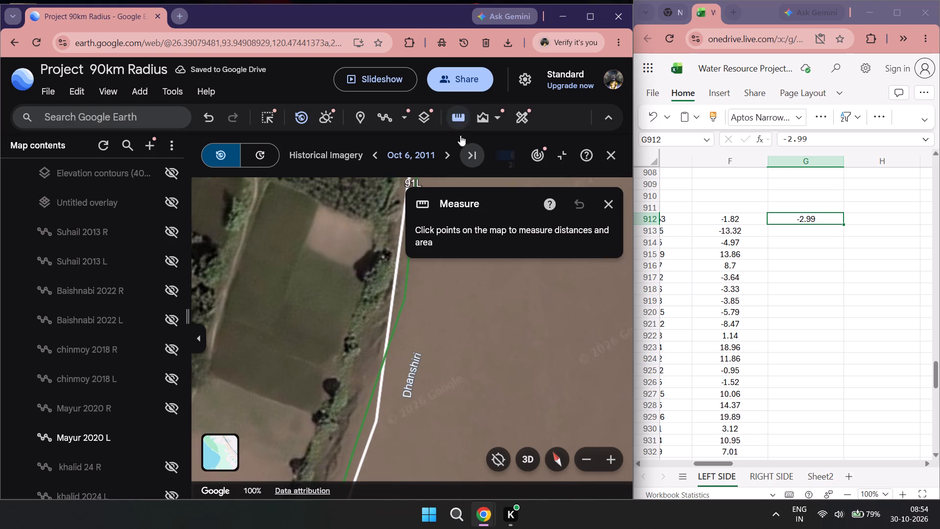
scroll(463, 331, down, 1)
drag(430, 400, 426, 242)
scroll(374, 303, up, 3)
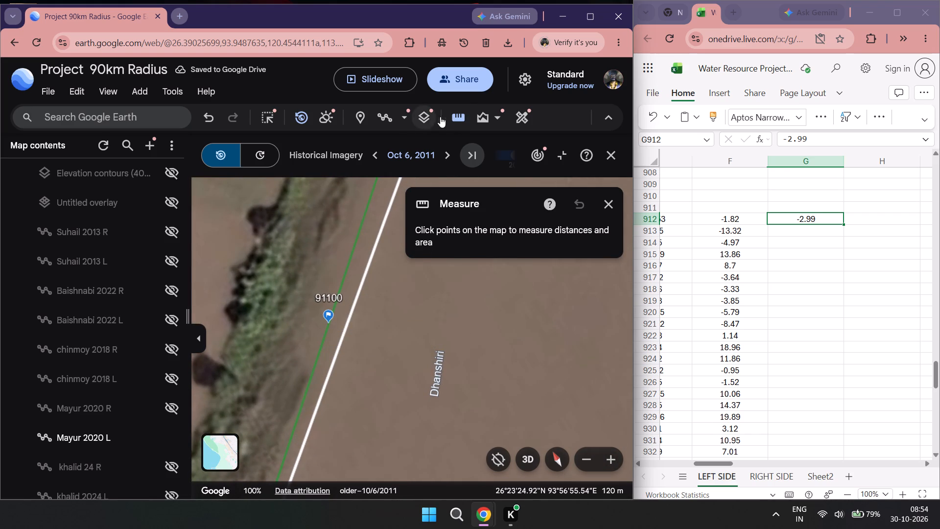
click(468, 114)
click(328, 314)
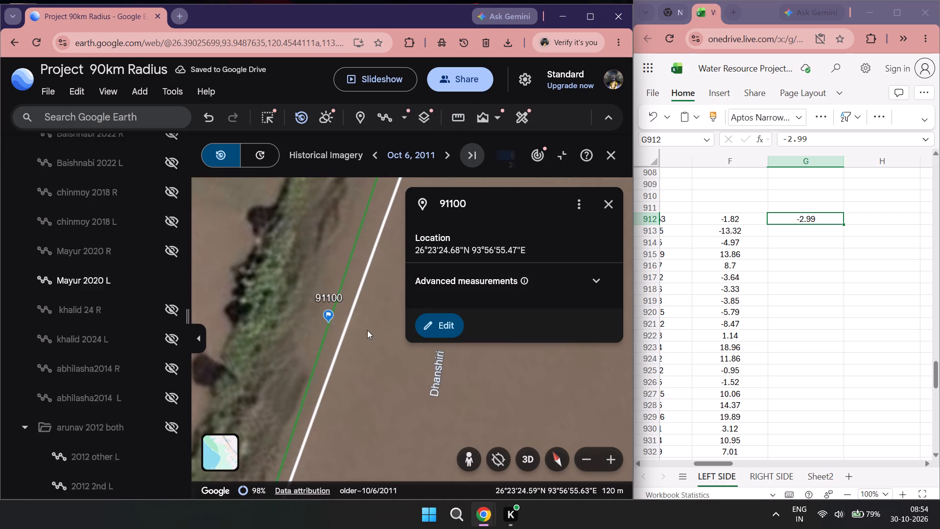
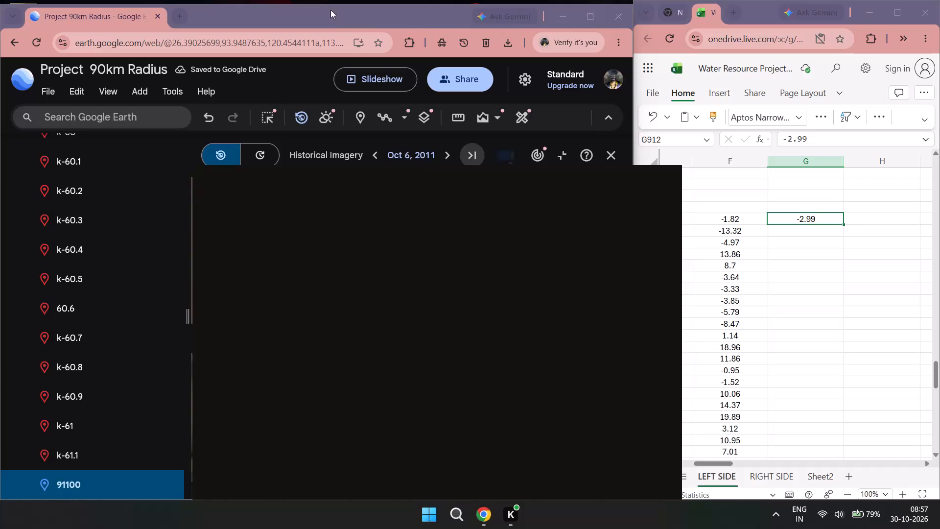
Switch back to the Google Earth window with placemark 91100 on the map.
click(339, 19)
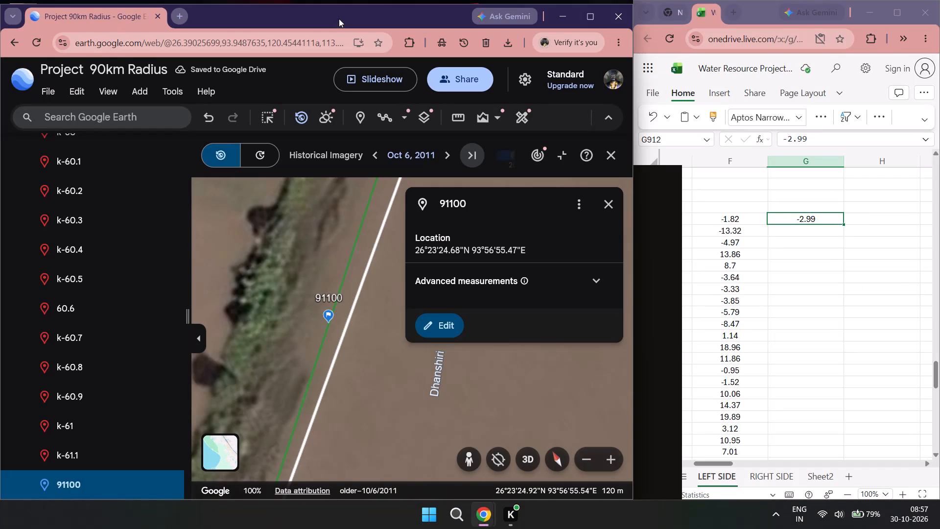